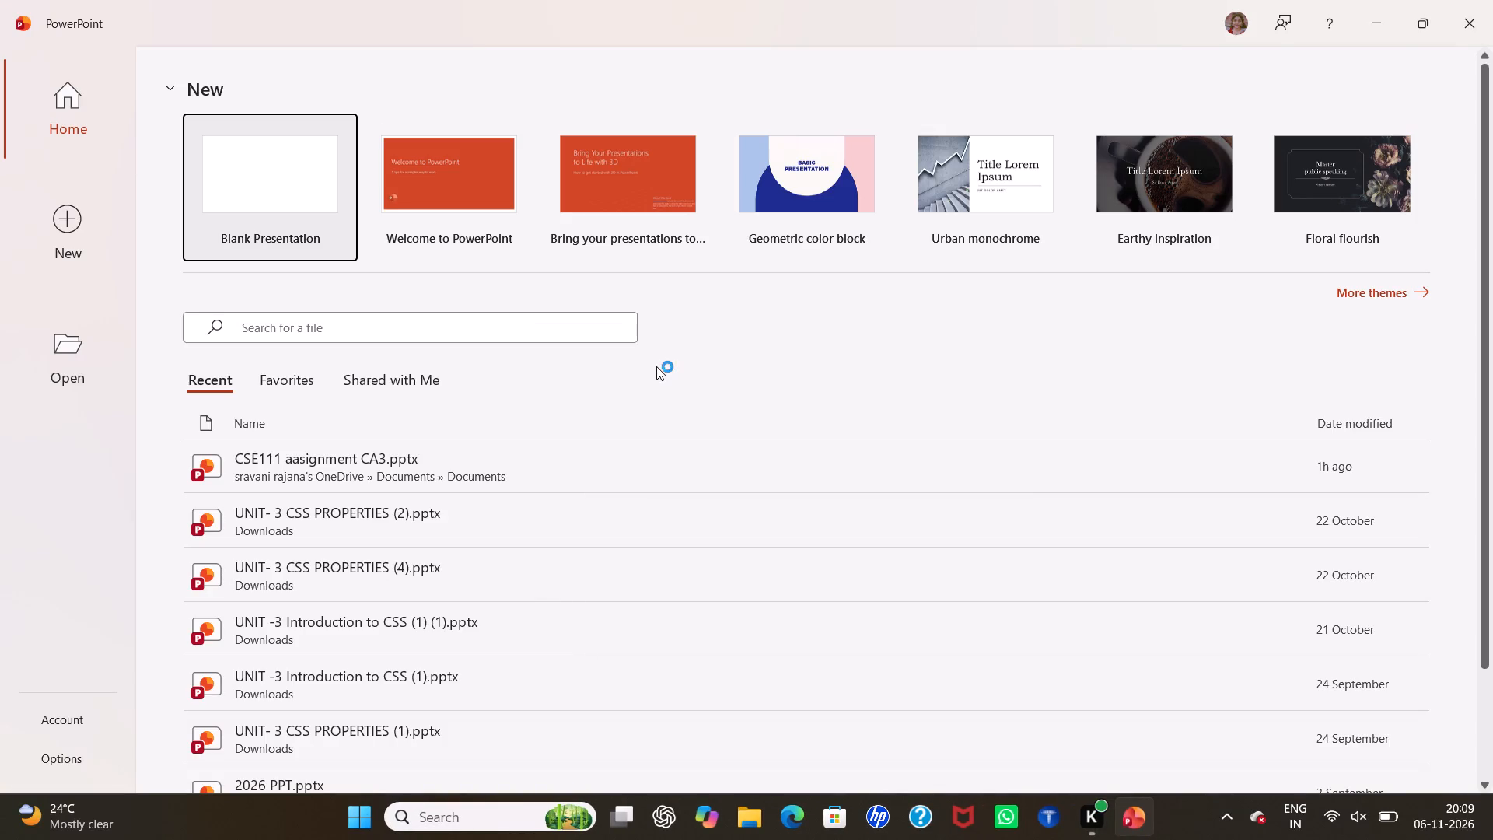
# Open the recent presentation CSE111 aasignment CA3.pptx.
pyautogui.click(414, 460)
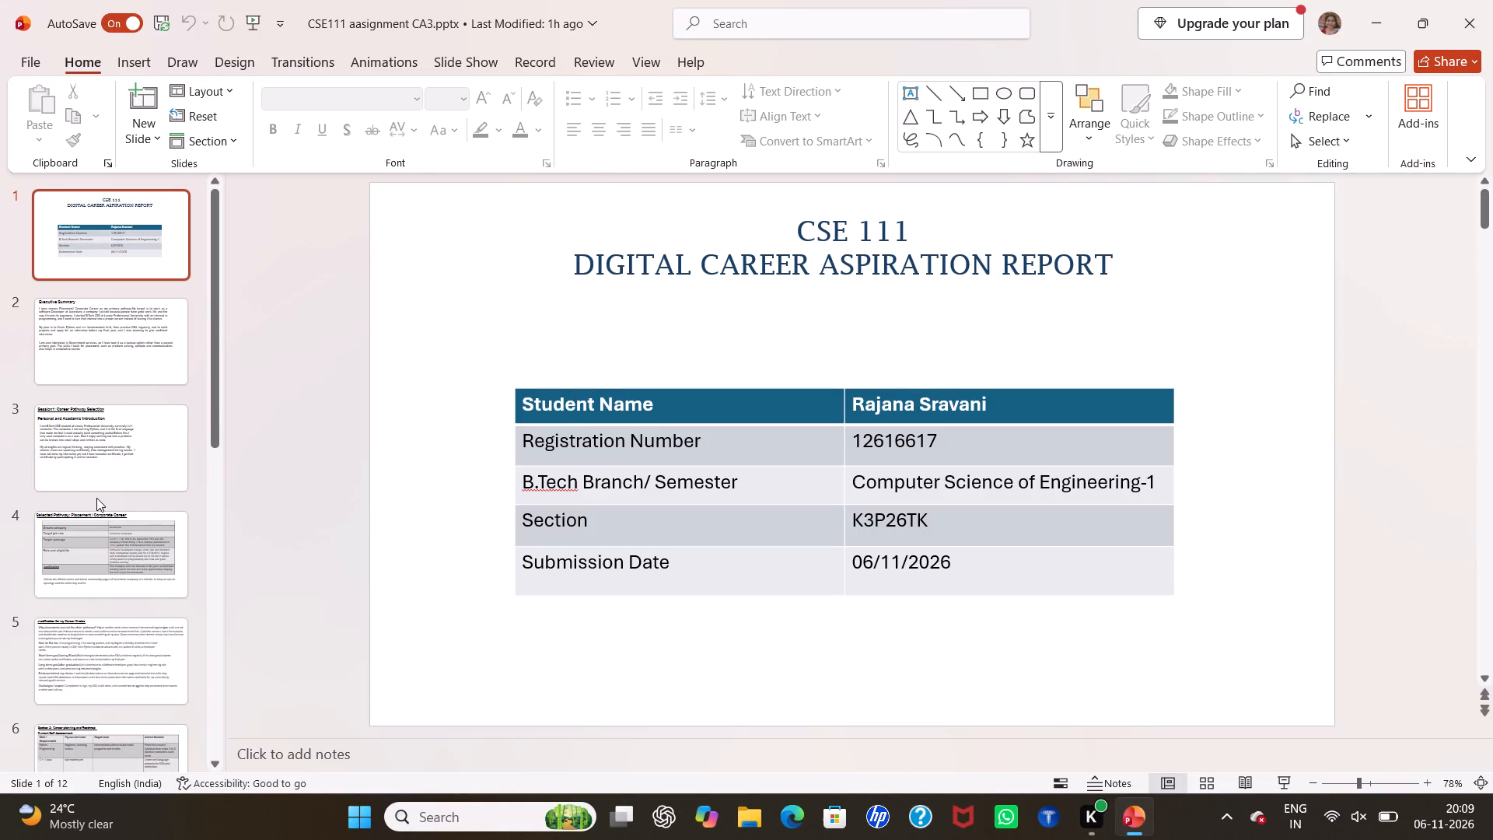
# Go to slide 12, the last slide of the presentation.
pyautogui.scroll(-11, 52, 357)
pyautogui.scroll(-10, 52, 357)
pyautogui.click(113, 678)
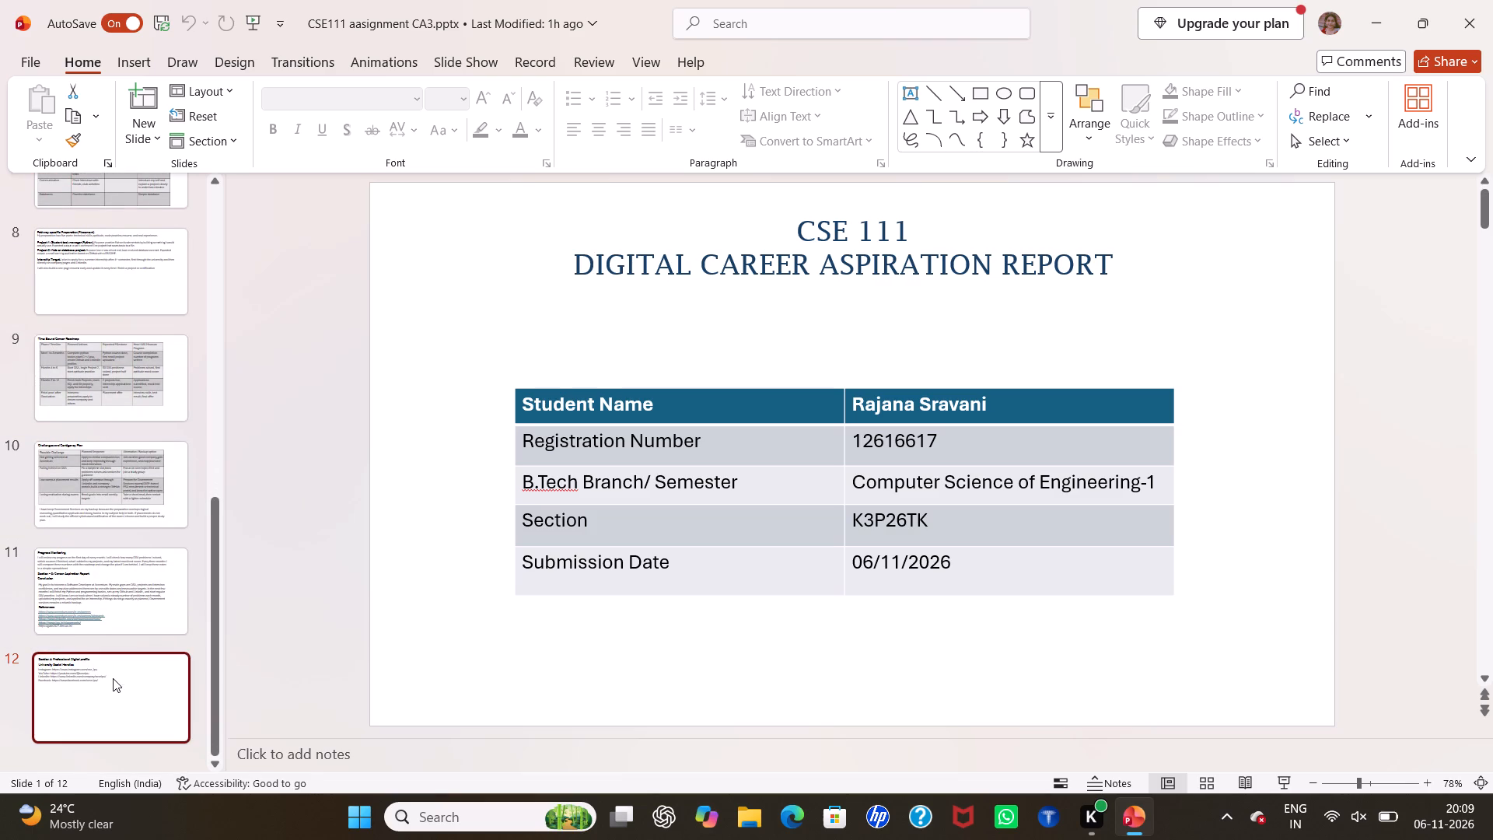
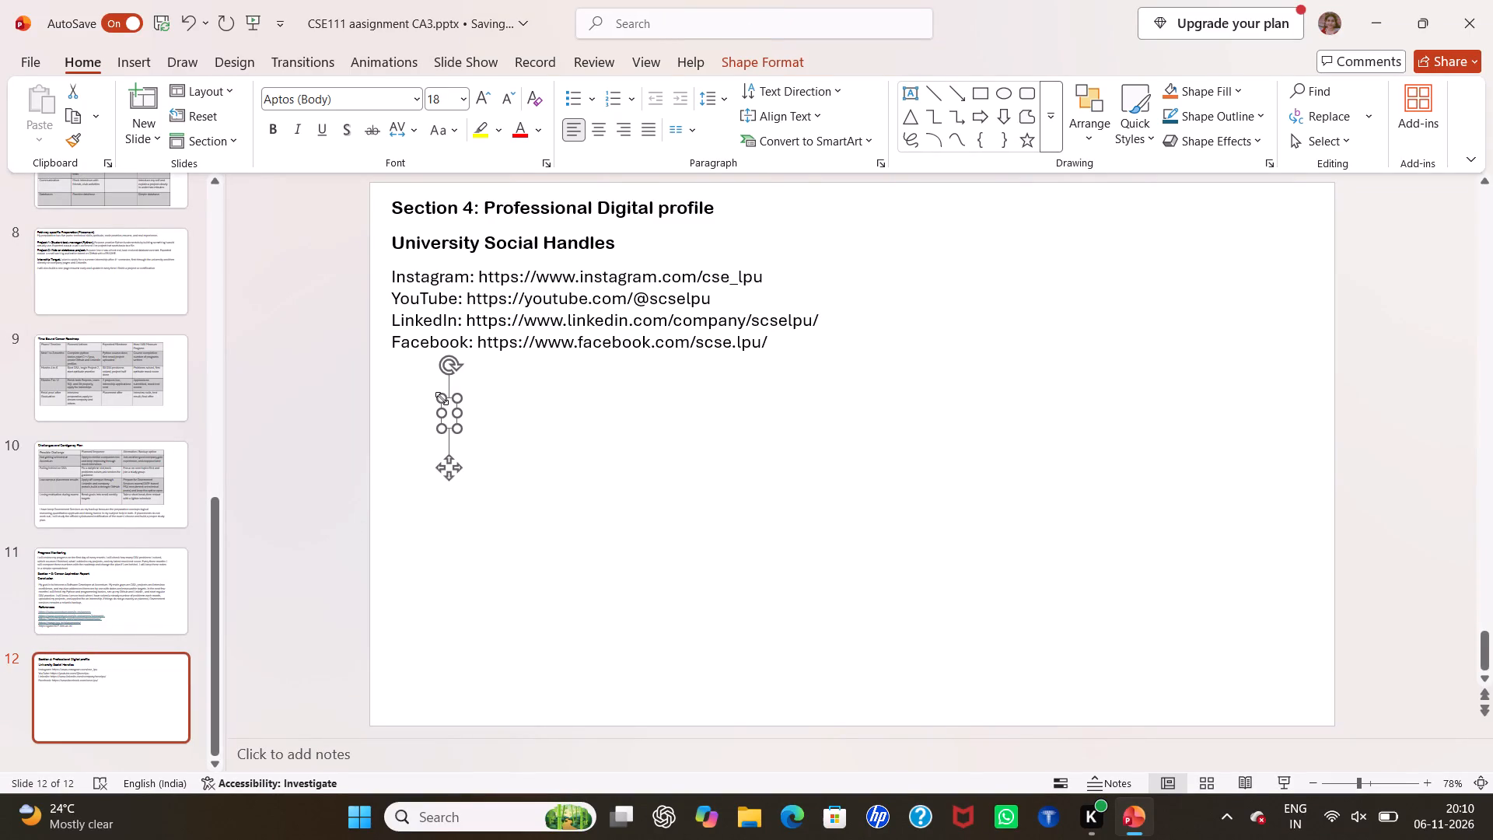
pyautogui.click(442, 398)
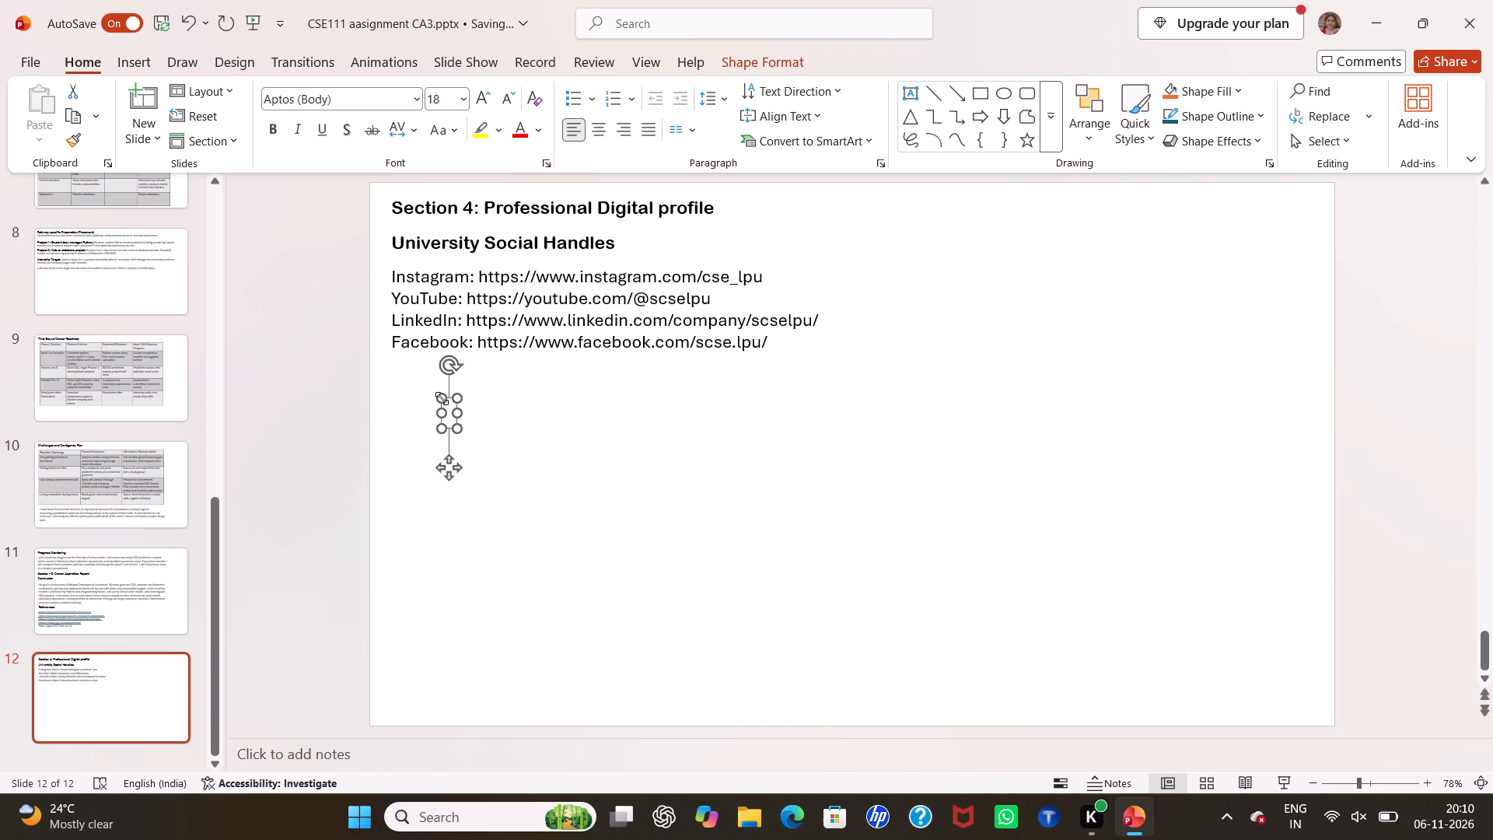
pyautogui.click(442, 398)
pyautogui.hotkey('shift', 'l')
pyautogui.press('BackSpace')
pyautogui.scroll(-2, 442, 398)
pyautogui.scroll(-1, 391, 176)
pyautogui.click(418, 102)
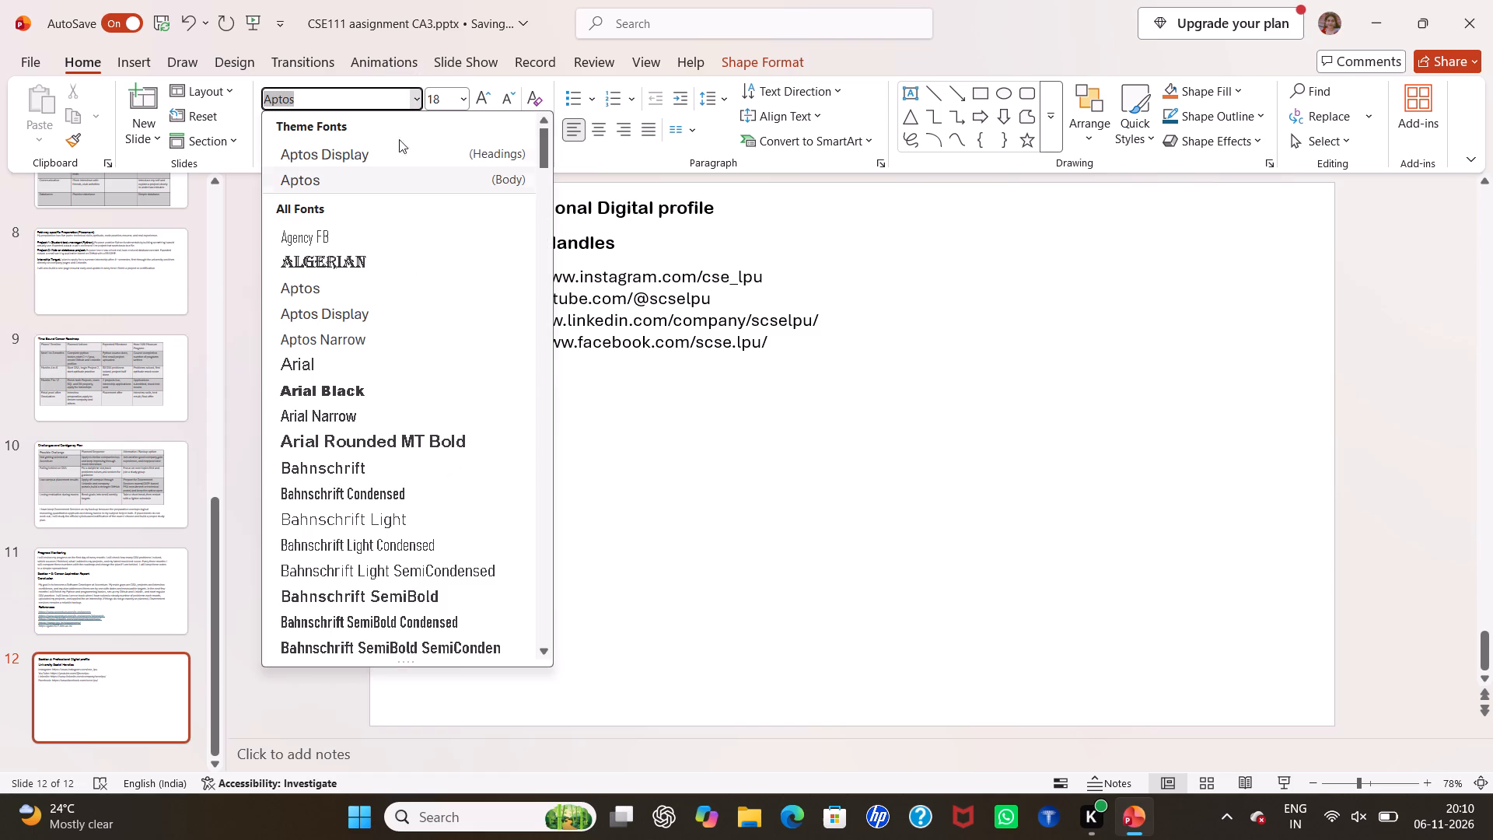
pyautogui.click(411, 439)
pyautogui.hotkey('shift', 'l')
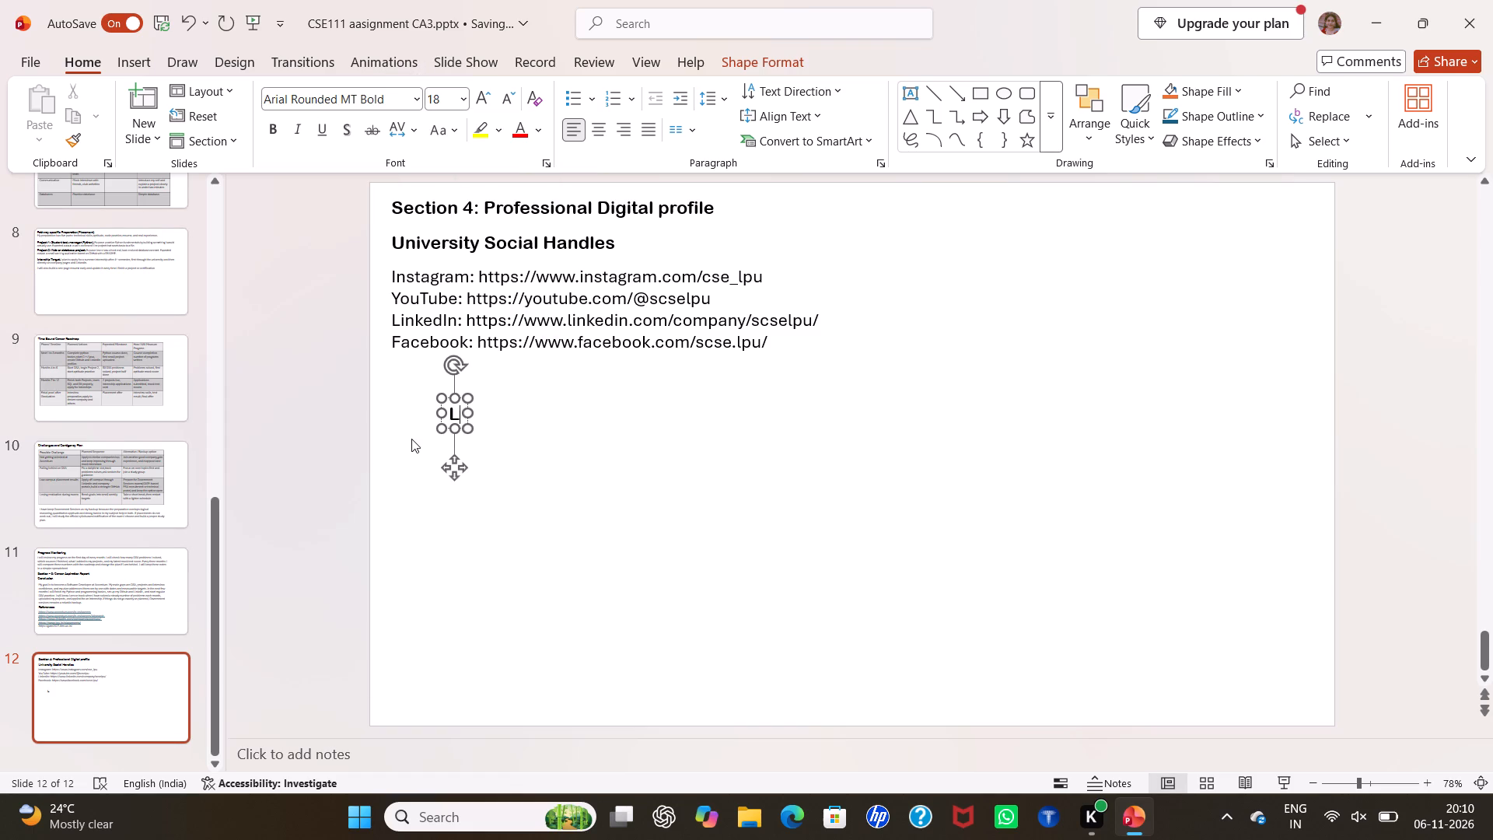
pyautogui.write('ink')
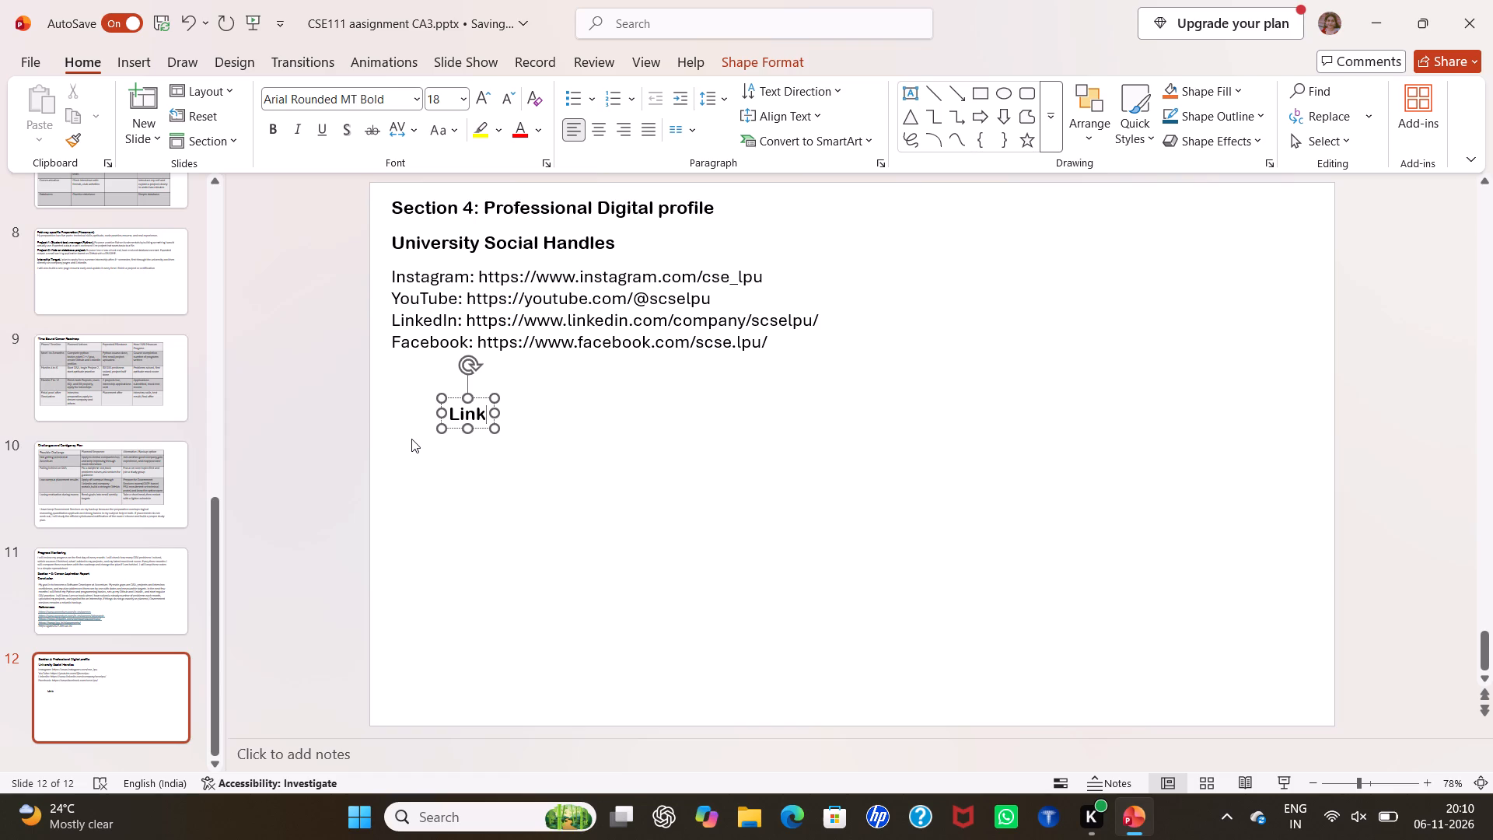
pyautogui.write('ed')
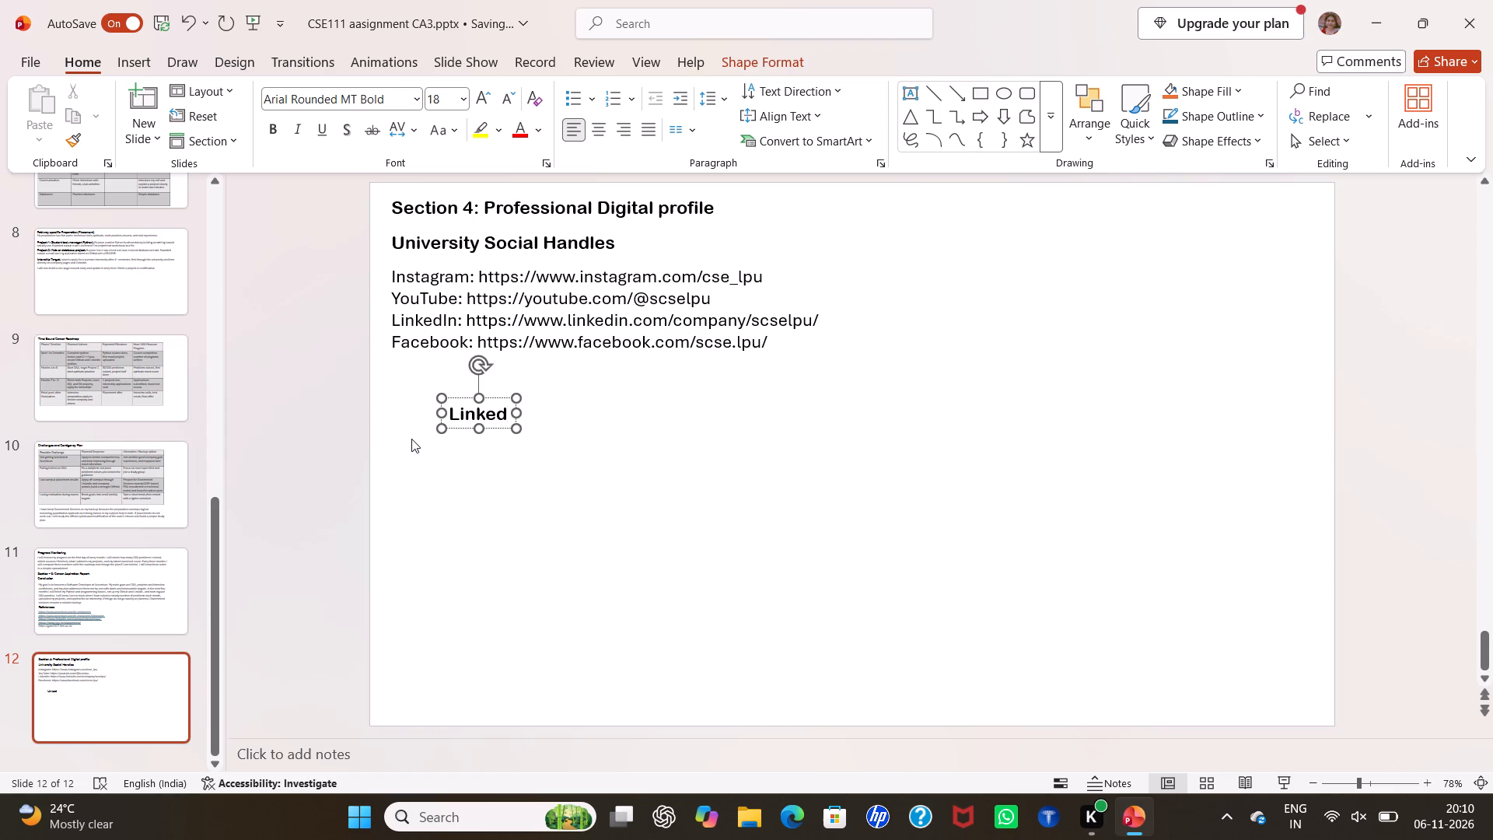
pyautogui.write('in')
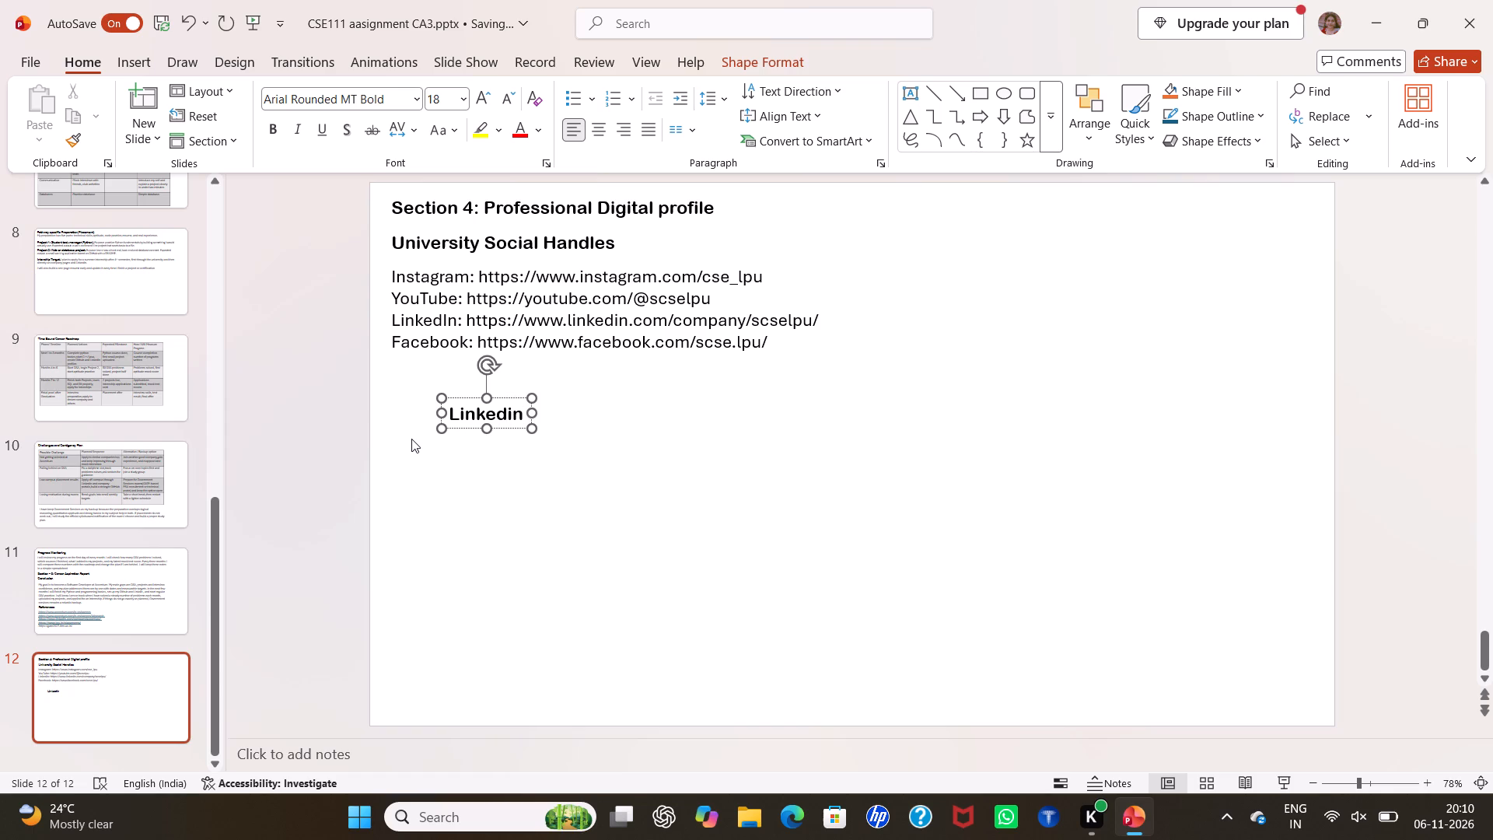
pyautogui.press('space')
pyautogui.write('Profile')
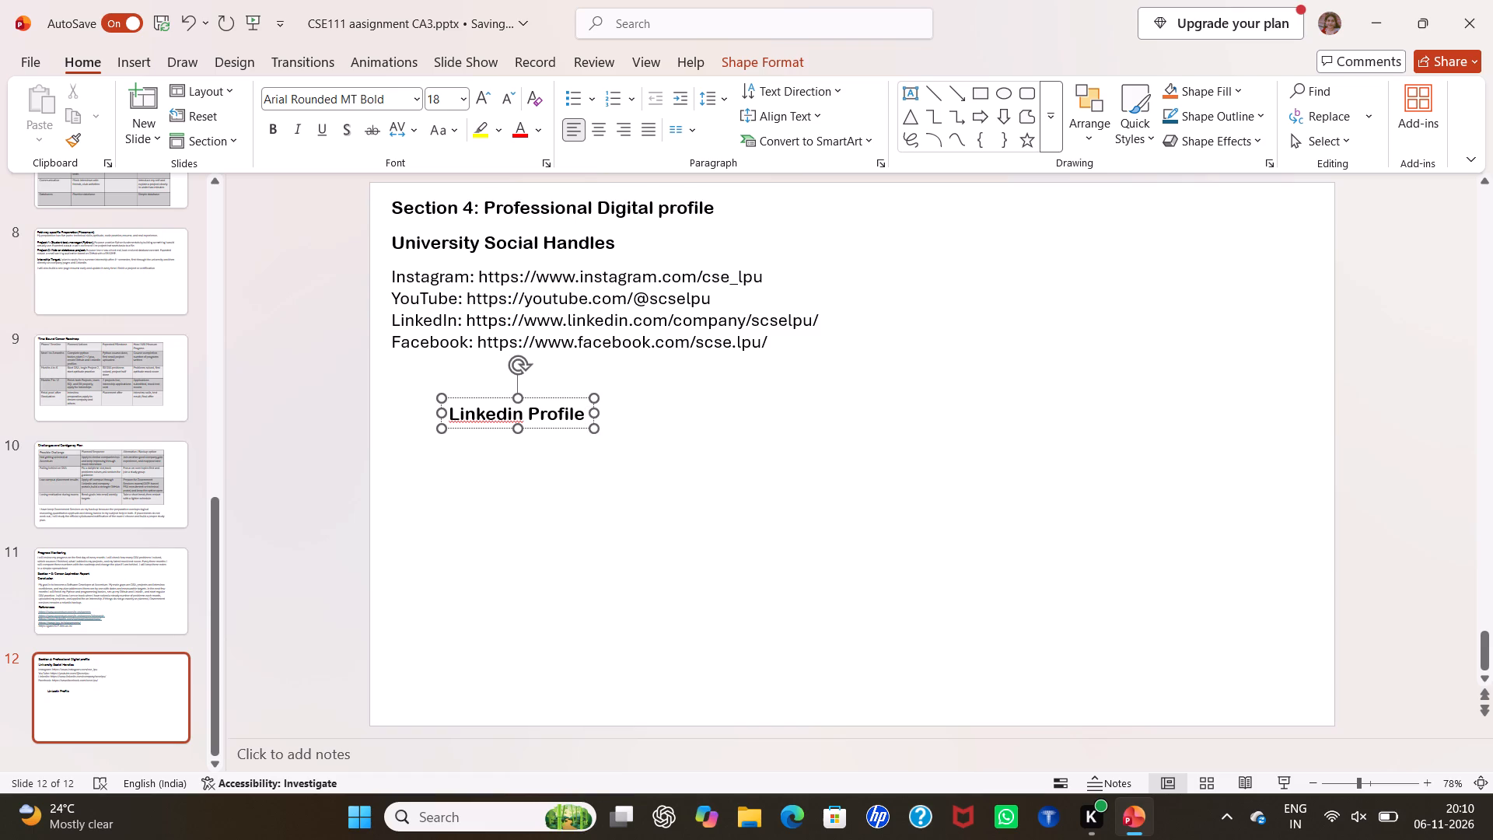
pyautogui.hotkey('shift', ':')
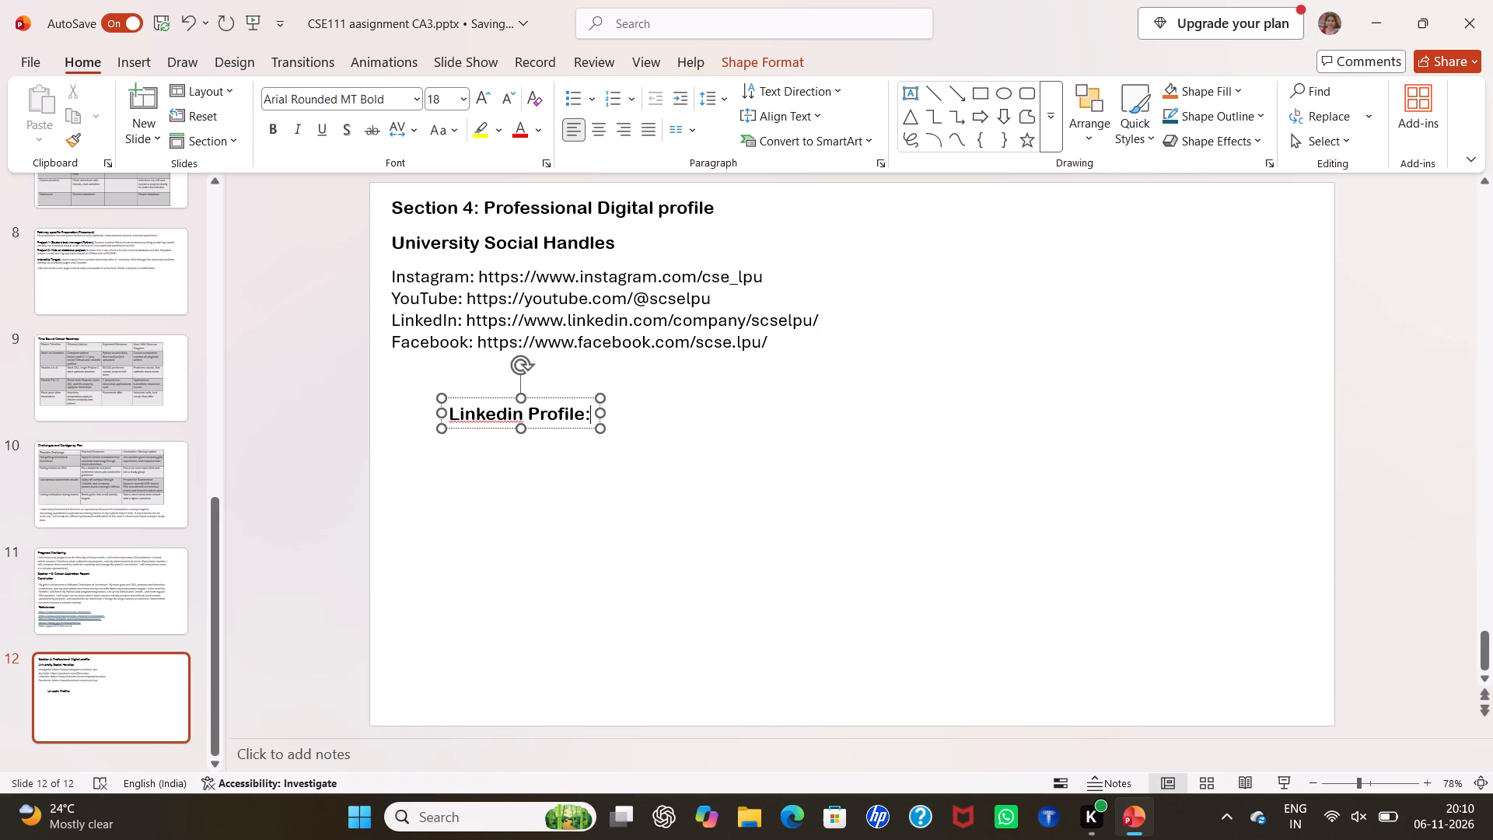
pyautogui.press('Return')
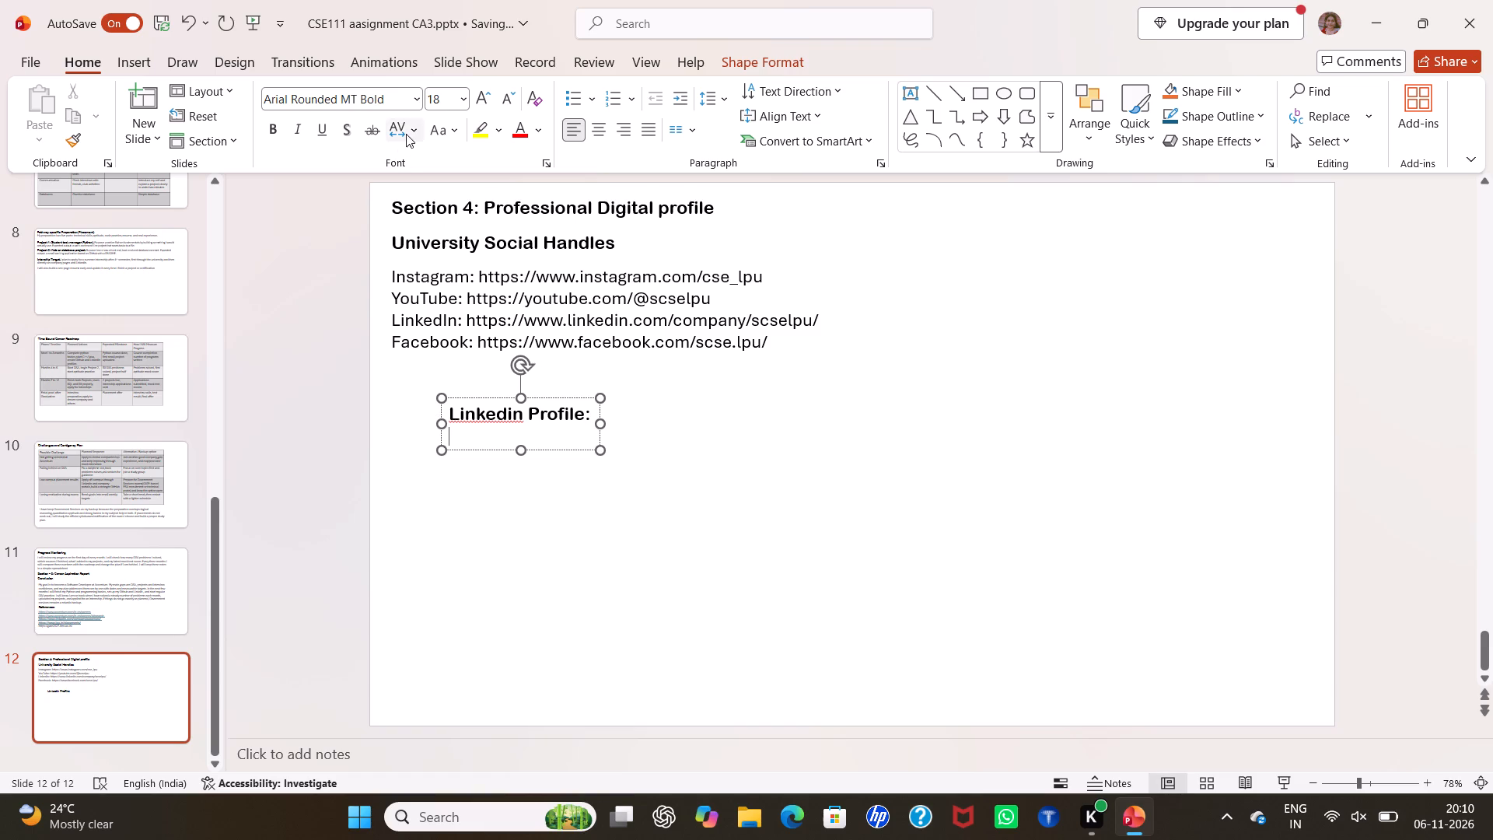
pyautogui.click(416, 94)
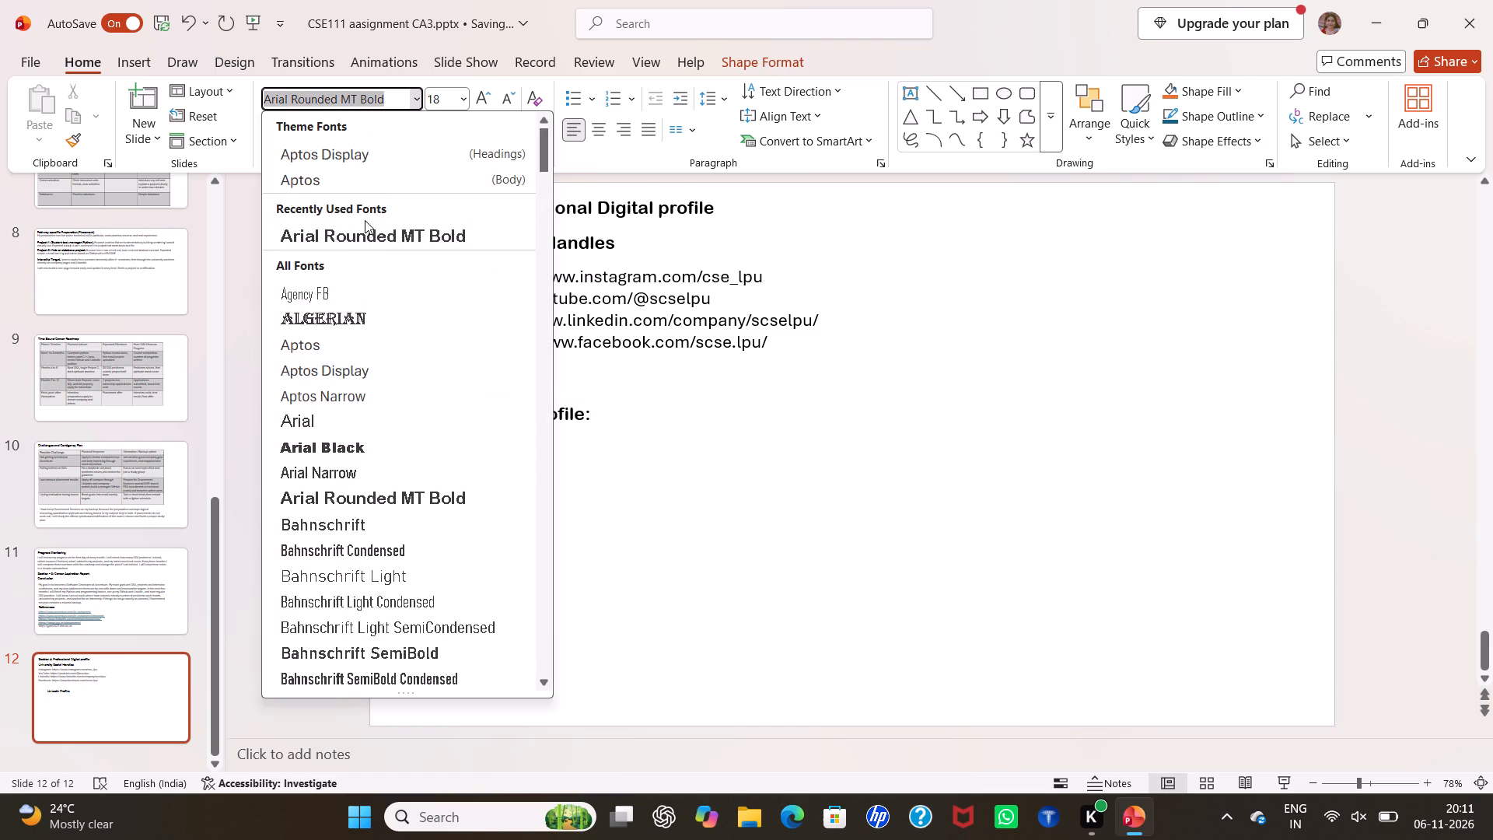
pyautogui.click(622, 356)
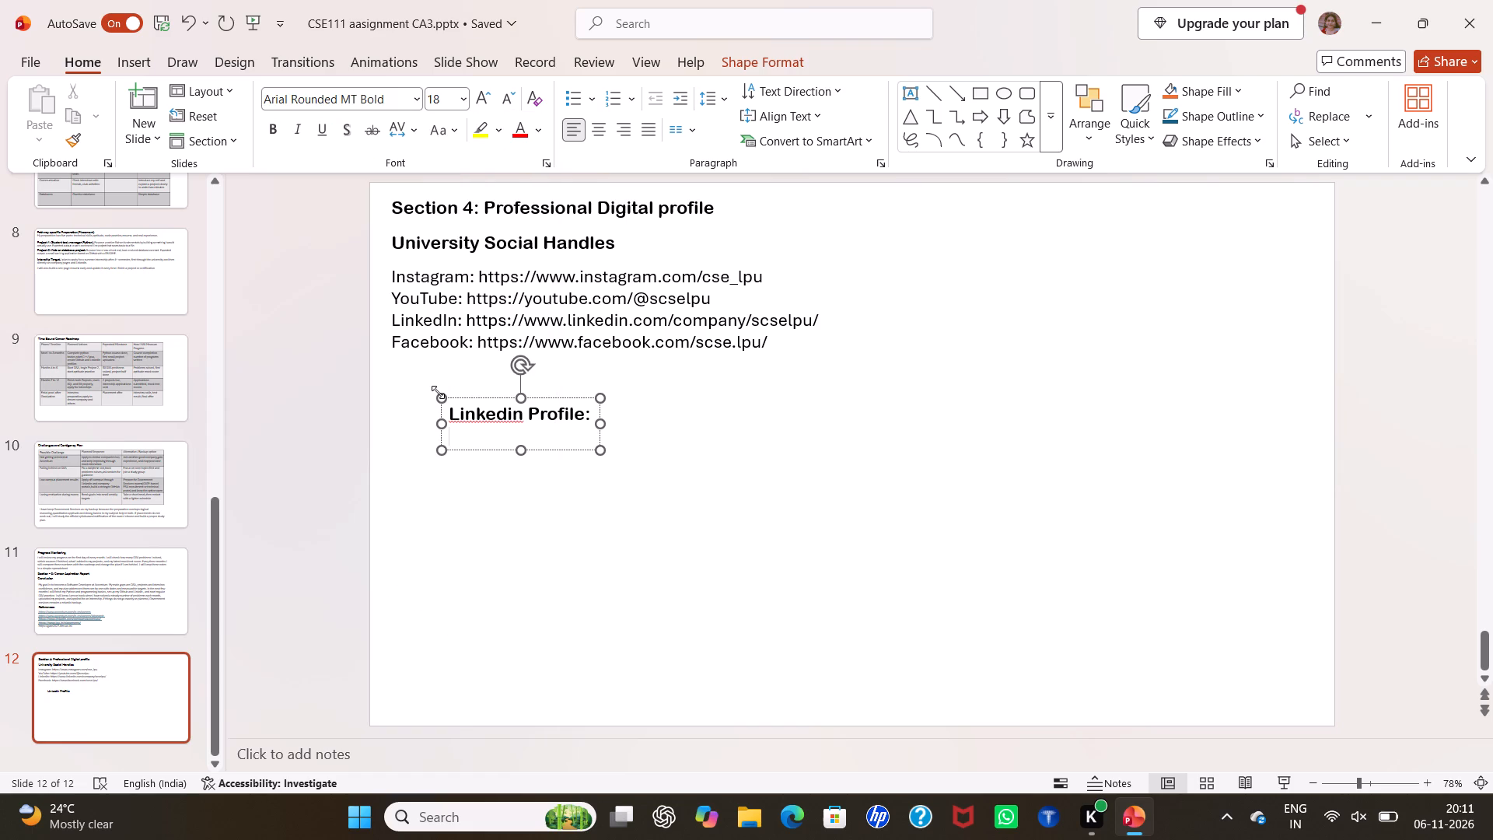
# Reposition and widen the "Linkedin Profile:" text box so its left edge aligns with the text above, just below the Facebook line.
pyautogui.moveTo(438, 392); pyautogui.dragTo(400, 369)
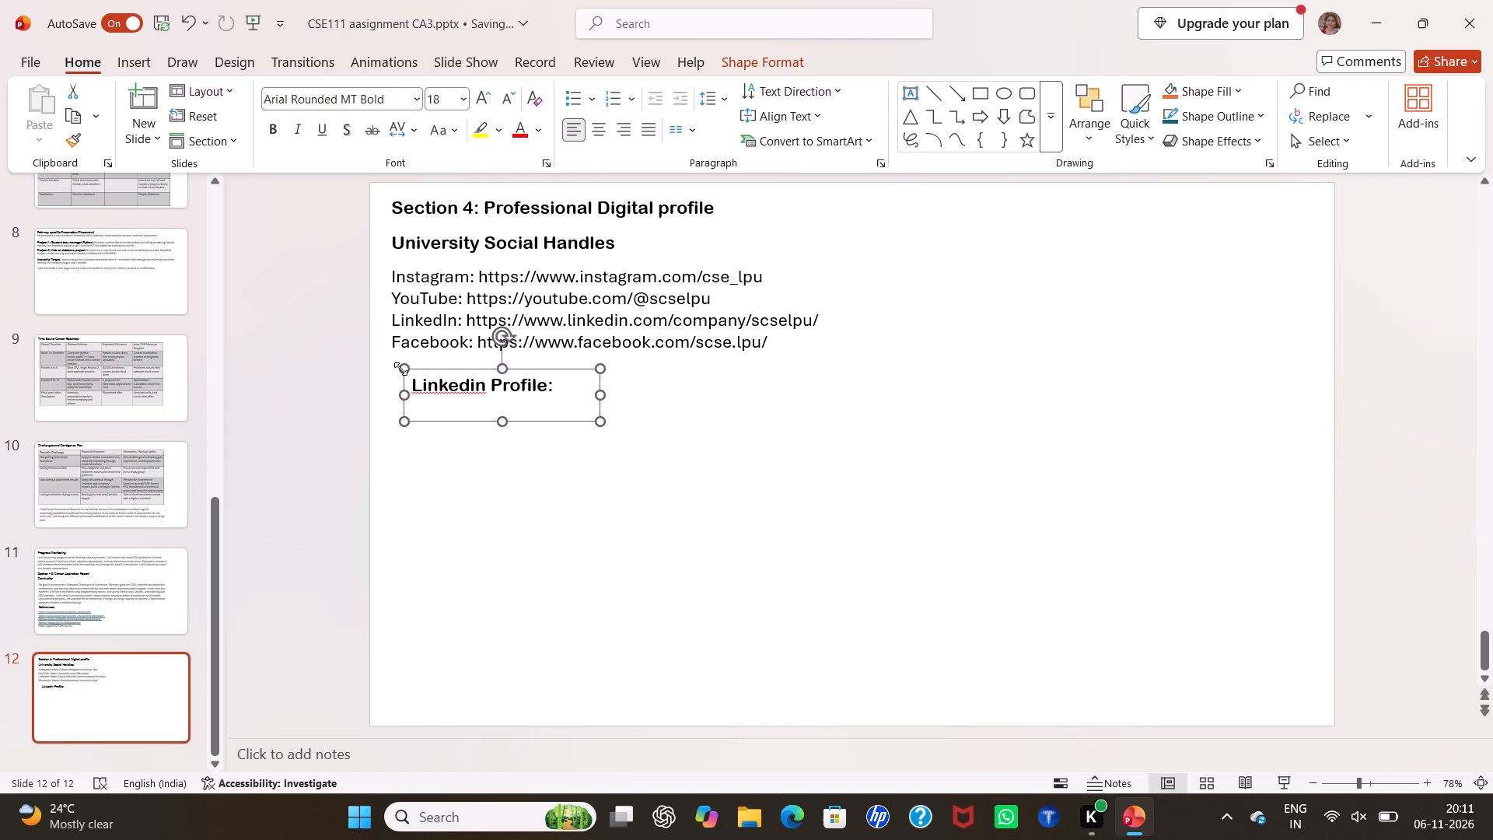
pyautogui.moveTo(404, 368); pyautogui.dragTo(382, 365)
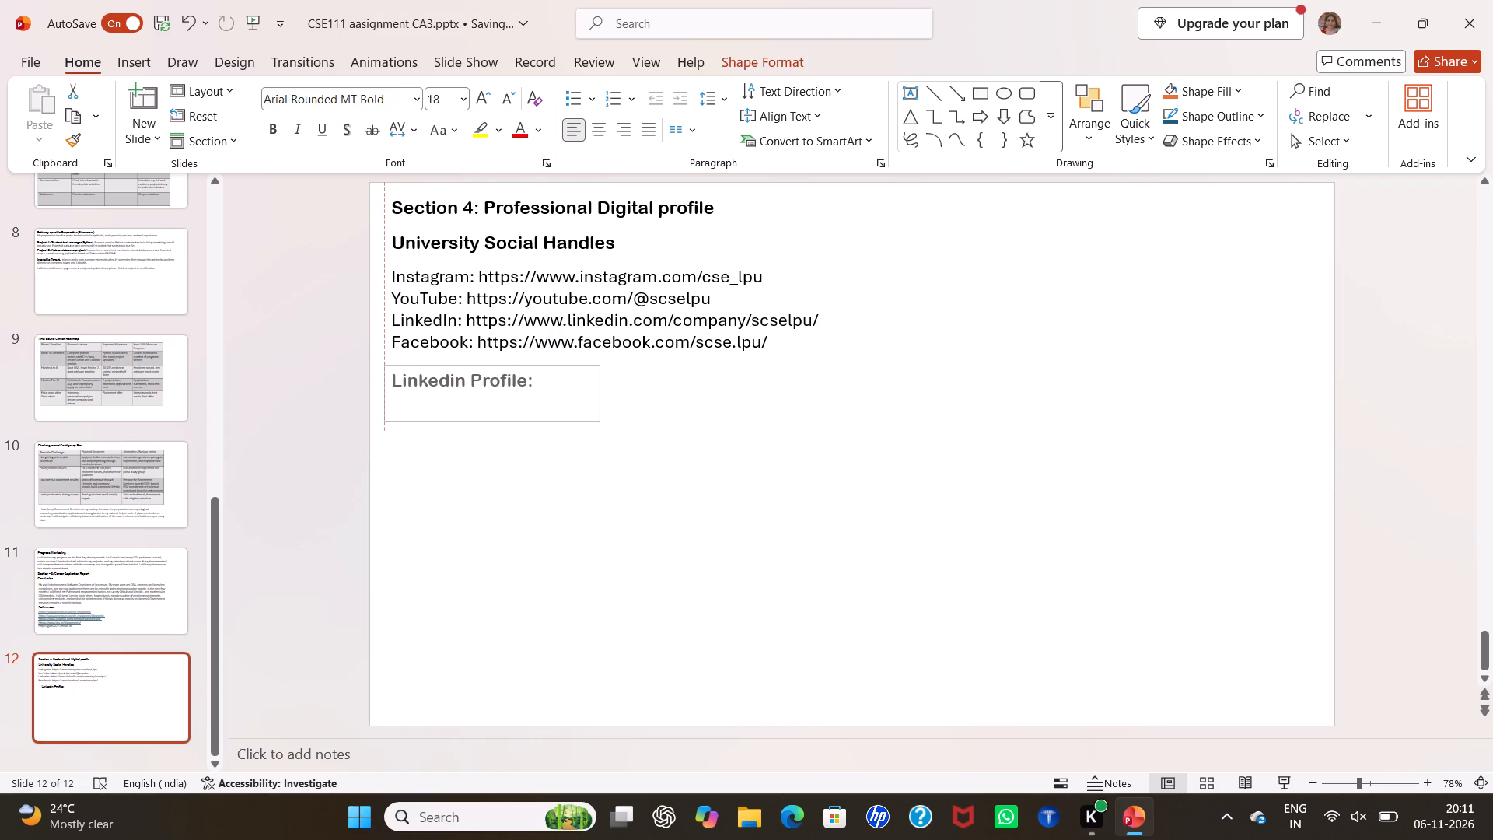
pyautogui.moveTo(382, 365); pyautogui.dragTo(385, 373)
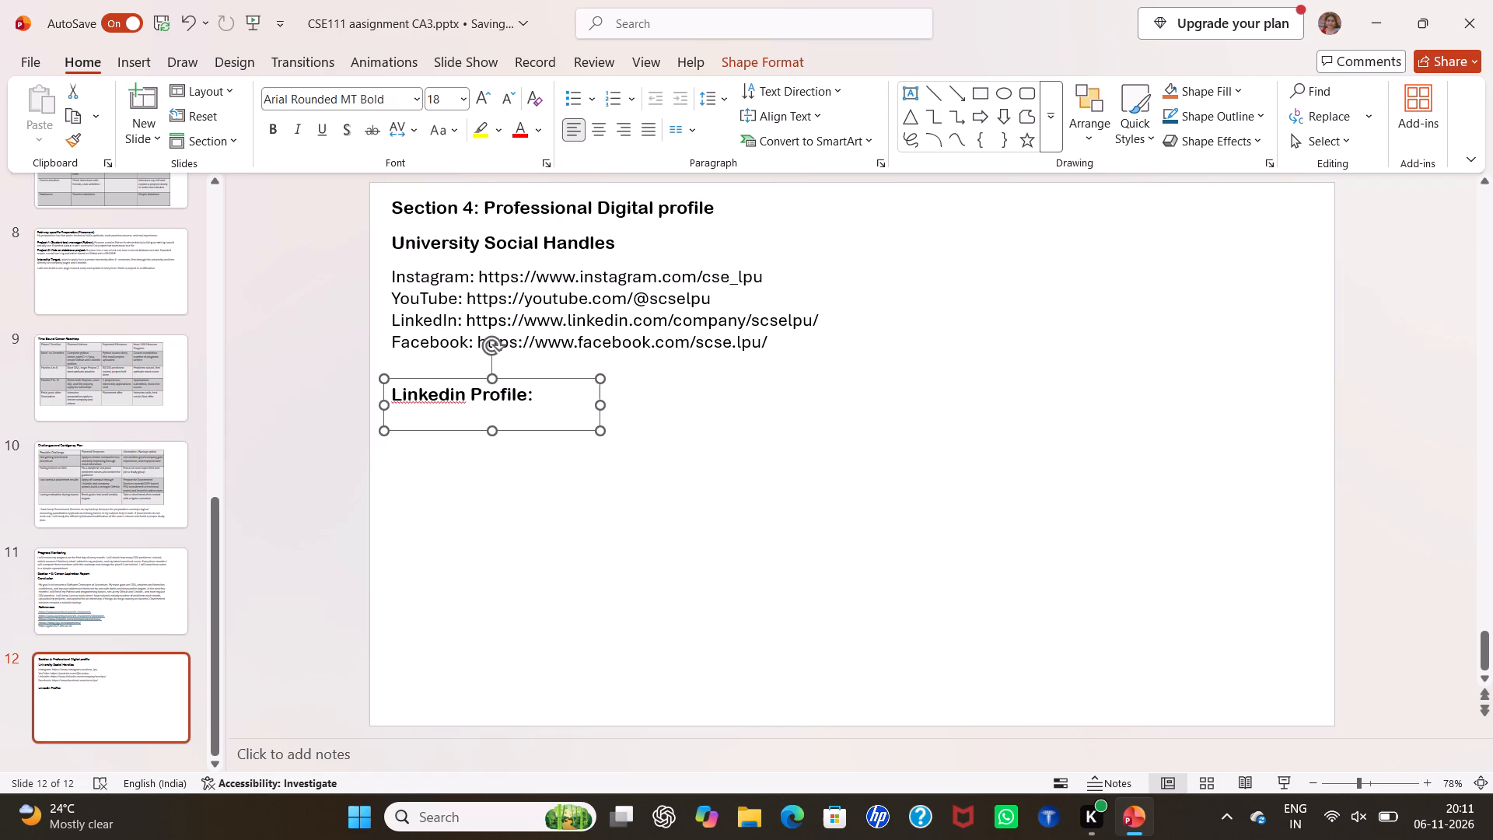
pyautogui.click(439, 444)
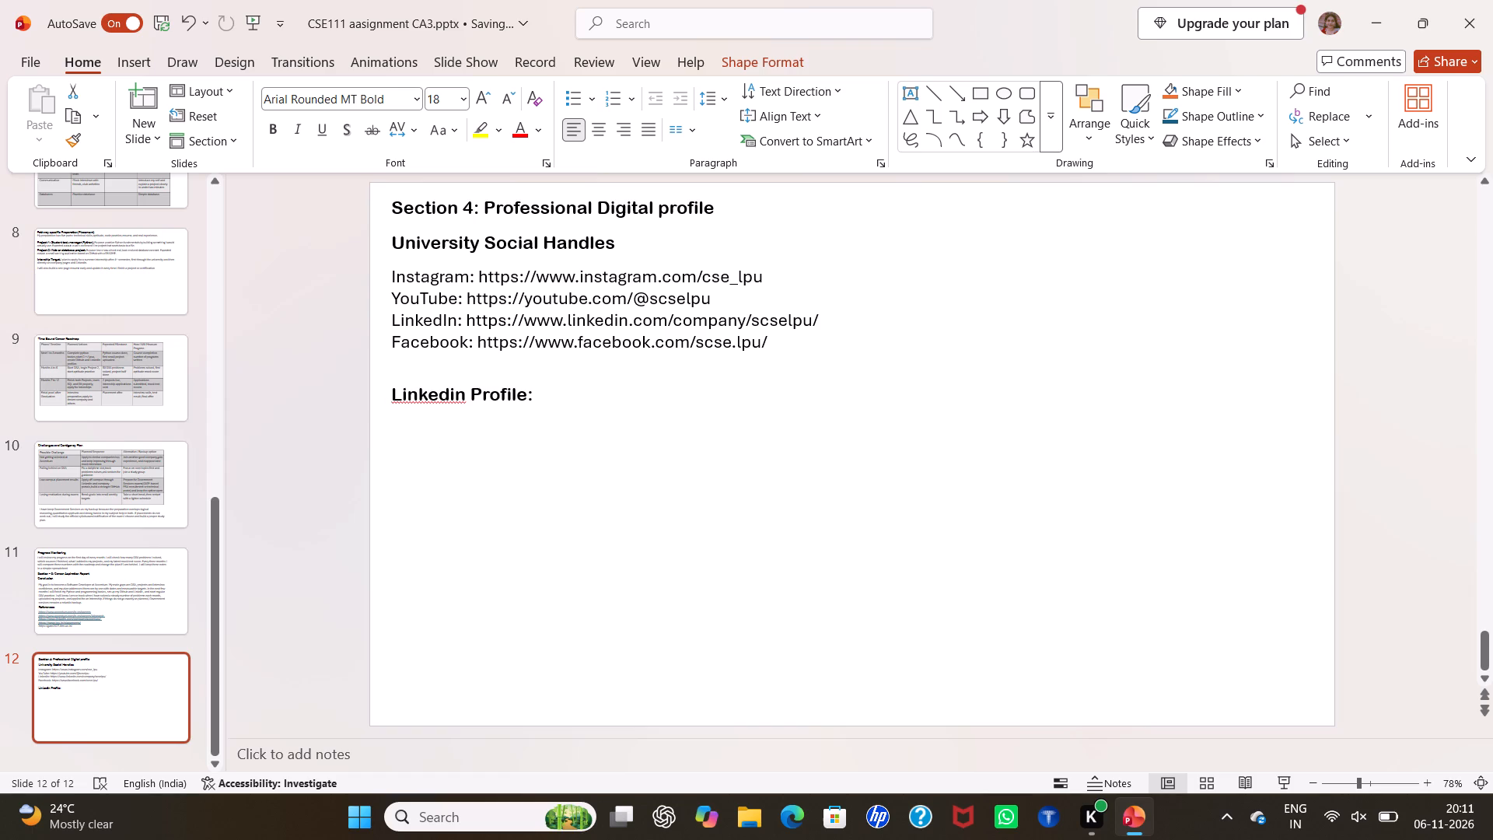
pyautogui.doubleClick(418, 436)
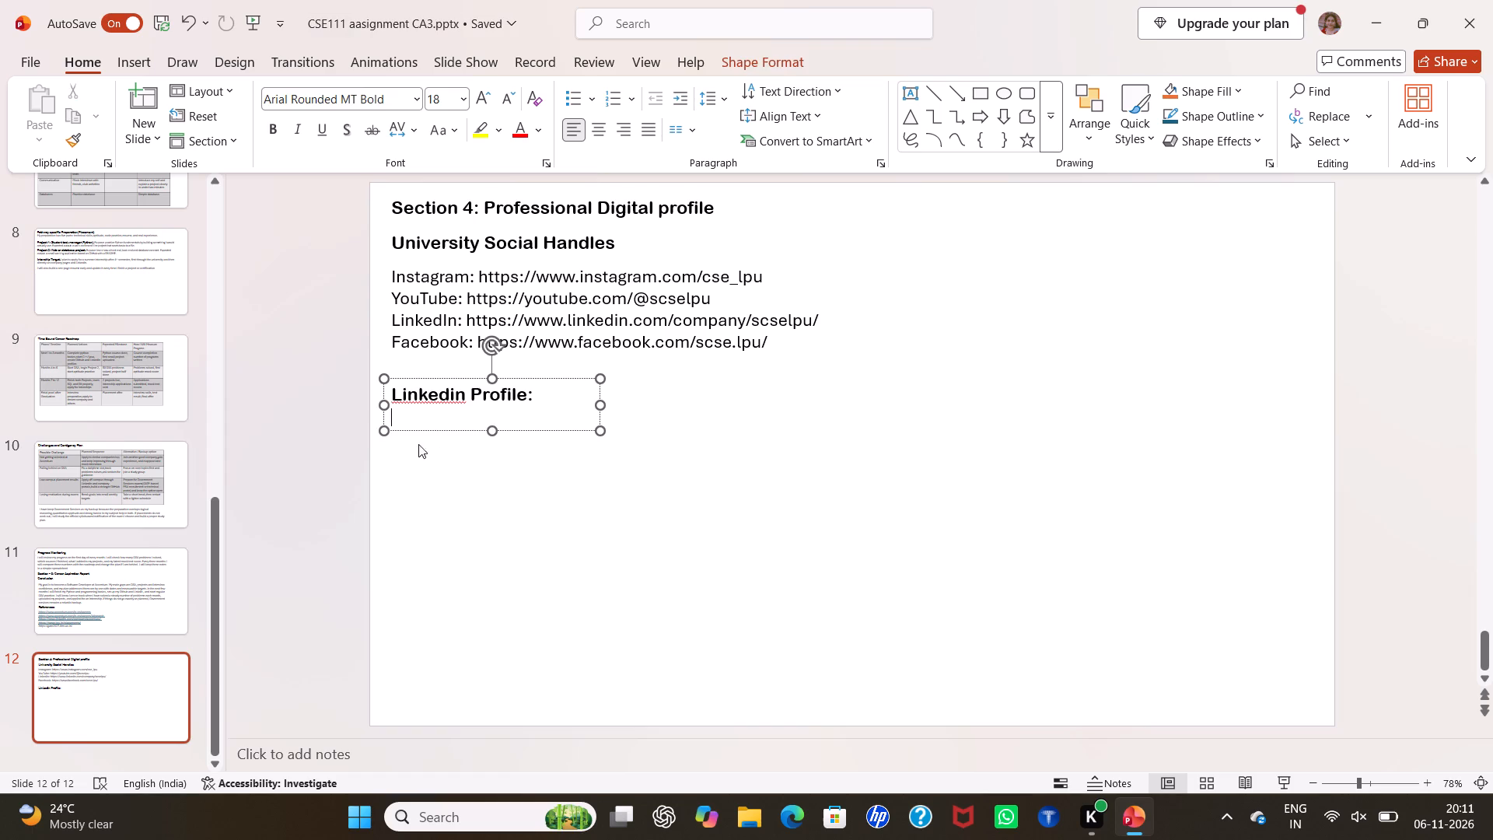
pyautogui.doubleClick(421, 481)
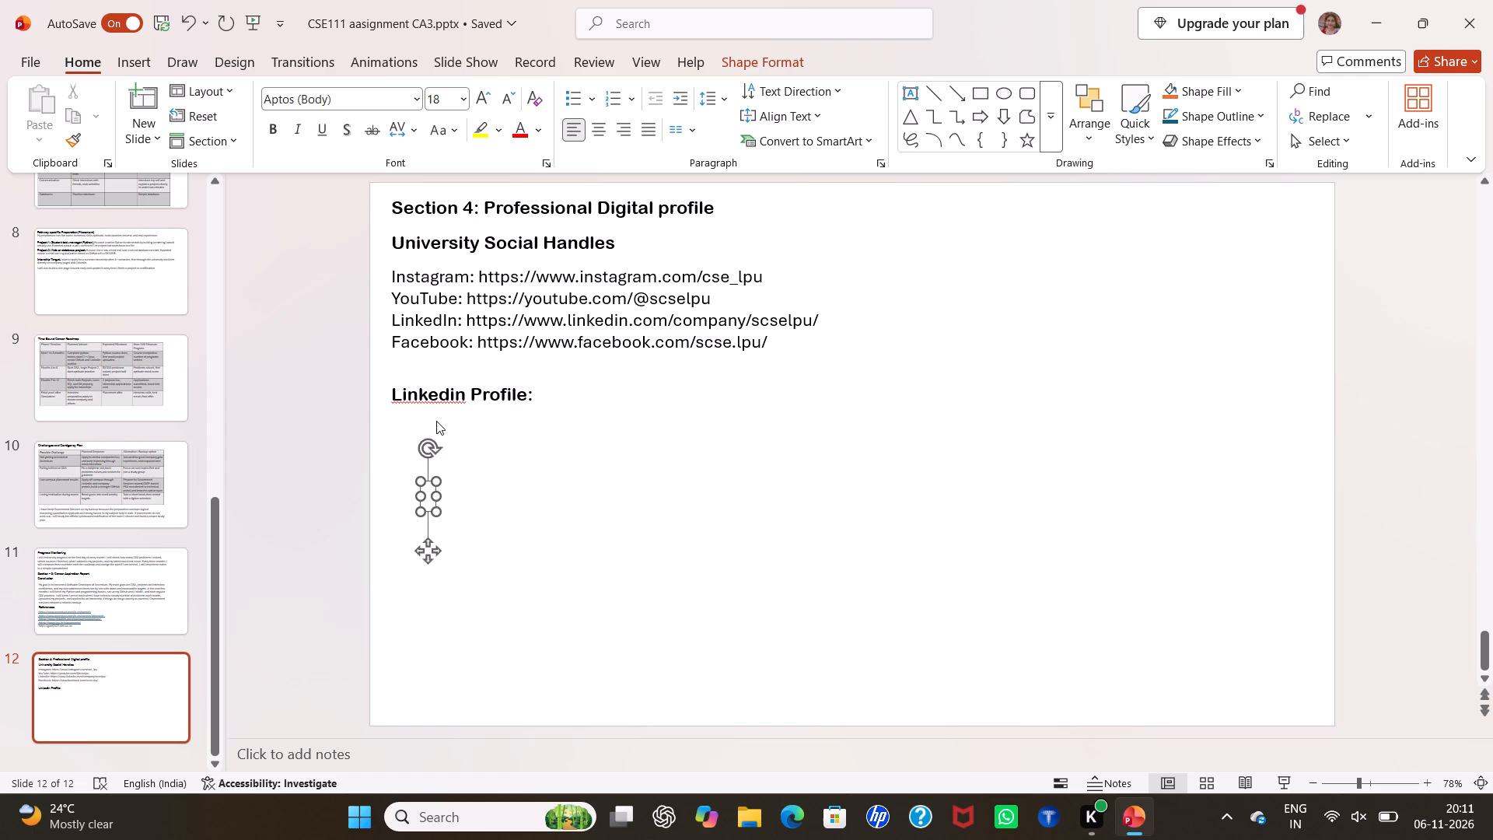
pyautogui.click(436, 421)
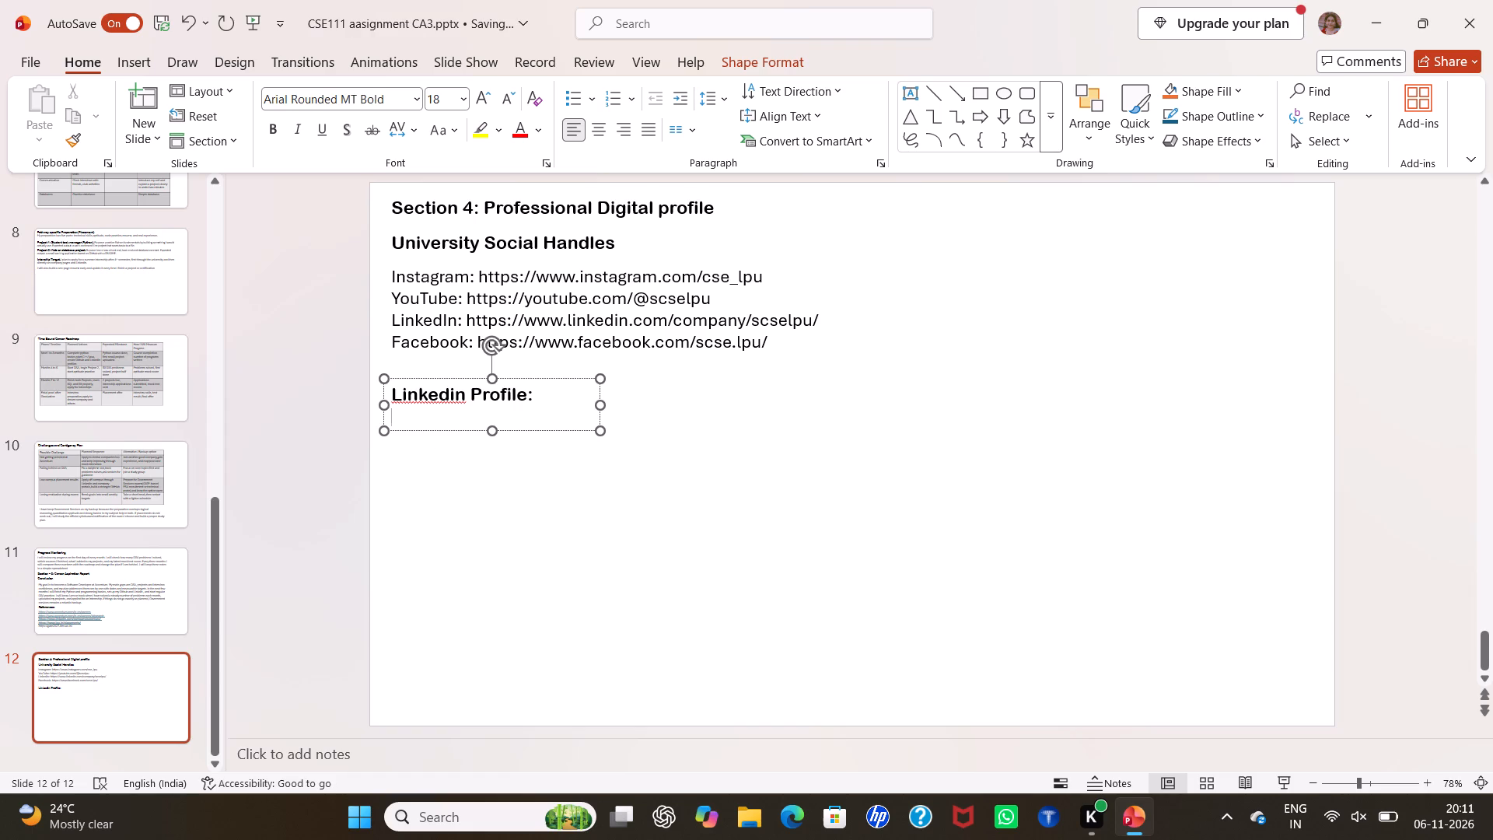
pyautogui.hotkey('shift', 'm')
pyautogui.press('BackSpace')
# Add a separate text box below the "Linkedin Profile:" heading and start its sentence with "My Linkedln headline says that".
pyautogui.doubleClick(409, 440)
pyautogui.write('my')
pyautogui.press('BackSpace')
pyautogui.press('BackSpace')
pyautogui.write('My')
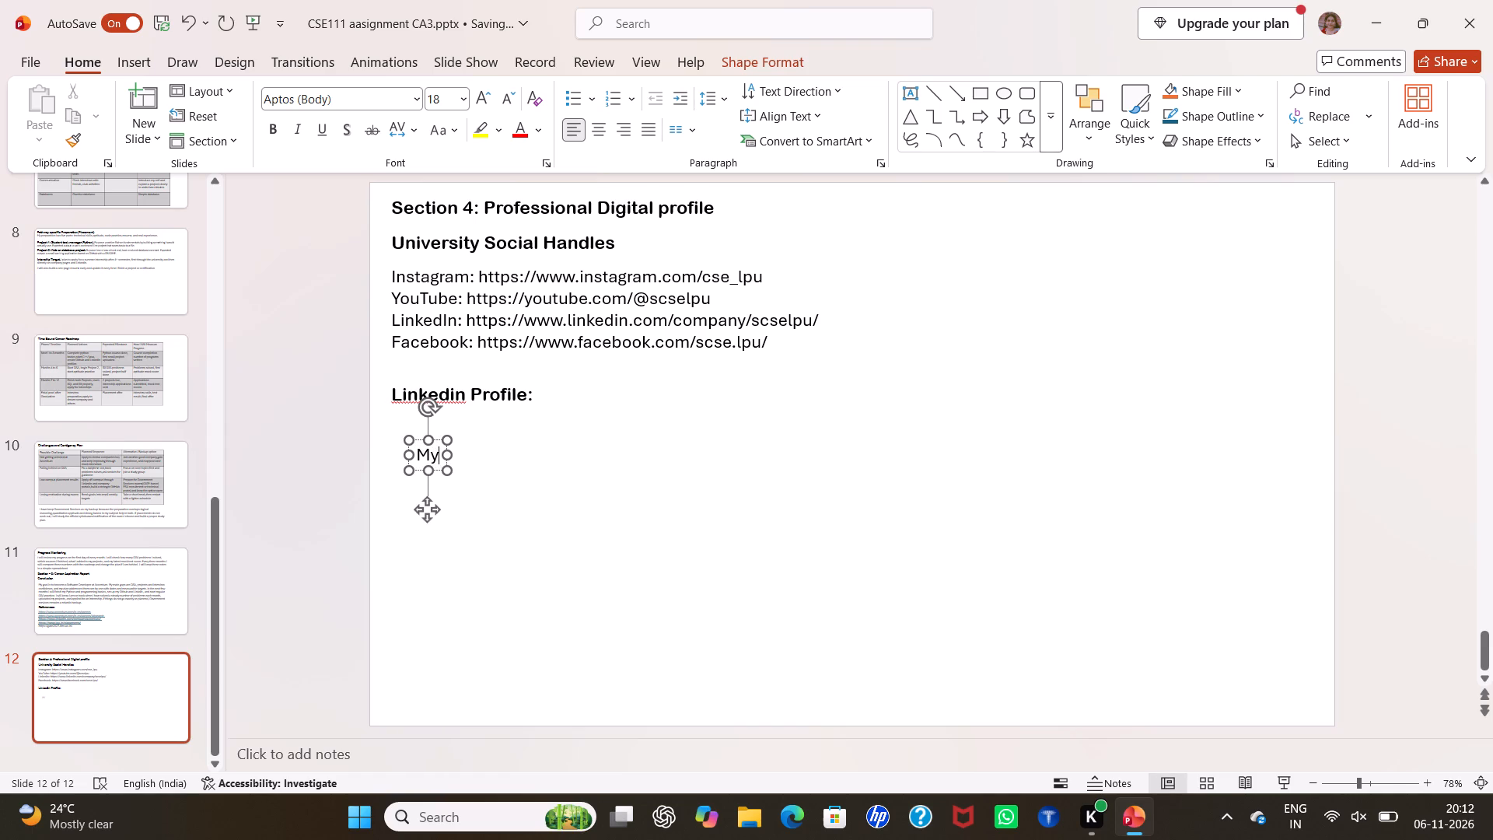
pyautogui.press('space')
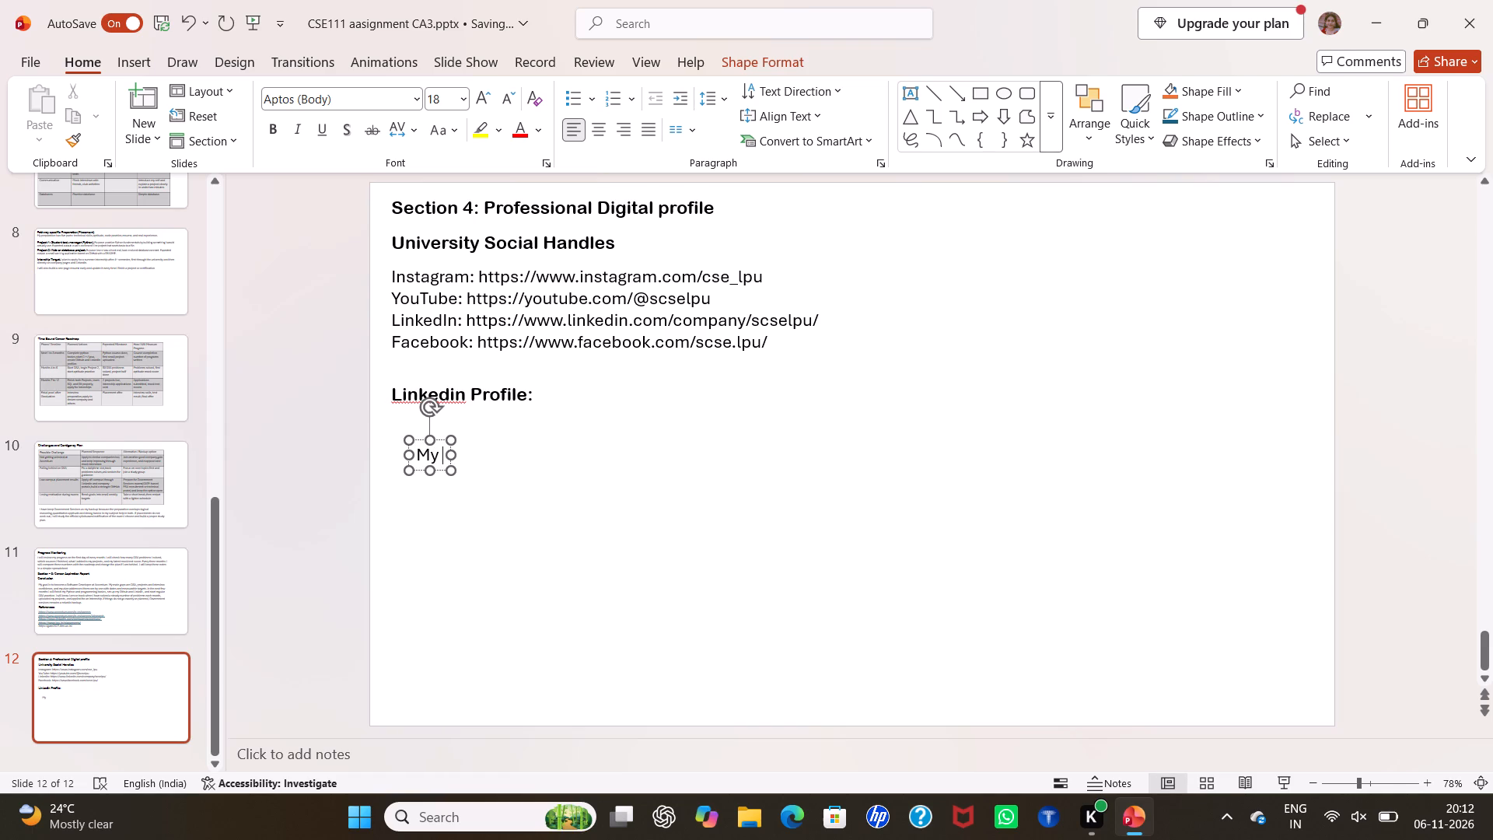
pyautogui.write('Link')
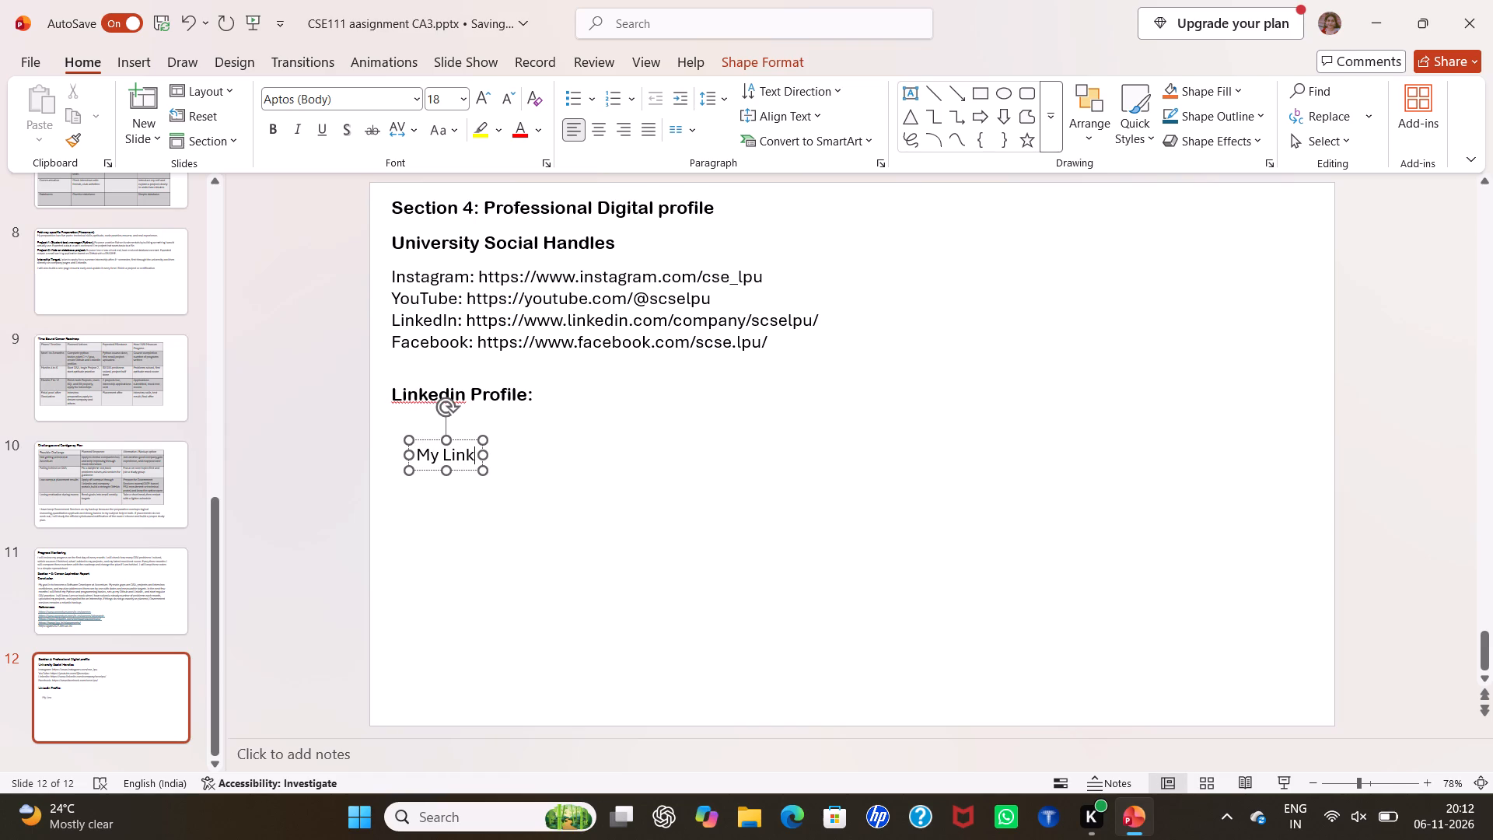
pyautogui.write('ed')
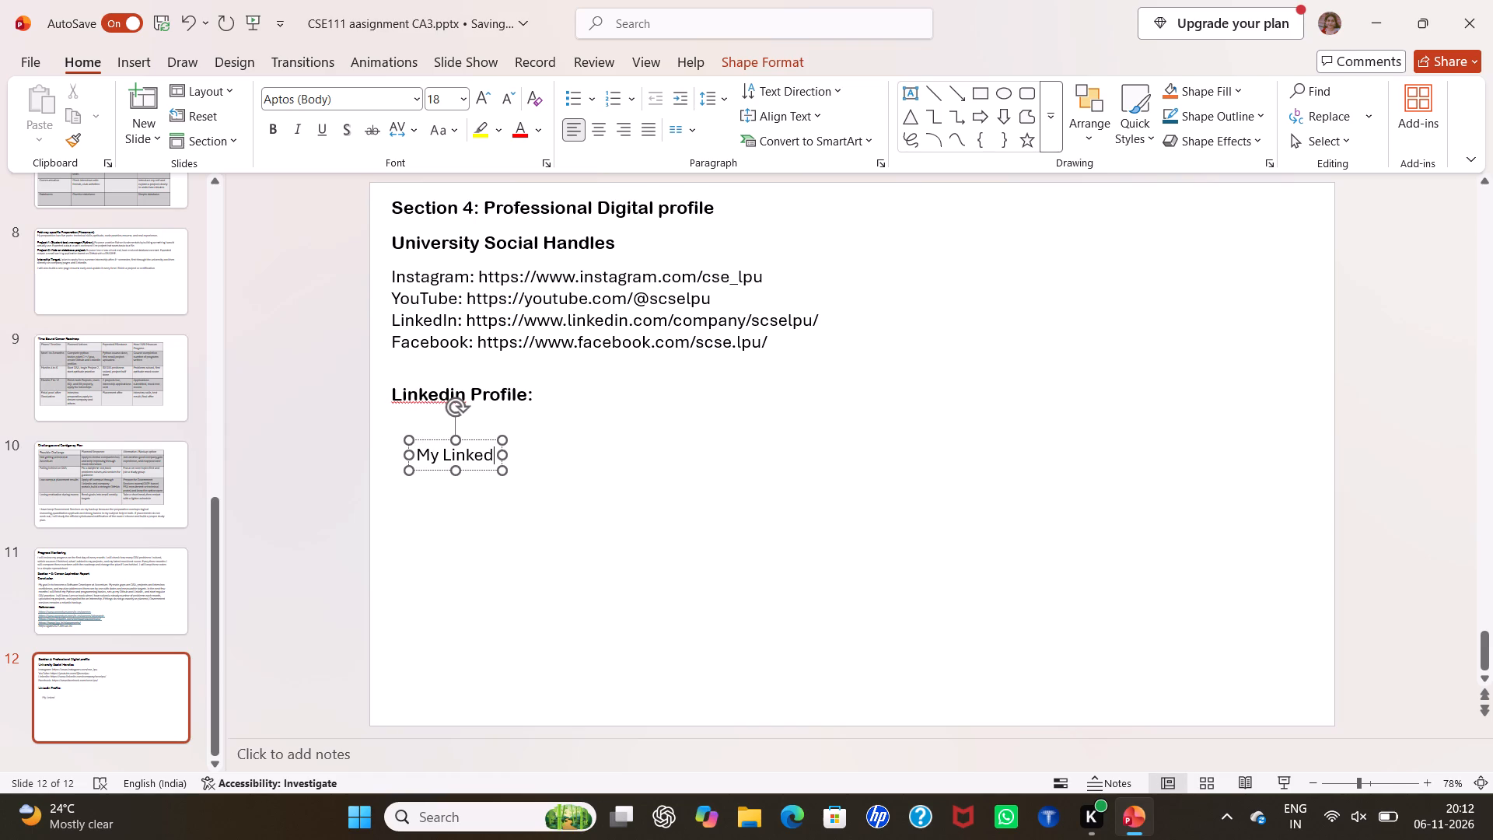
pyautogui.write('ln')
pyautogui.press('space')
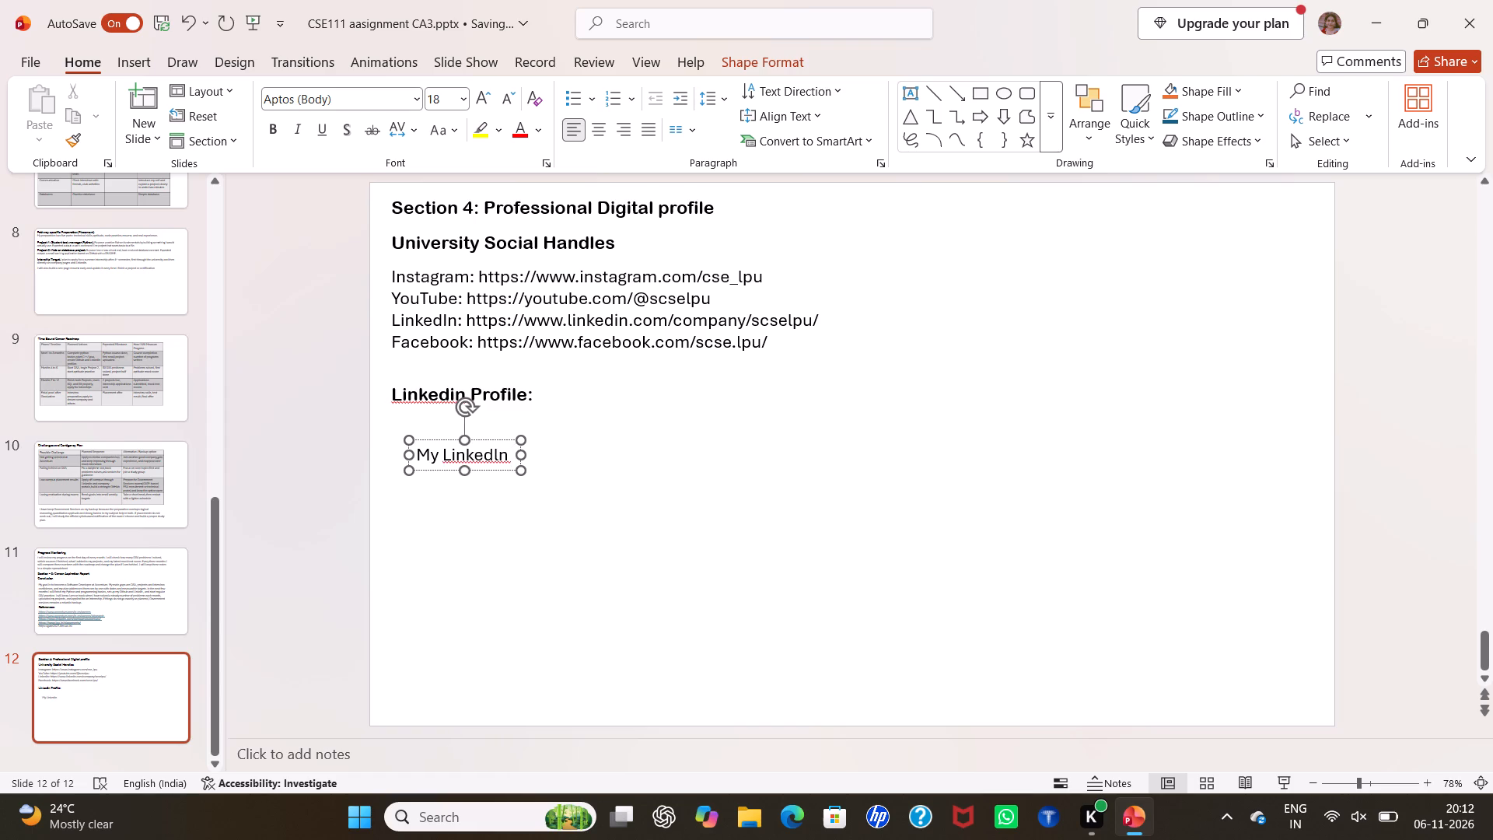
pyautogui.write('headline')
pyautogui.press('space')
pyautogui.write('says that')
pyautogui.press('space')
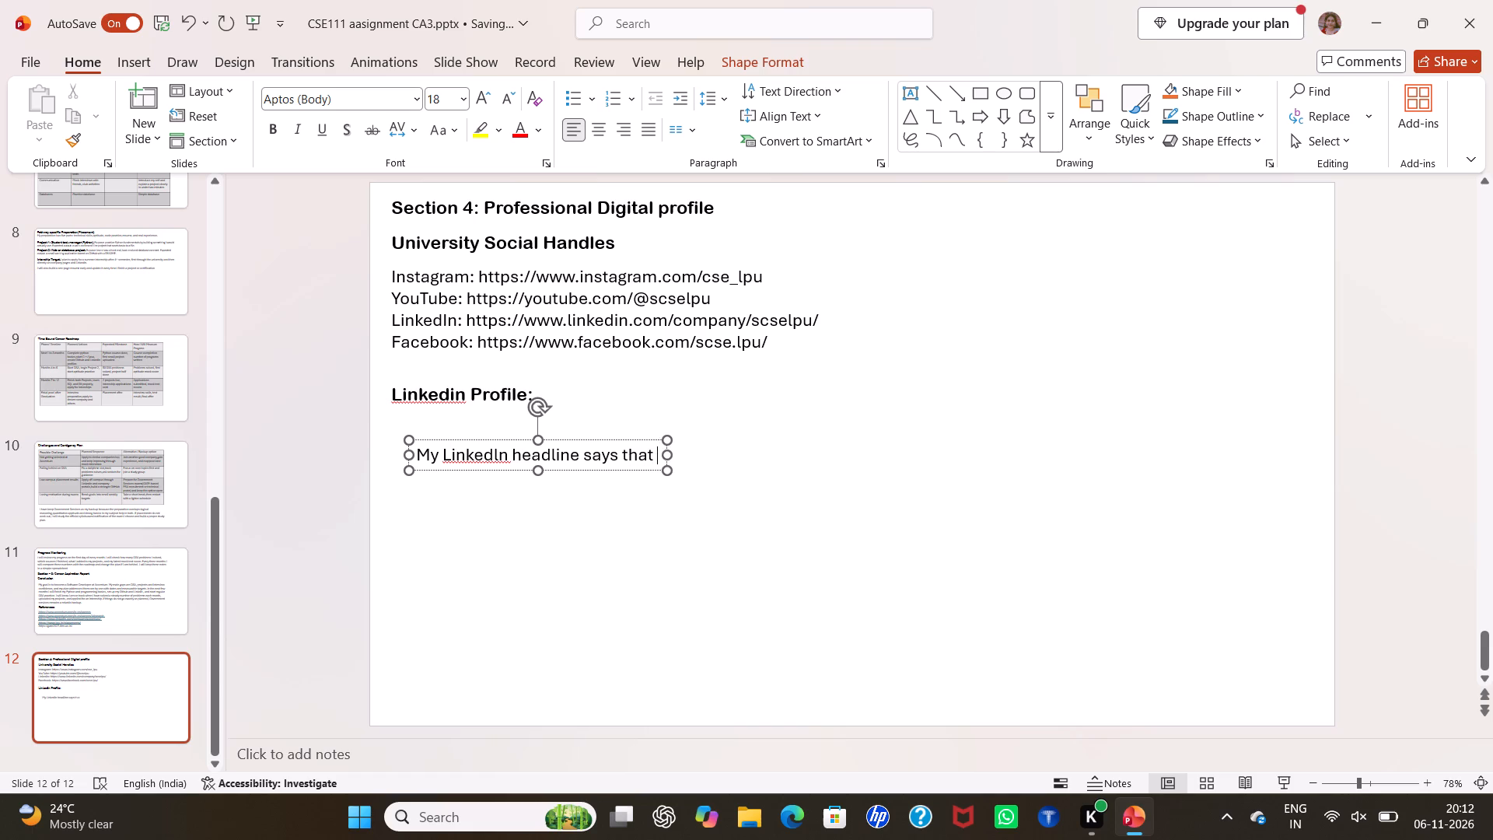
# Continue the LinkedIn headline sentence with "I am a B.Tech CSE student intersted".
pyautogui.write('i am a')
pyautogui.press('space')
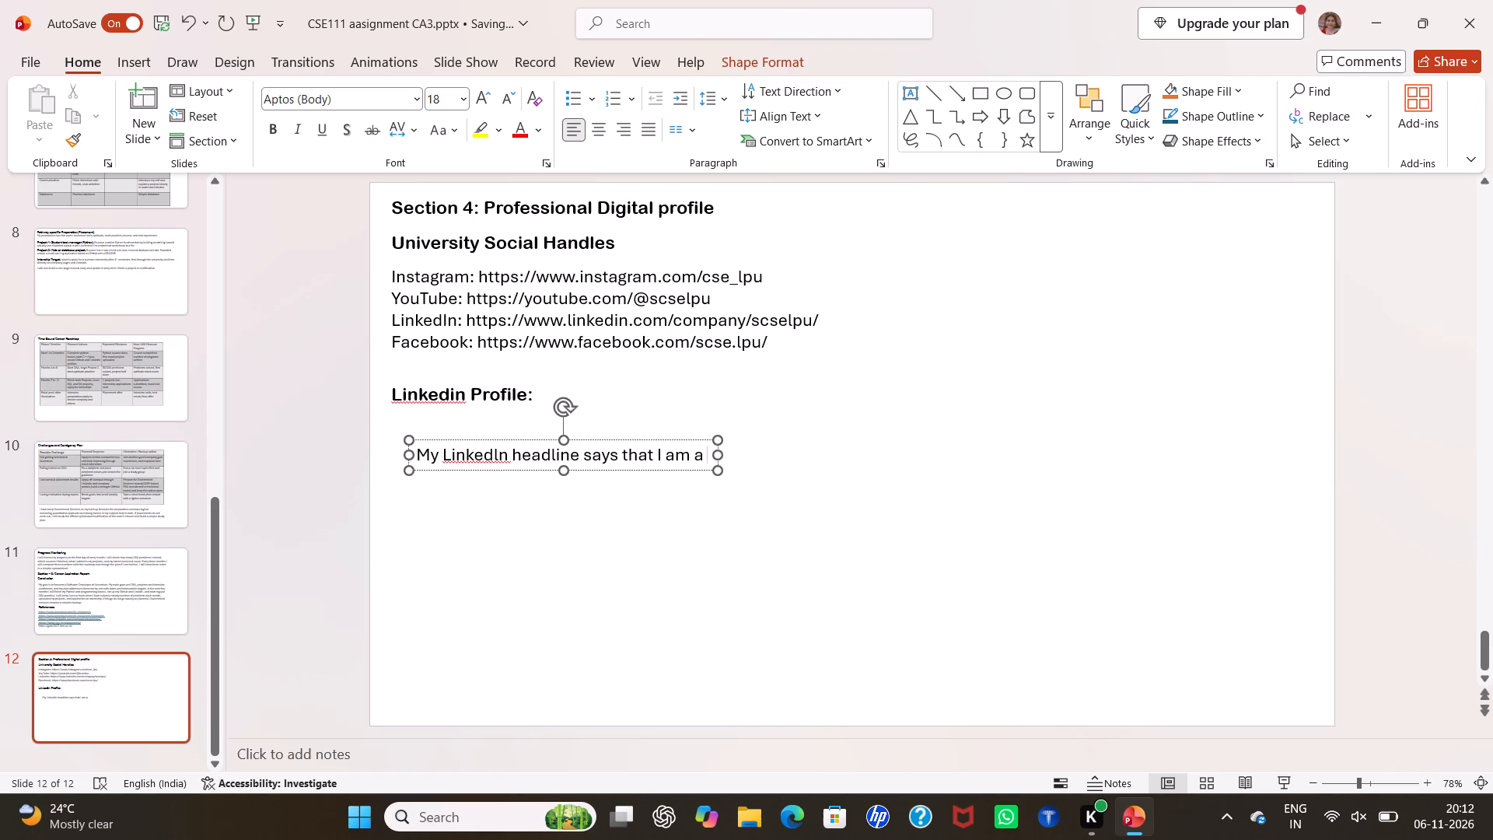
pyautogui.write('B.')
pyautogui.write('Tech')
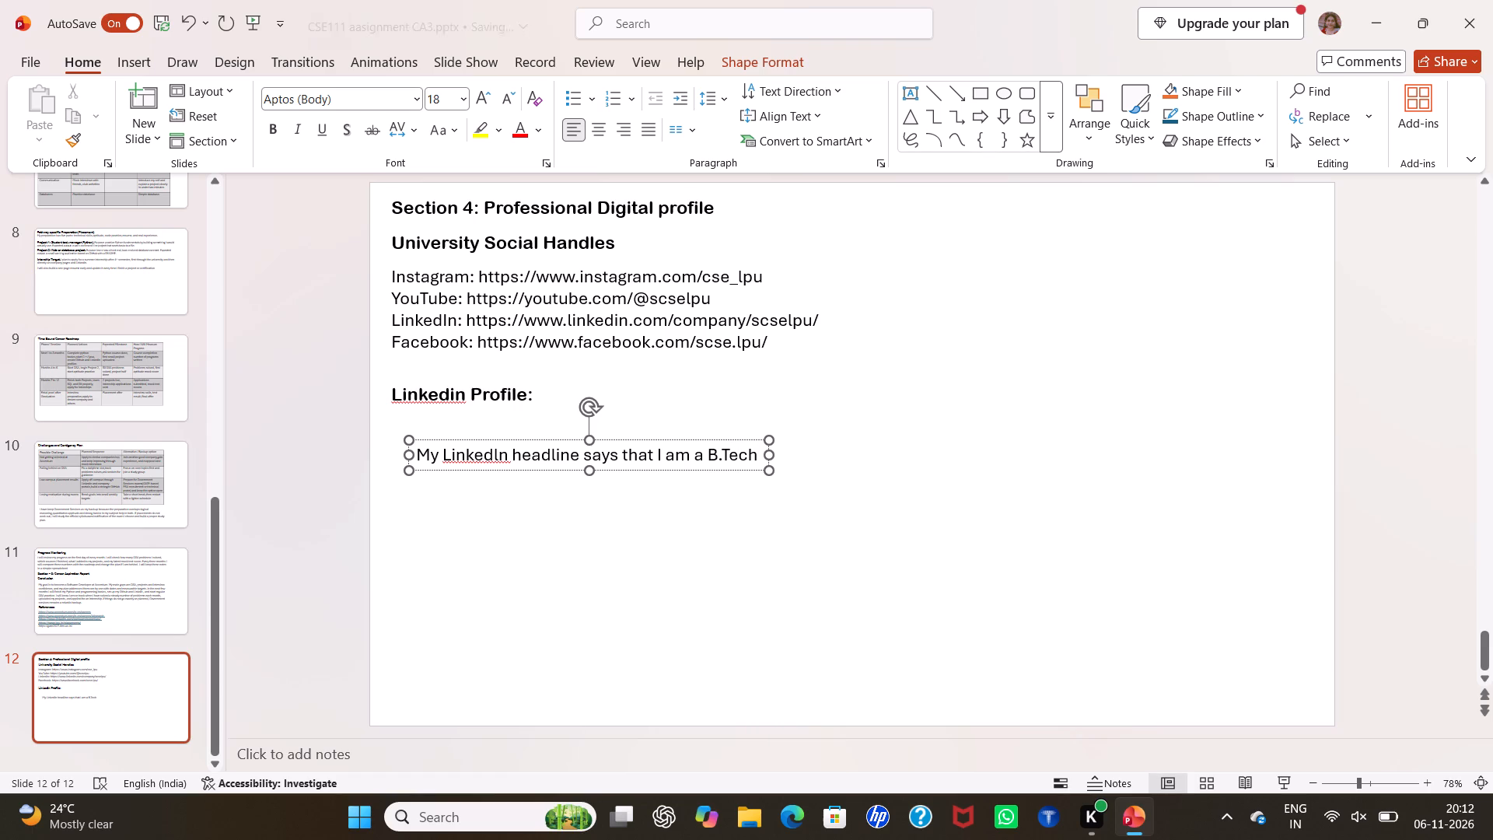
pyautogui.press('space')
pyautogui.write('CSE')
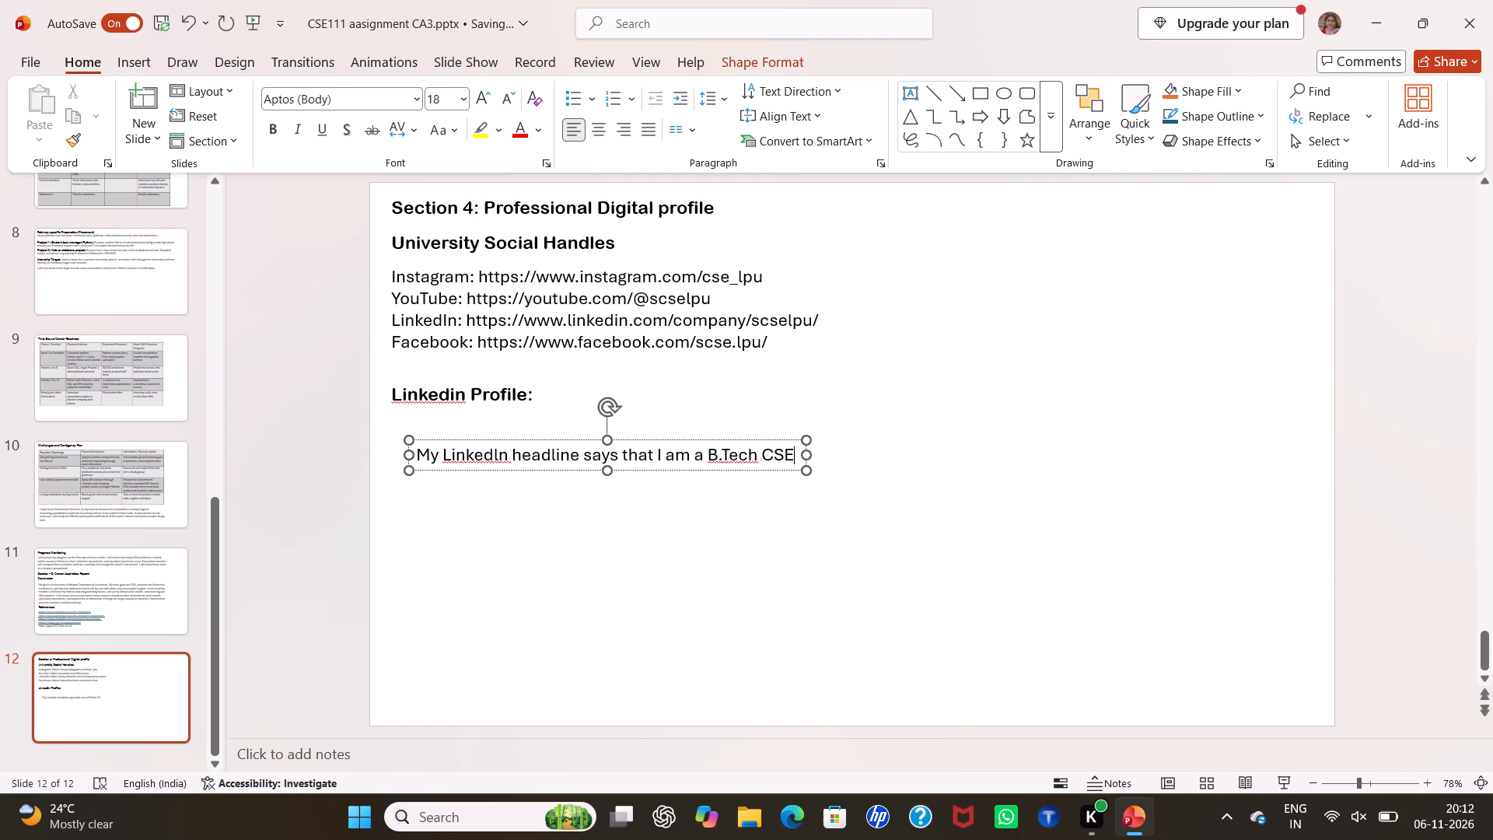
pyautogui.press('space')
pyautogui.write('student intre')
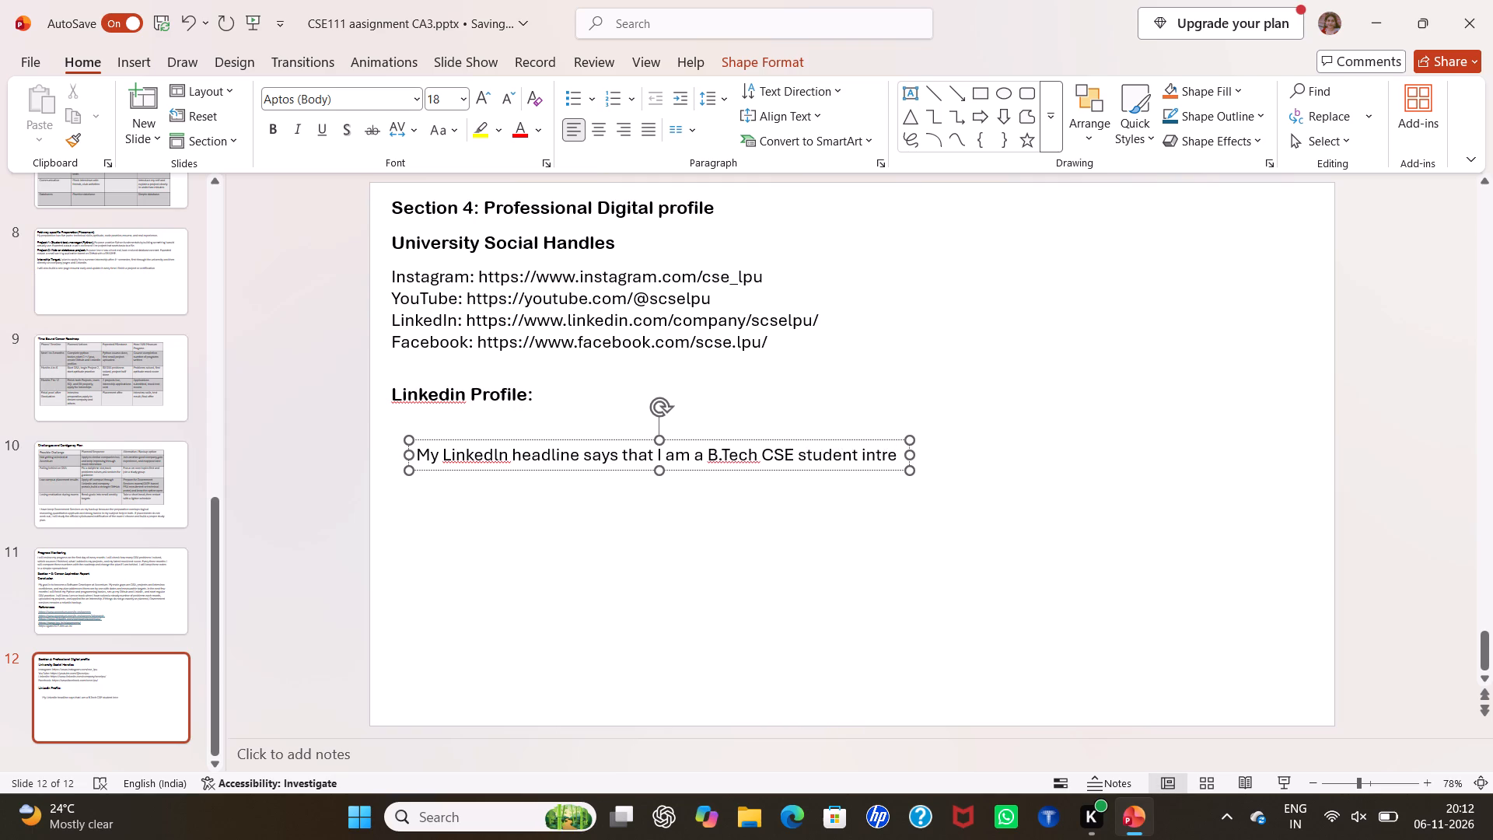
pyautogui.press('e')
pyautogui.press('BackSpace')
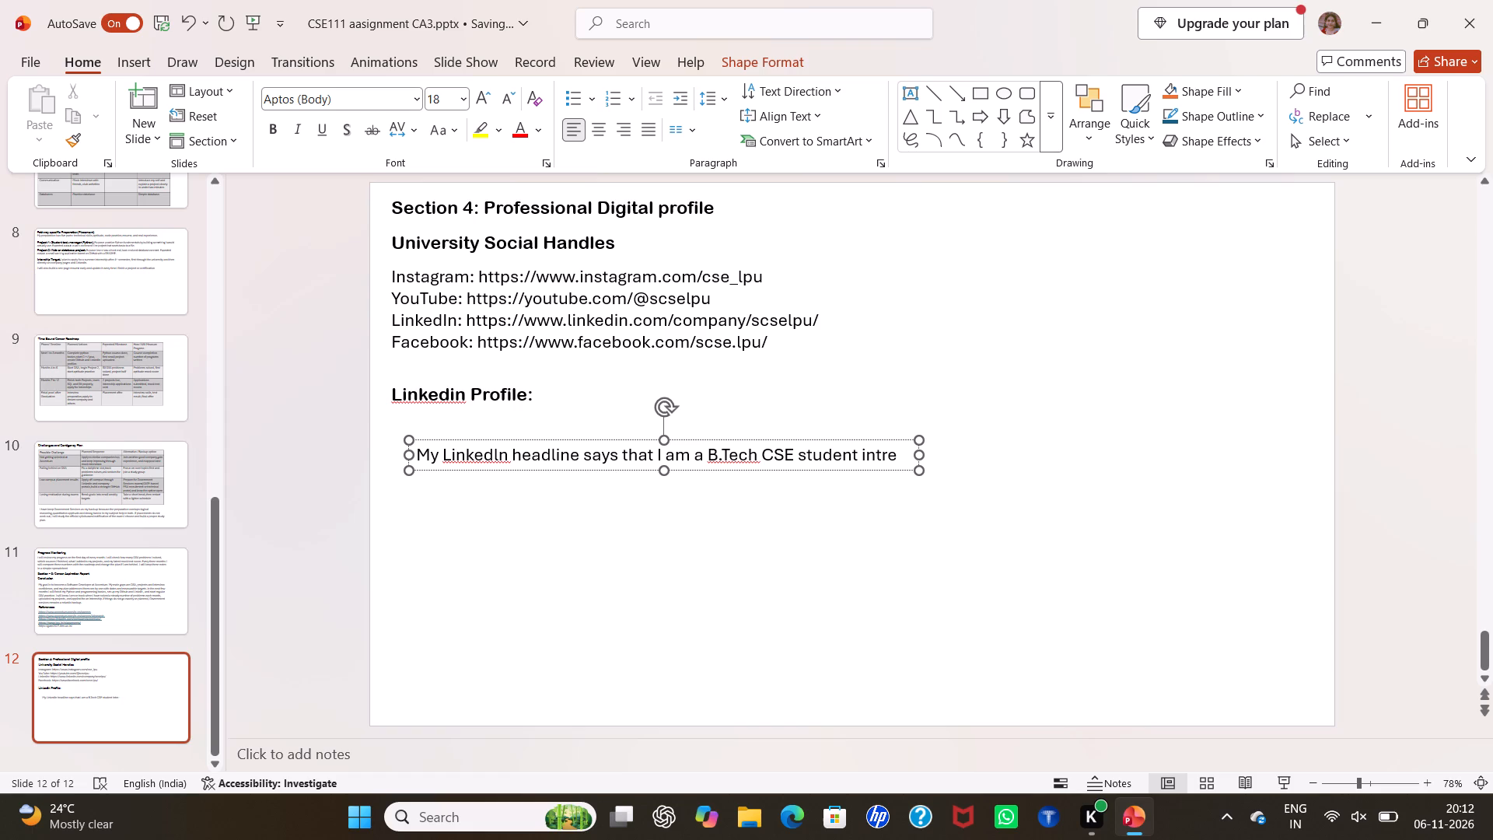
pyautogui.press('BackSpace')
pyautogui.press('BackSpace')
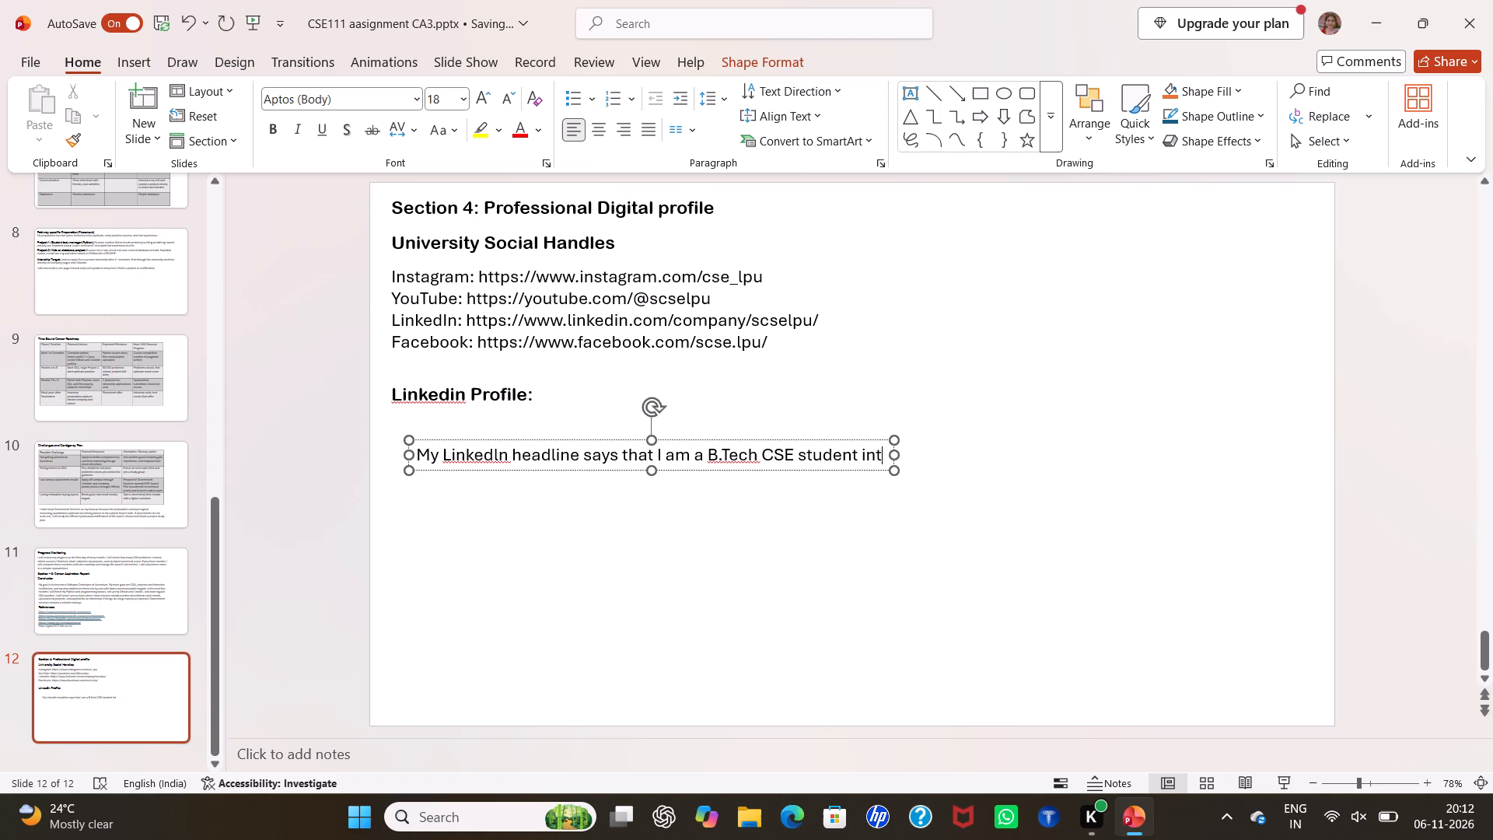
pyautogui.write('ersted')
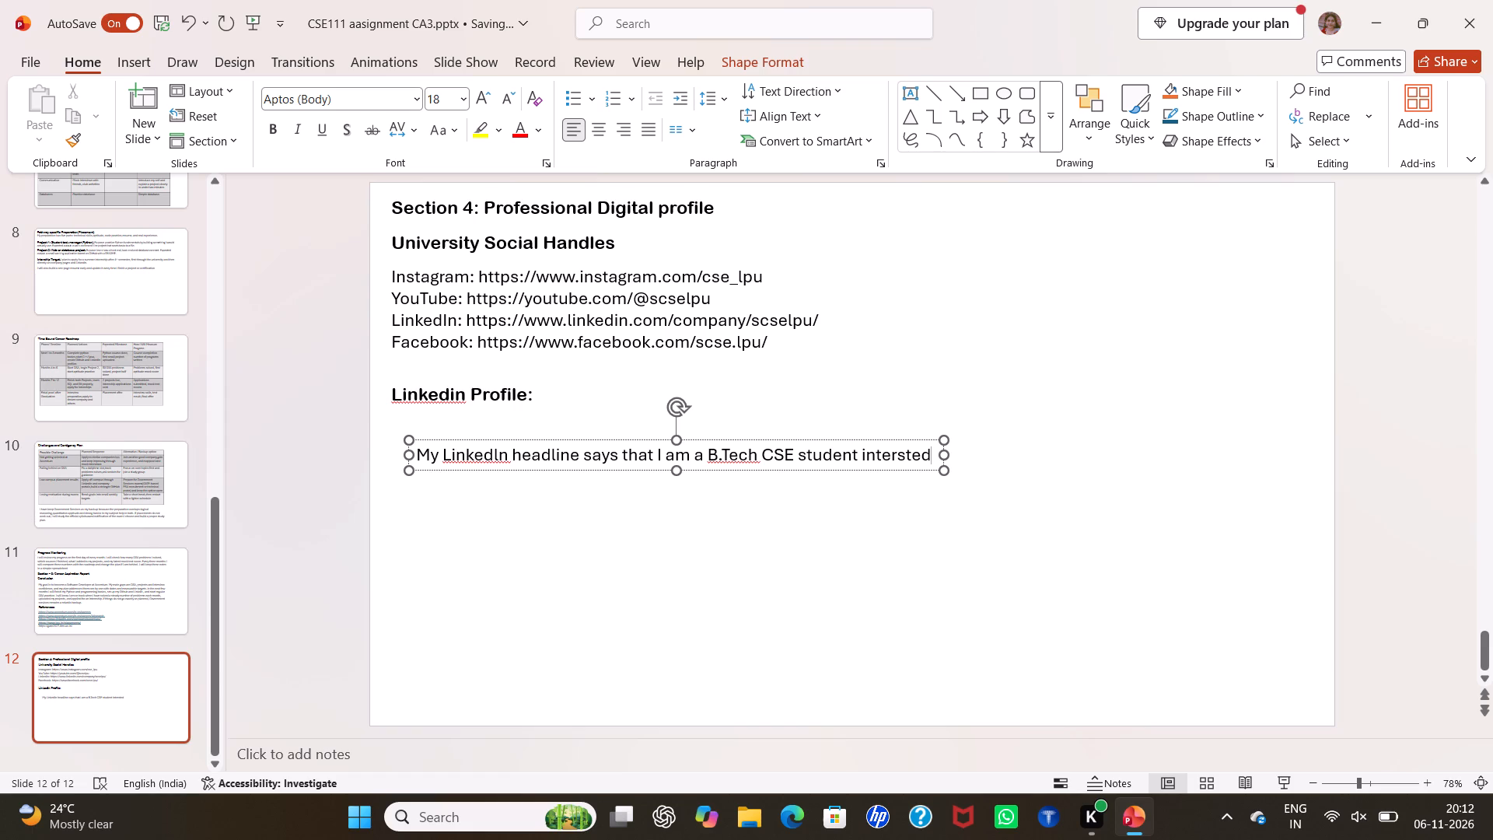
# Correct the spelling of the sentence's last word to "interested".
pyautogui.click(911, 456)
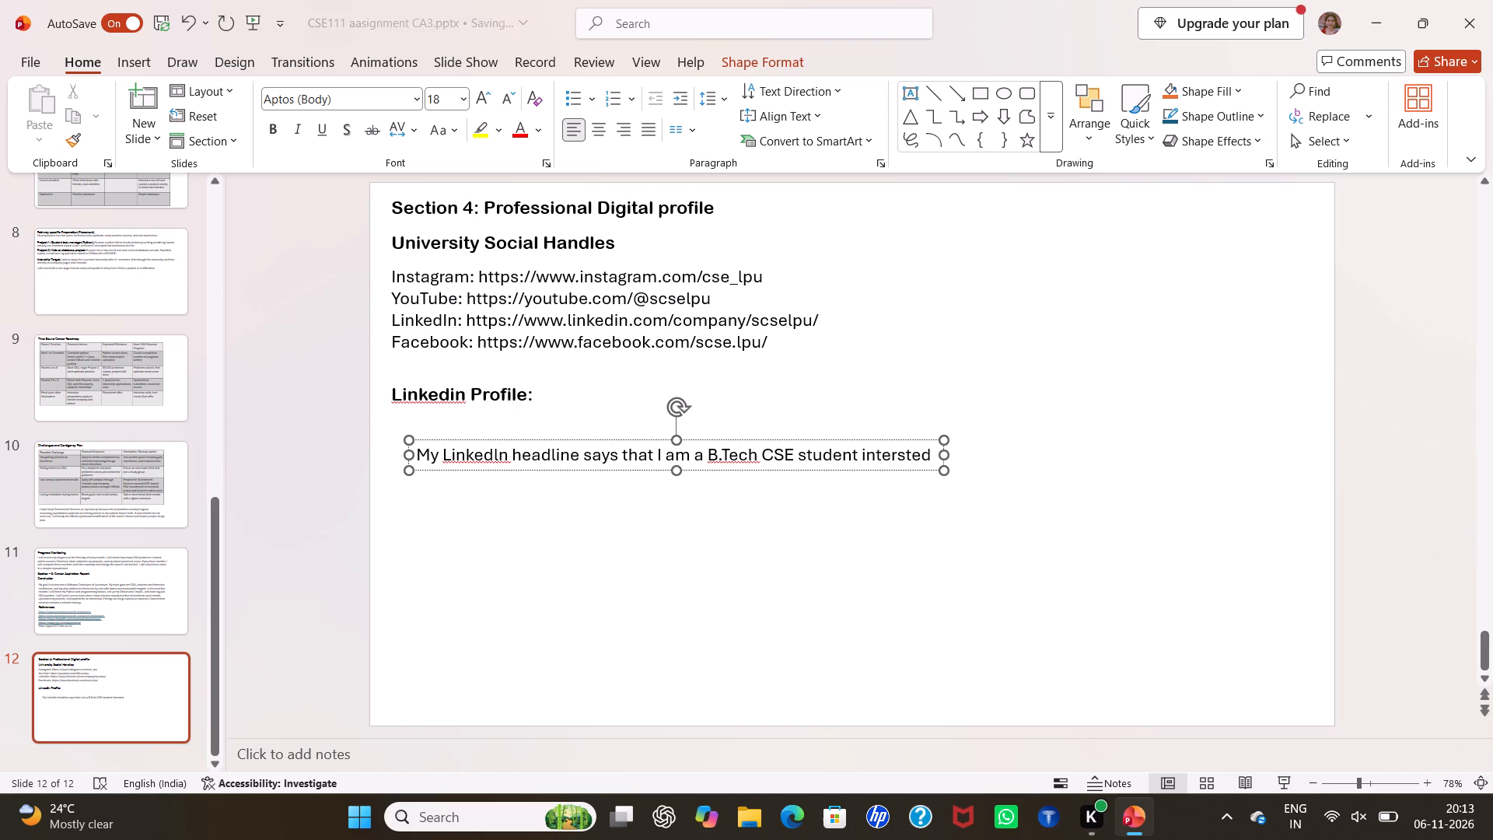
pyautogui.click(906, 457)
pyautogui.press('e')
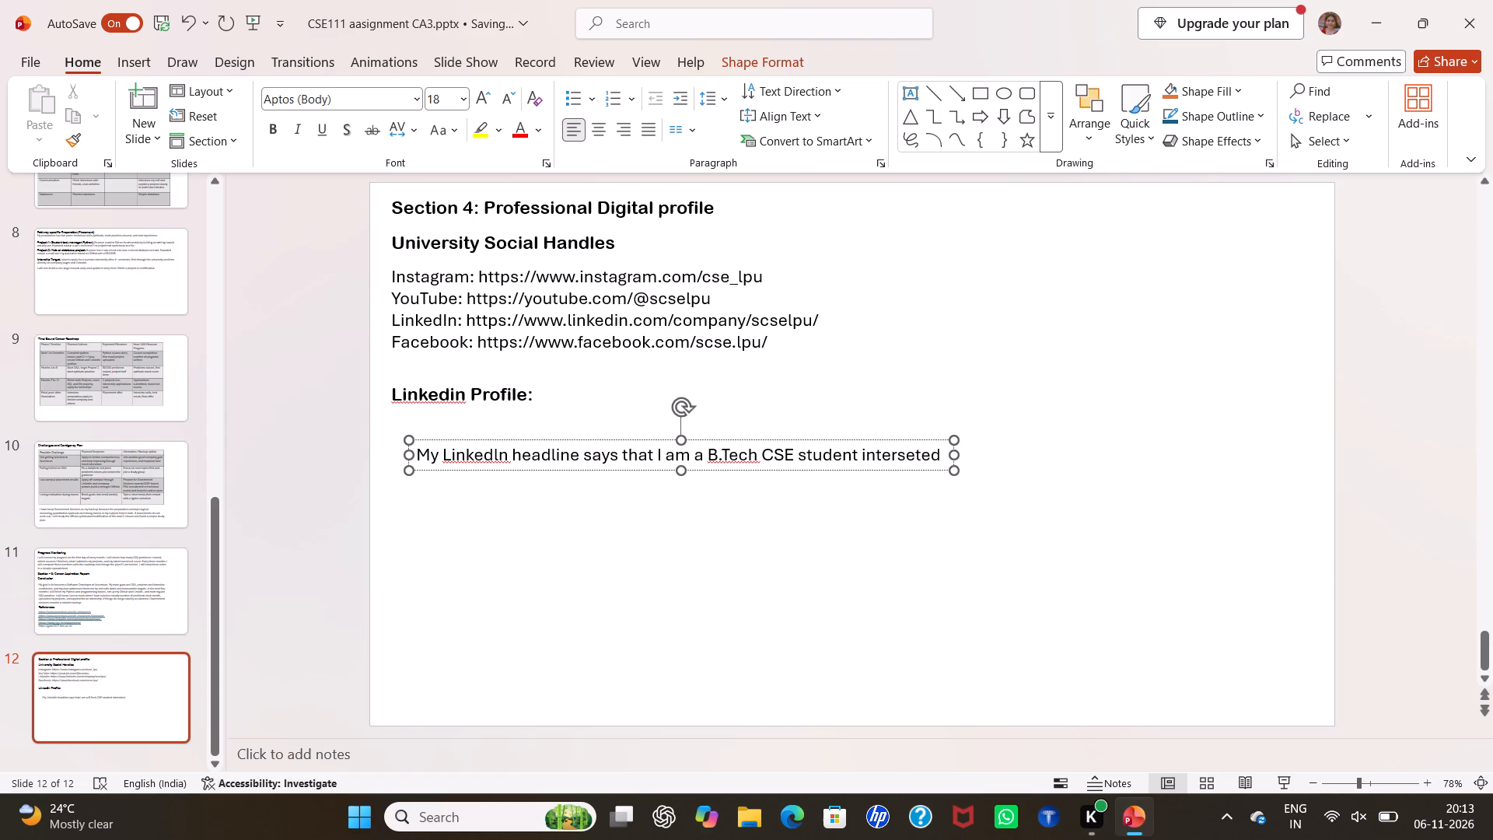
pyautogui.press('BackSpace')
pyautogui.press('BackSpace')
pyautogui.write('es')
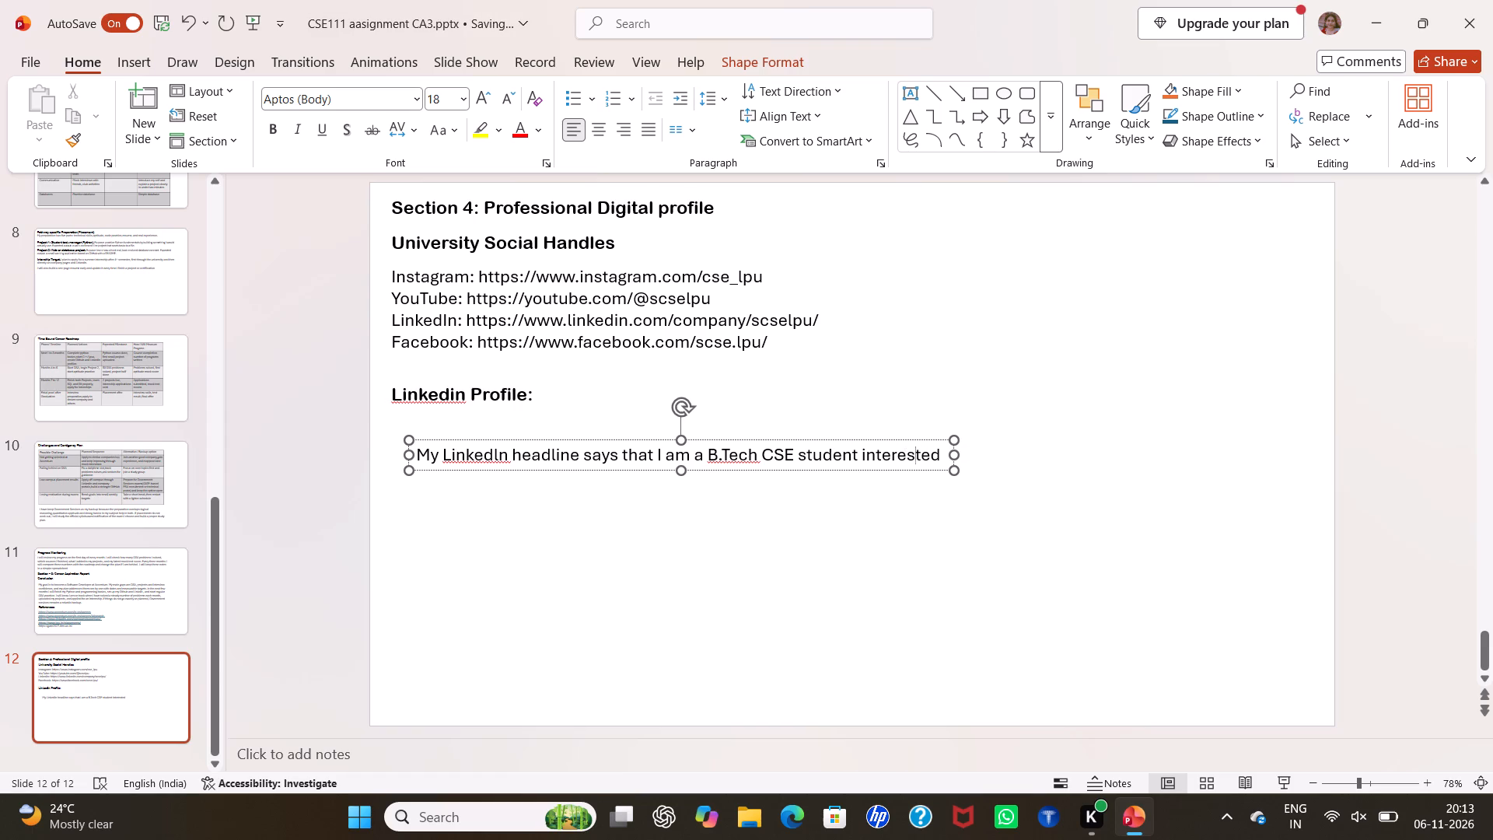
# Finish the headline sentence after "interested" with "in software development.".
pyautogui.click(942, 453)
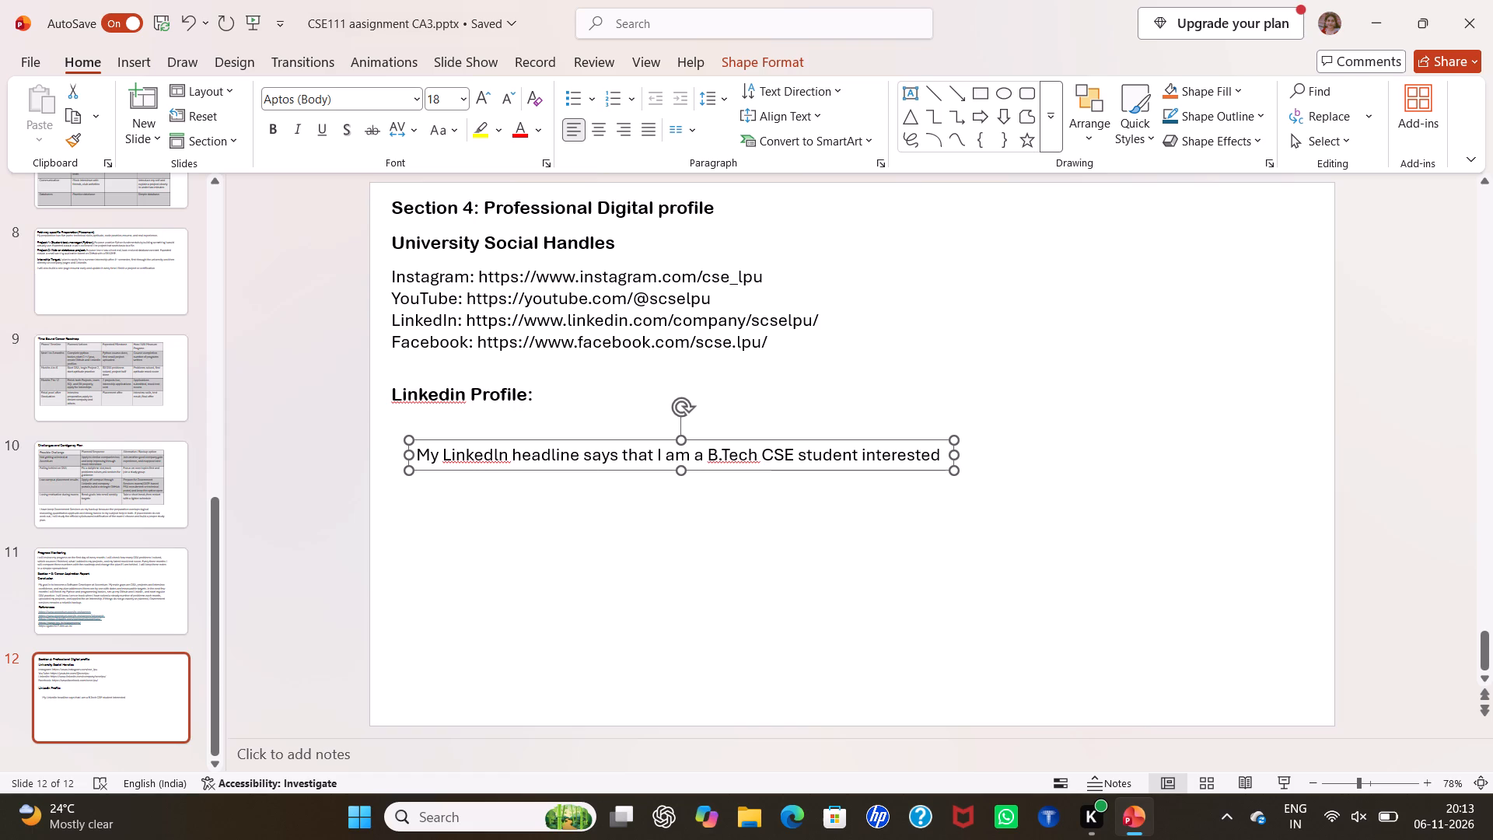
pyautogui.click(939, 453)
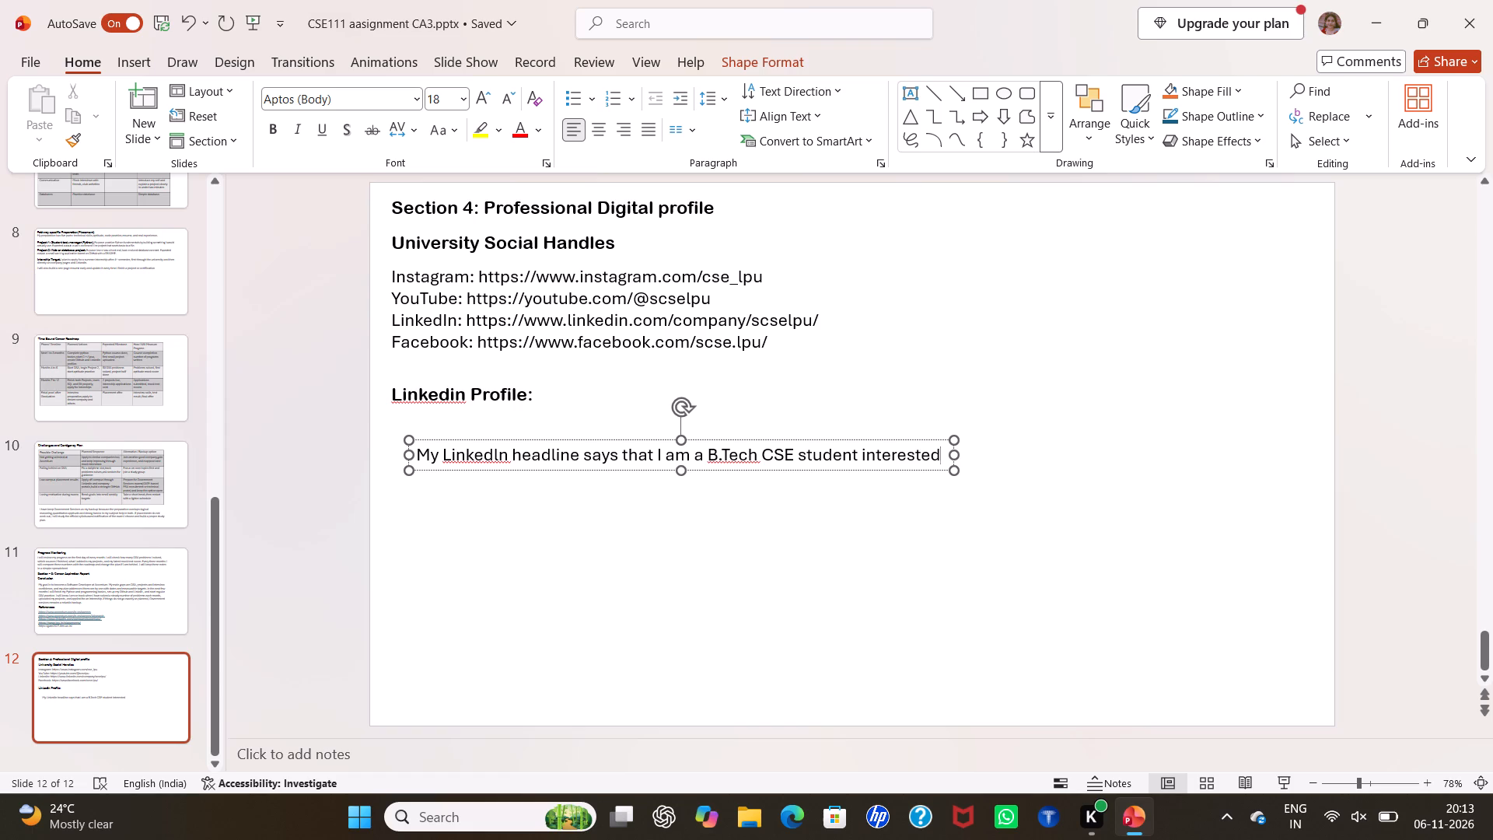
pyautogui.rightClick(939, 453)
pyautogui.press('space')
pyautogui.write('in software')
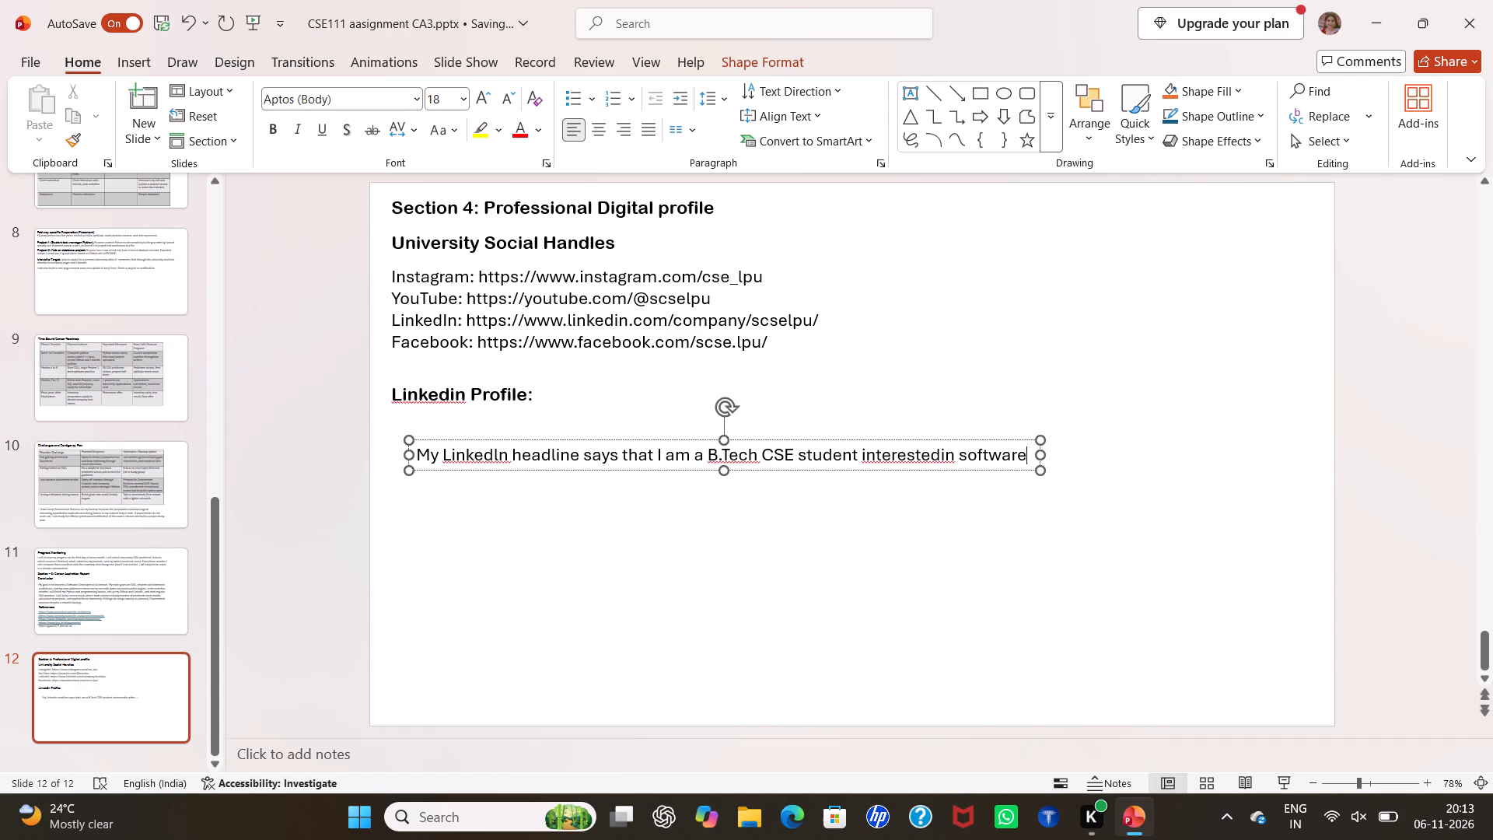
pyautogui.press('space')
pyautogui.write('developer')
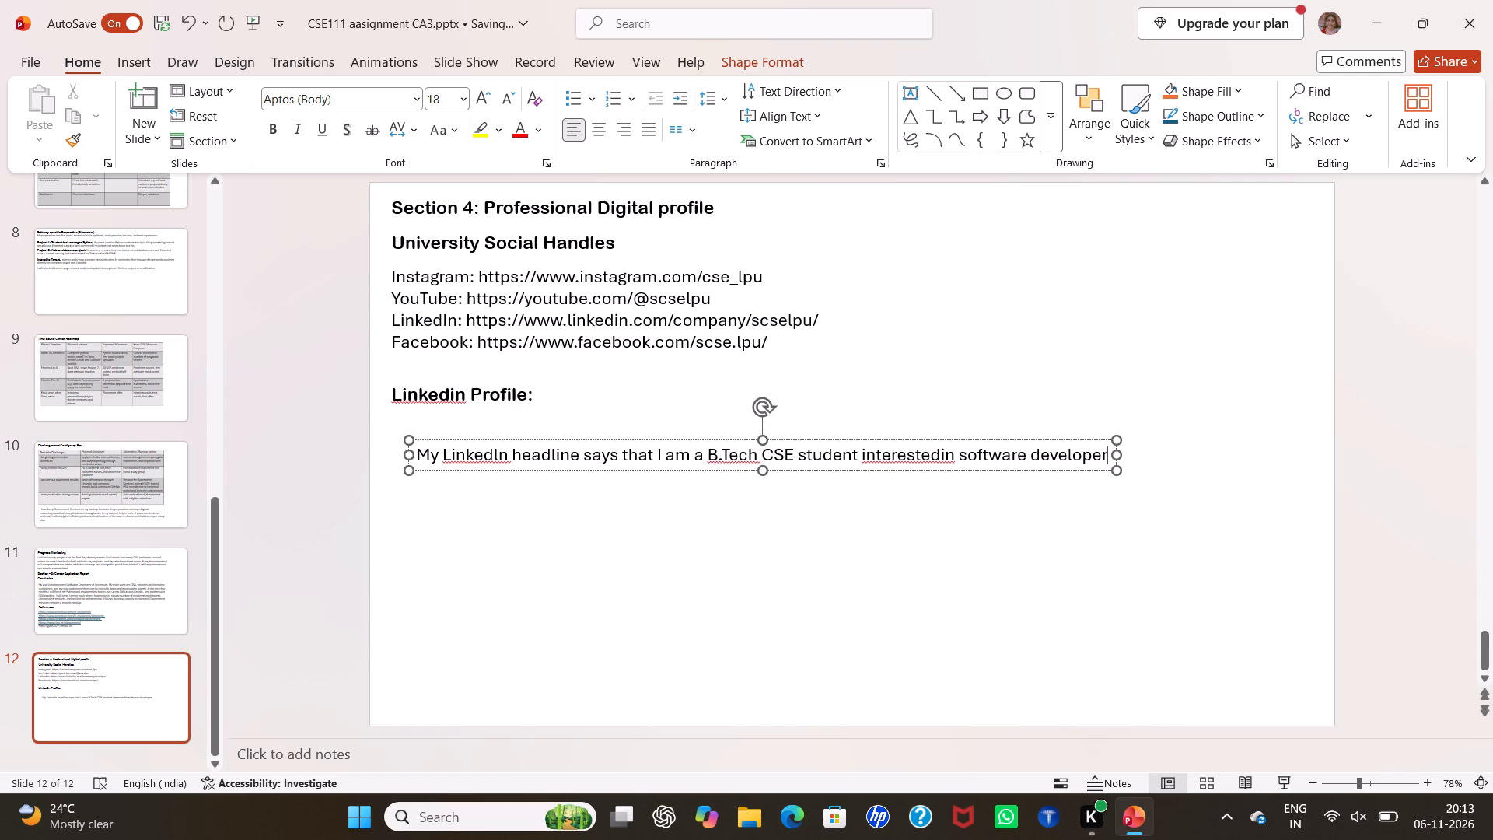
pyautogui.press('BackSpace')
pyautogui.press('BackSpace')
pyautogui.write('ment')
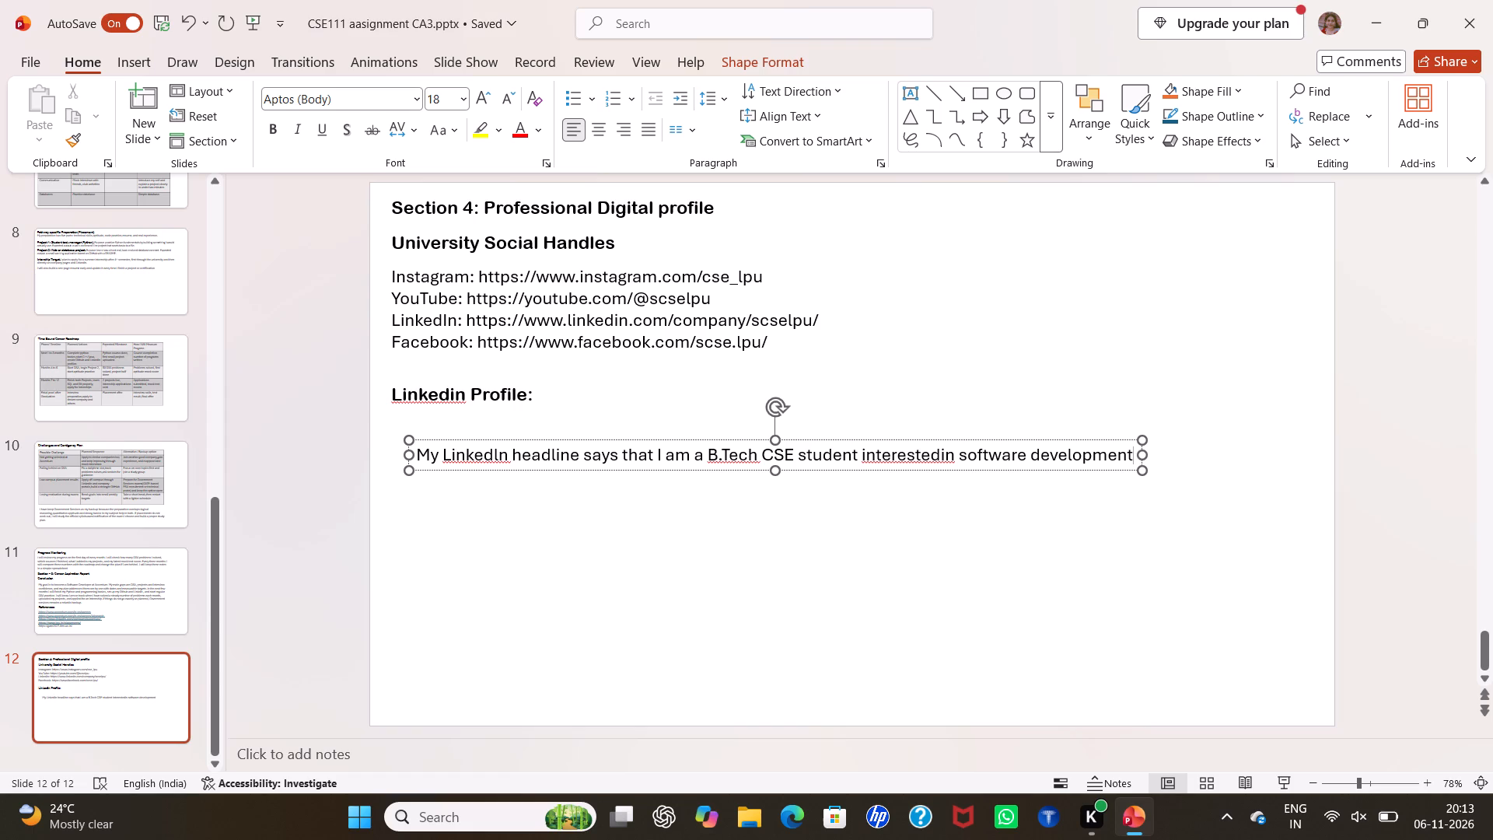
pyautogui.press('.')
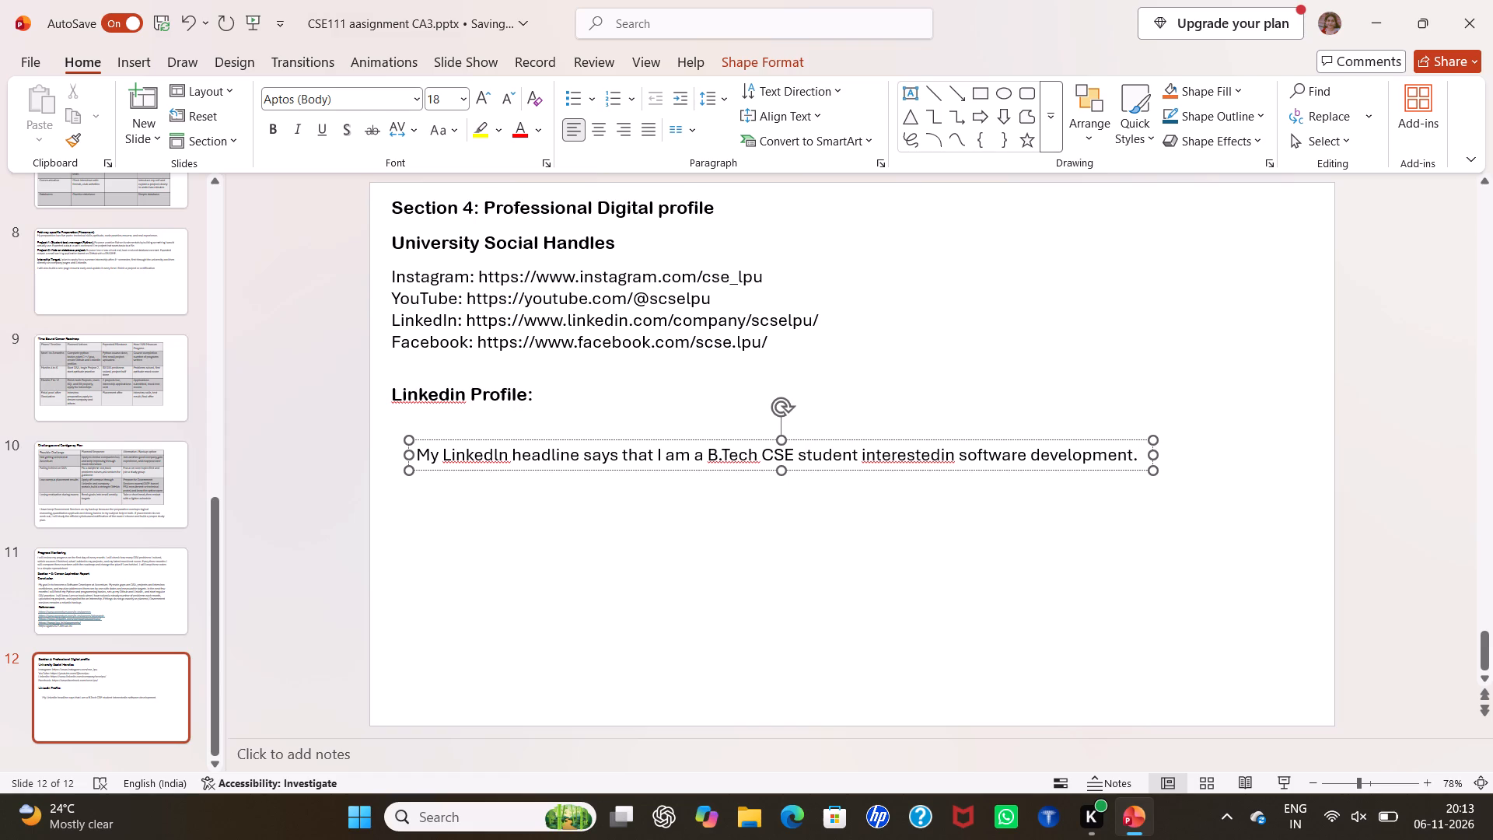
# Start a second line in the same text box reading "My about section briefly explains".
pyautogui.press('Return')
pyautogui.write('my')
pyautogui.press('space')
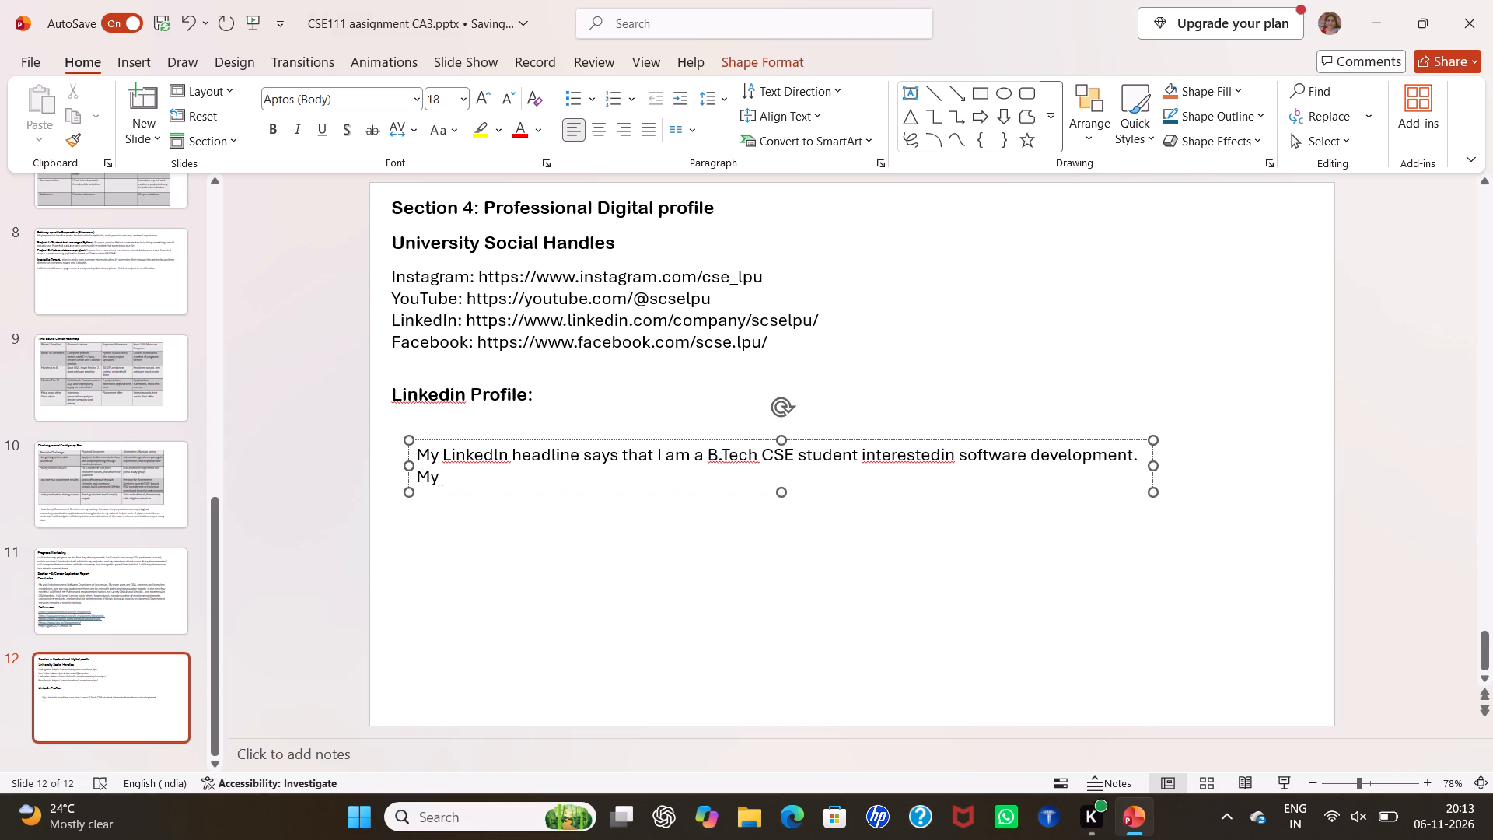
pyautogui.write('about')
pyautogui.press('space')
pyautogui.write('se')
pyautogui.press('v')
pyautogui.press('BackSpace')
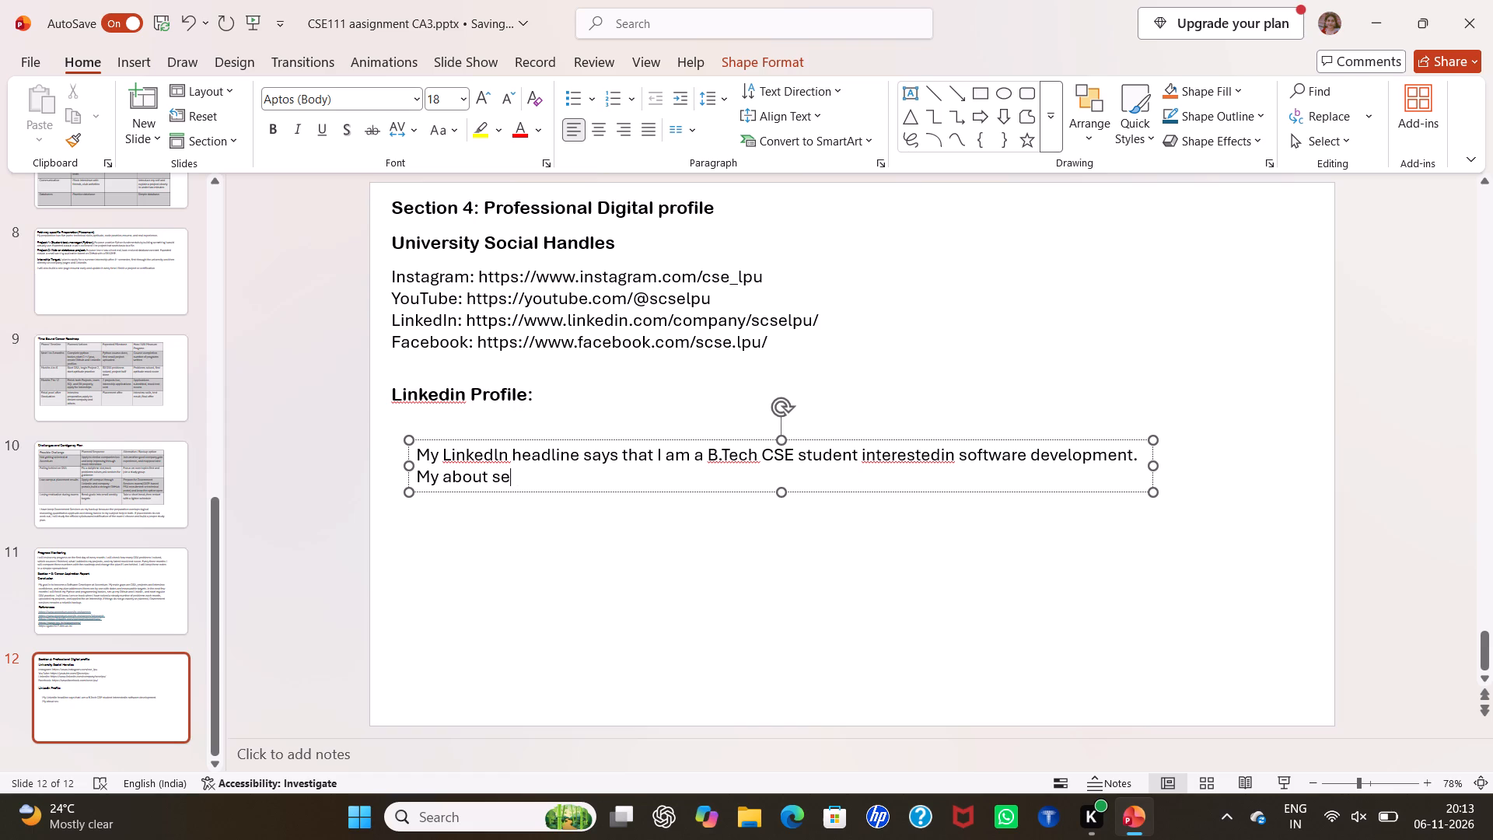
pyautogui.write('ction')
pyautogui.press('space')
pyautogui.write('briefly')
pyautogui.press('space')
pyautogui.write('explains')
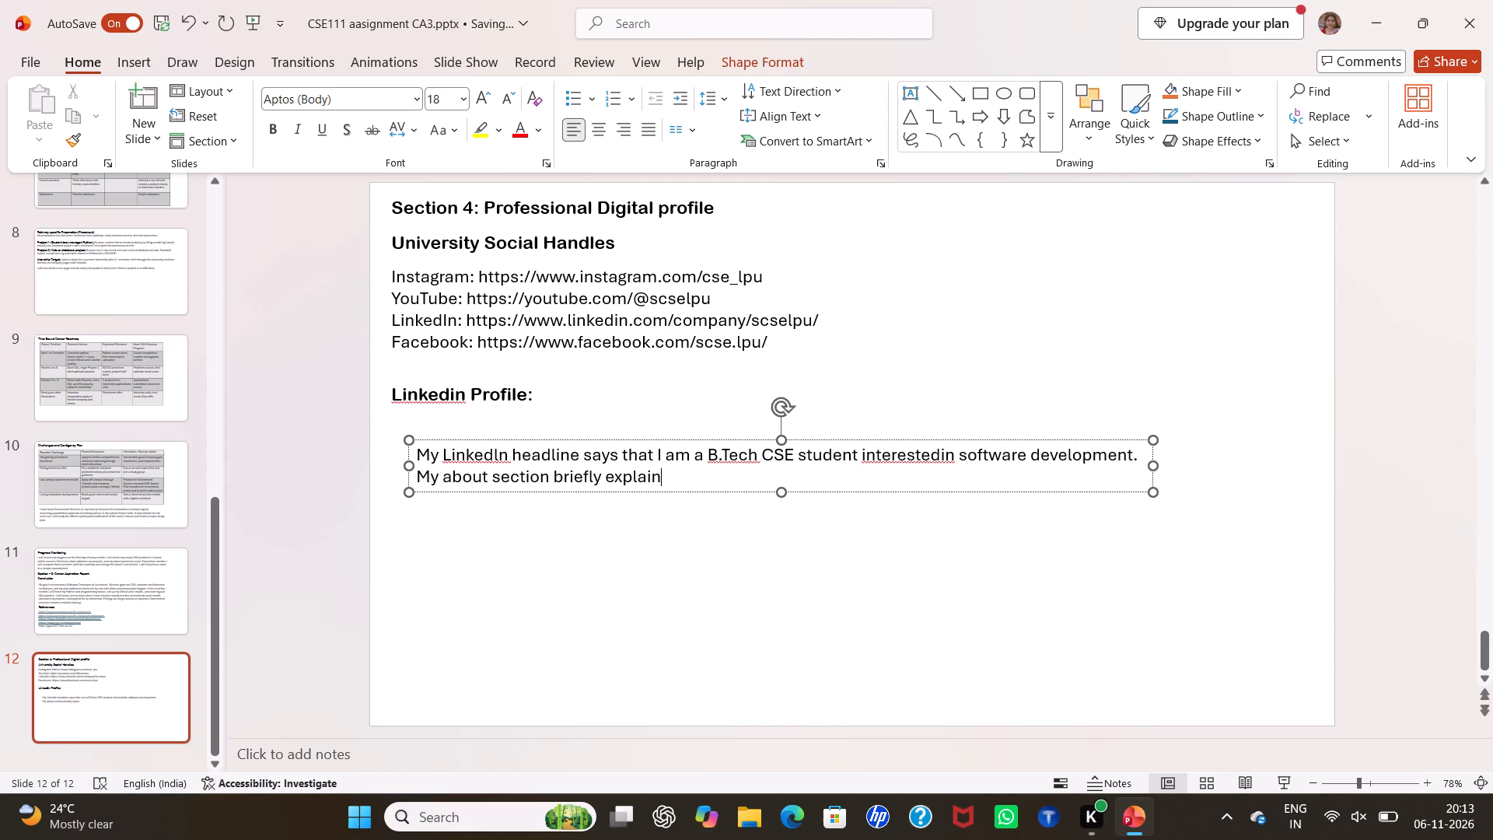
# Continue the about-section sentence with "what I am learning,".
pyautogui.press('space')
pyautogui.write('whai')
pyautogui.press('BackSpace')
pyautogui.write('t u')
pyautogui.press('BackSpace')
pyautogui.write('i')
pyautogui.press('space')
pyautogui.write('am learning')
pyautogui.press('space')
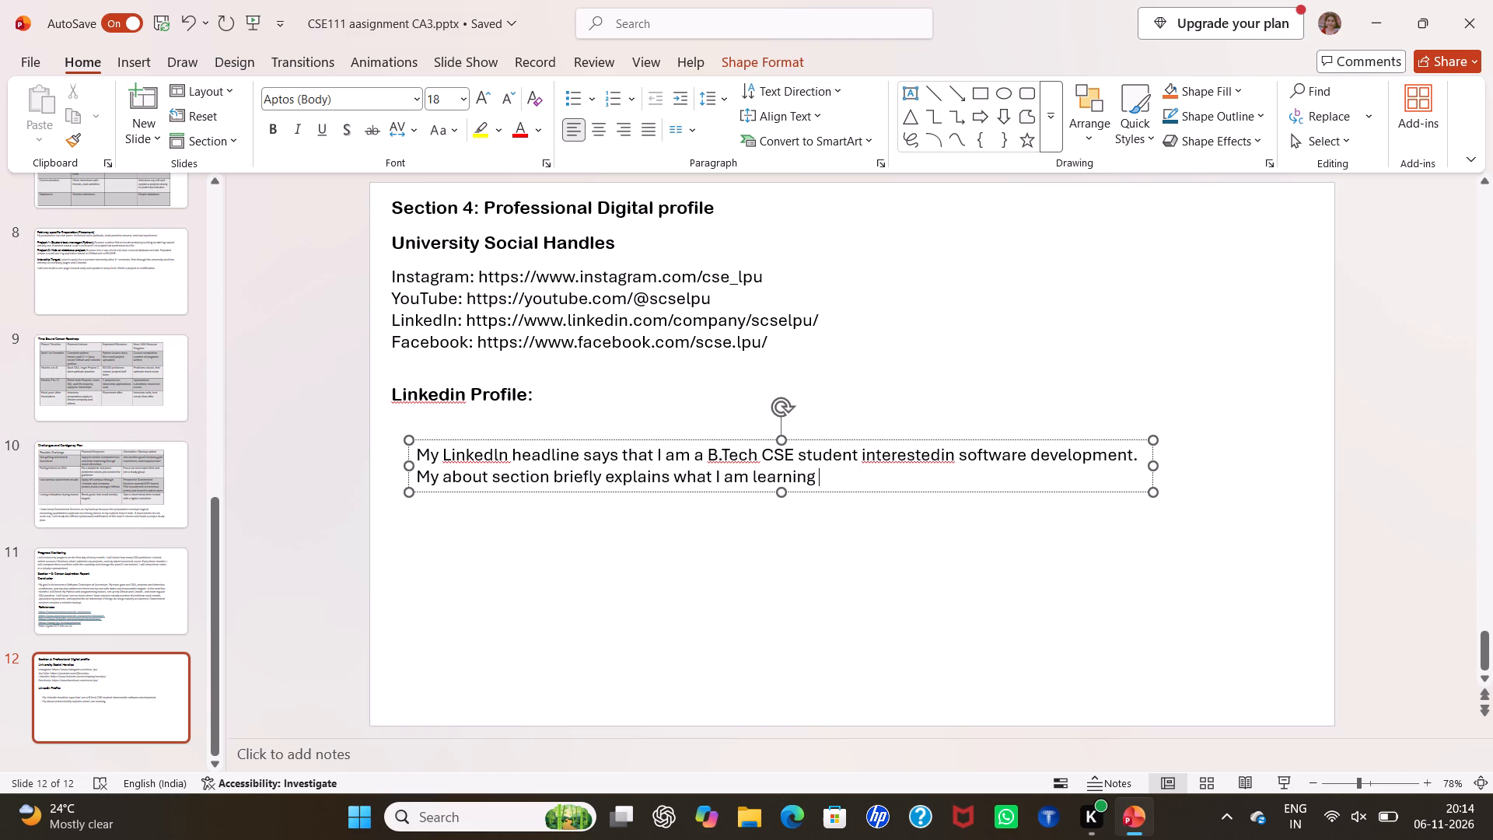
pyautogui.press('BackSpace')
pyautogui.write(',')
# Continue the about-section sentence after "what I am learning," with "the projects I am working on".
pyautogui.press('space')
pyautogui.write('the')
pyautogui.press('space')
pyautogui.write('proh')
pyautogui.press('BackSpace')
pyautogui.write('jects i am workin')
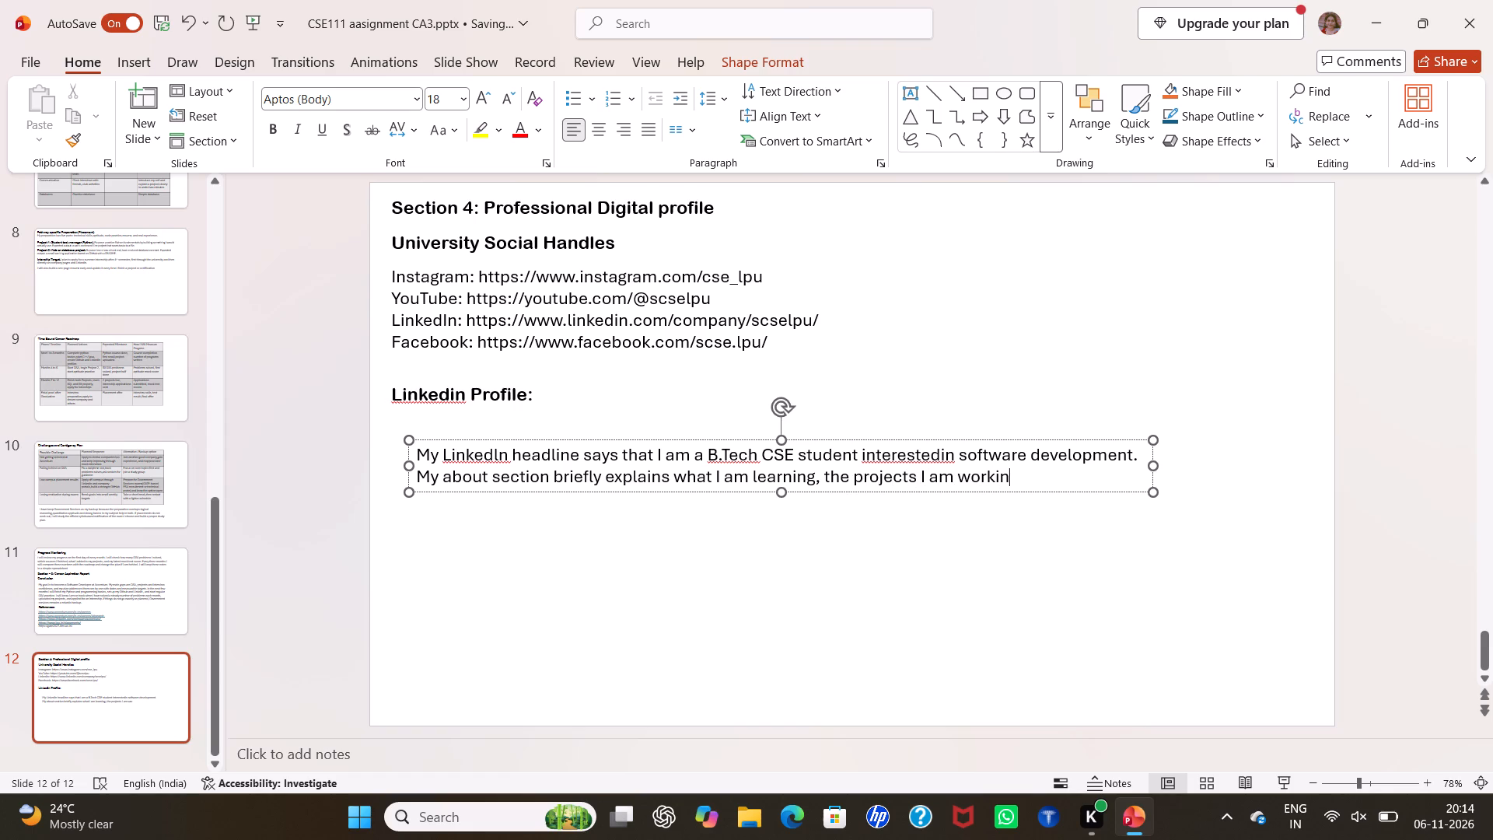
pyautogui.press('f')
pyautogui.press('BackSpace')
pyautogui.write('g om')
pyautogui.press('BackSpace')
pyautogui.press('n')
# Finish the about-section sentence with ", and the role I am waiting for.".
pyautogui.write(', and the role')
pyautogui.press('space')
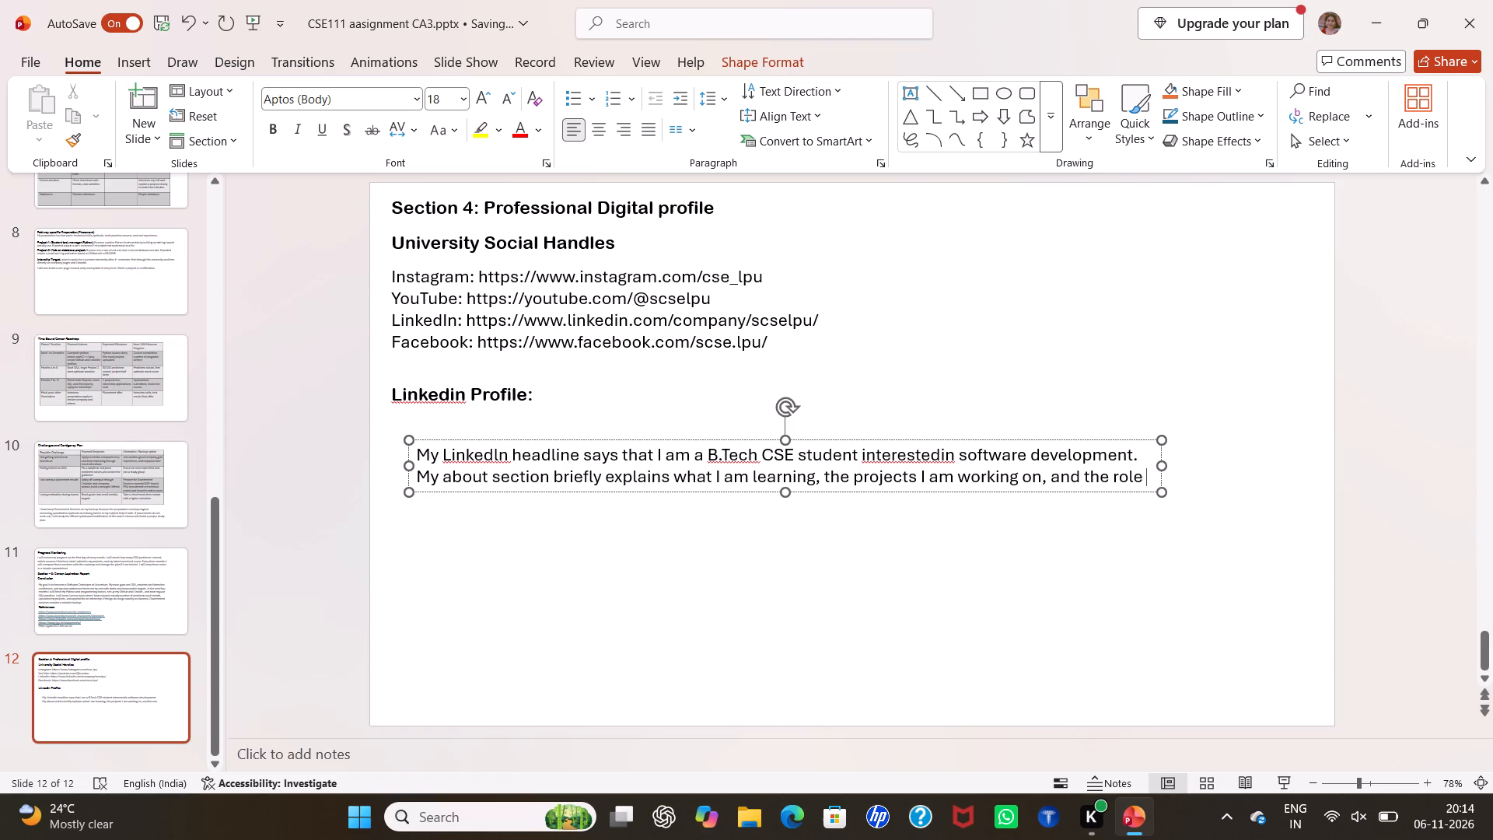
pyautogui.write('i am waiting')
pyautogui.press('space')
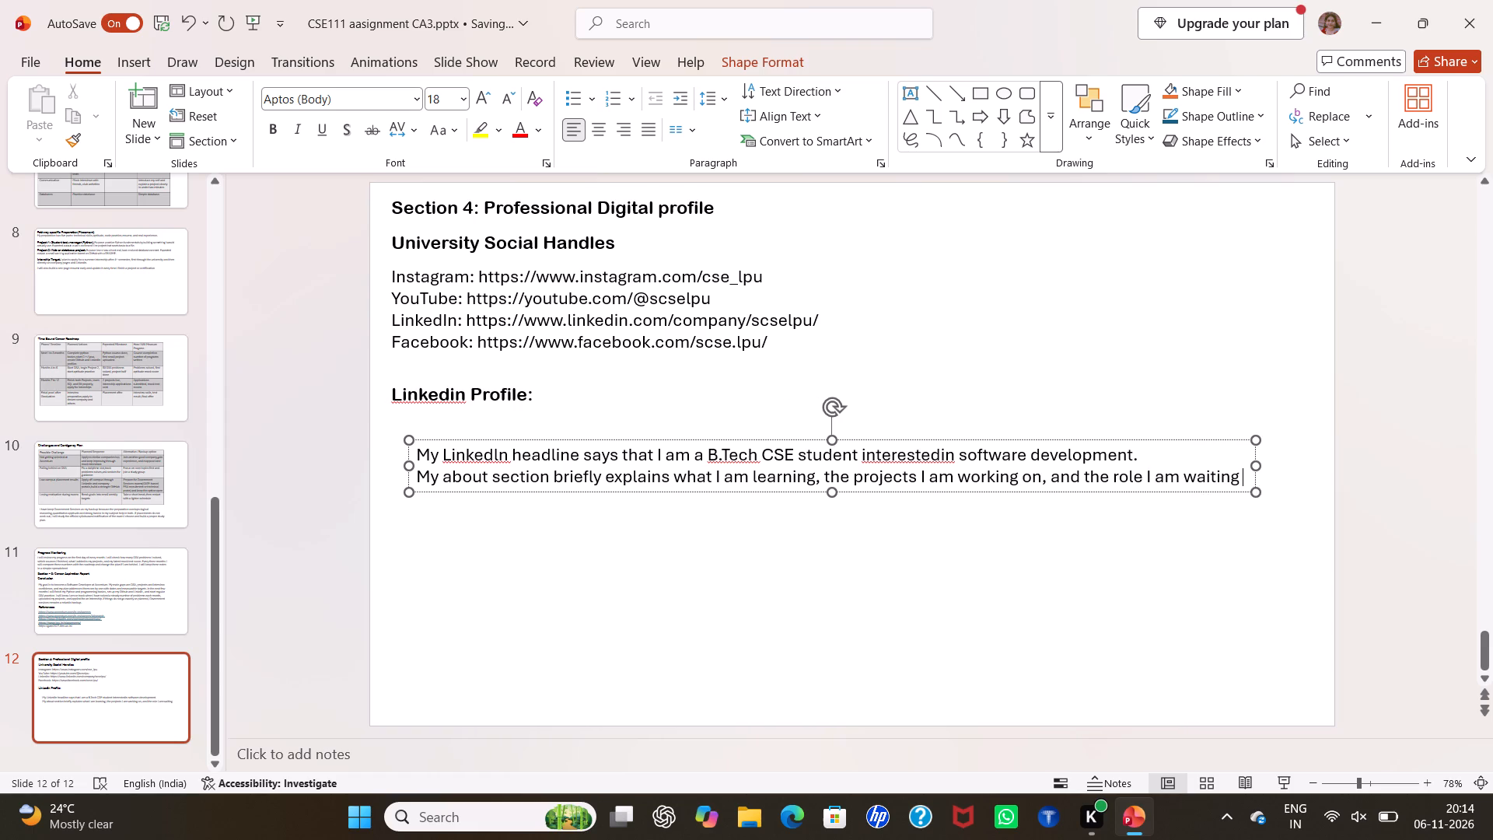
pyautogui.write('for')
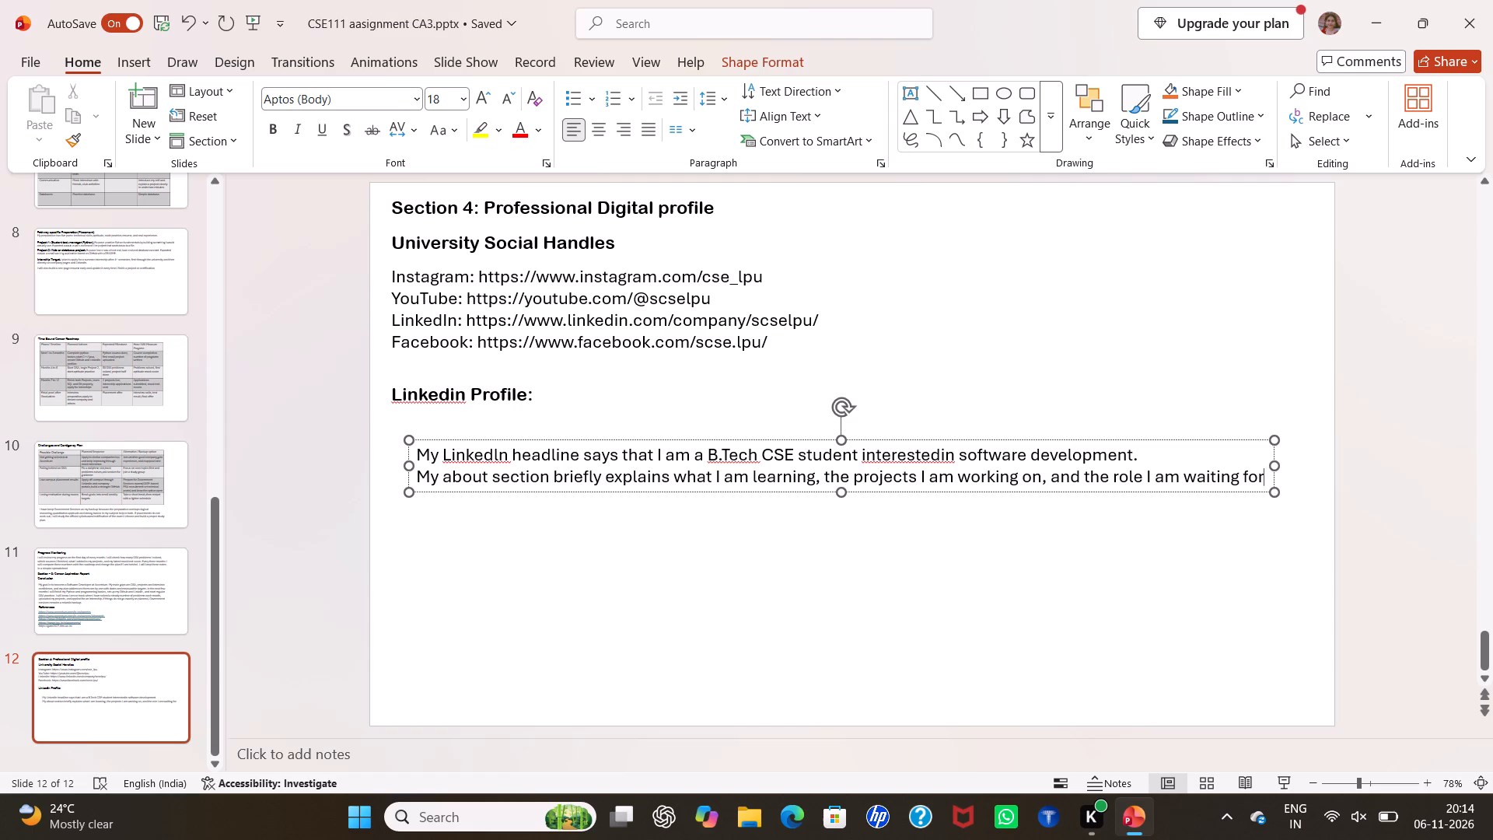
pyautogui.write(',\\')
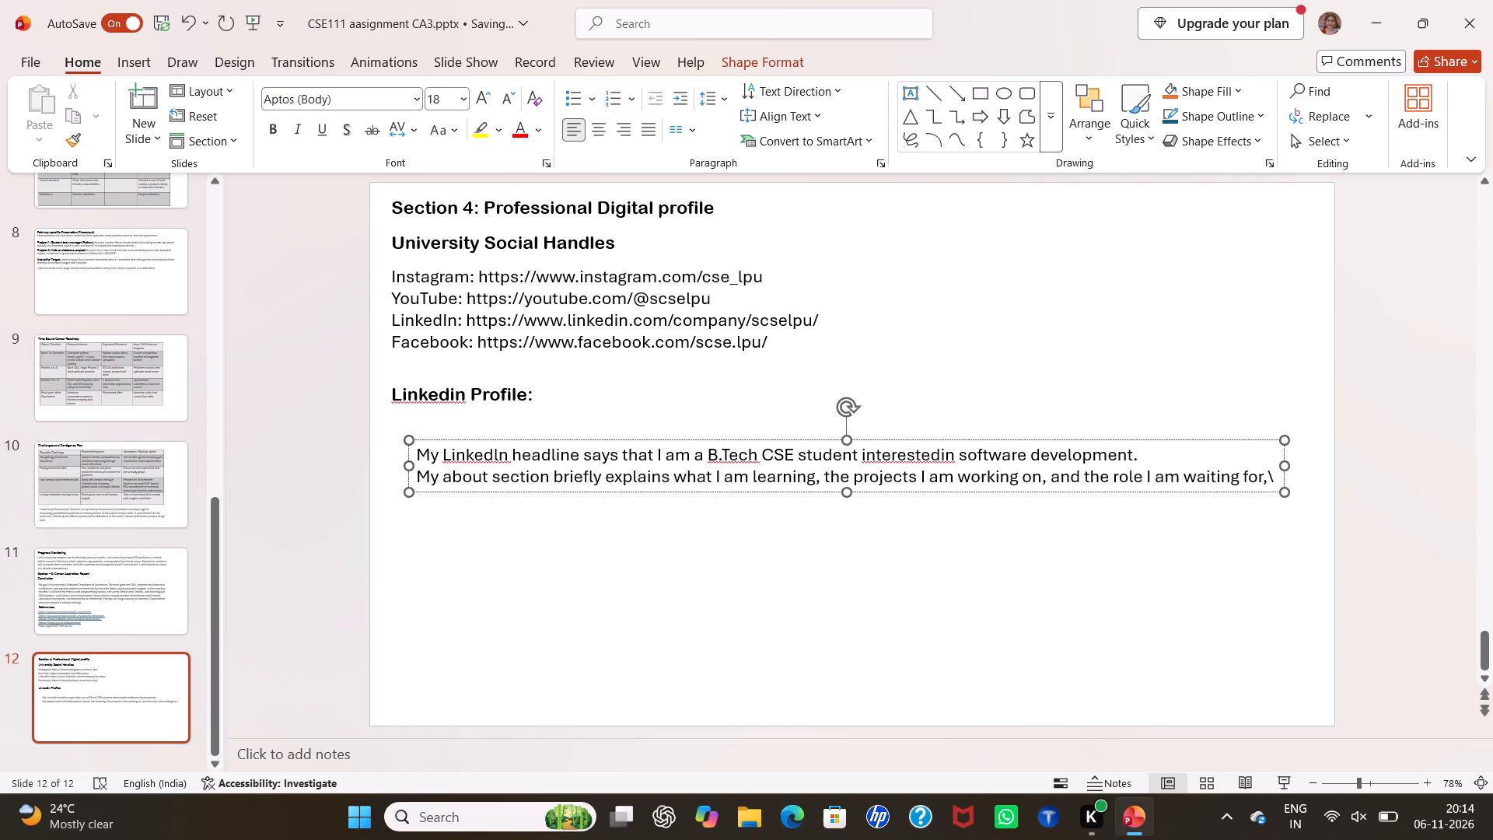
pyautogui.press('BackSpace')
pyautogui.press('BackSpace')
pyautogui.press('.')
# Start a third line in the same text box reading "I will keep adding".
pyautogui.press('Return')
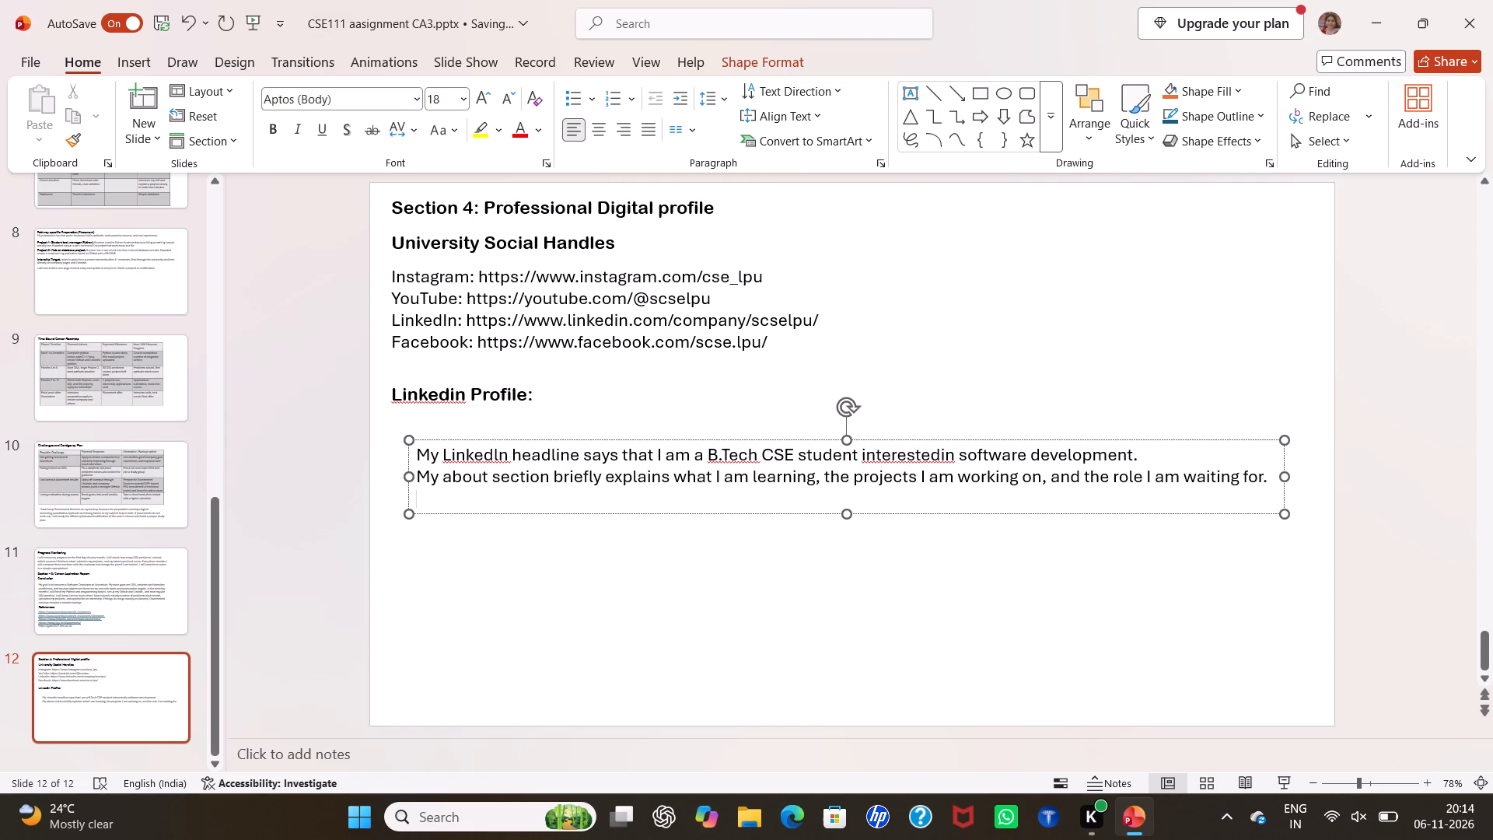
pyautogui.write('i')
pyautogui.press('space')
pyautogui.write('wu')
pyautogui.press('BackSpace')
pyautogui.write('ll')
pyautogui.press('space')
pyautogui.press('BackSpace')
pyautogui.press('BackSpace')
pyautogui.press('BackSpace')
pyautogui.write('ill keep')
pyautogui.press('space')
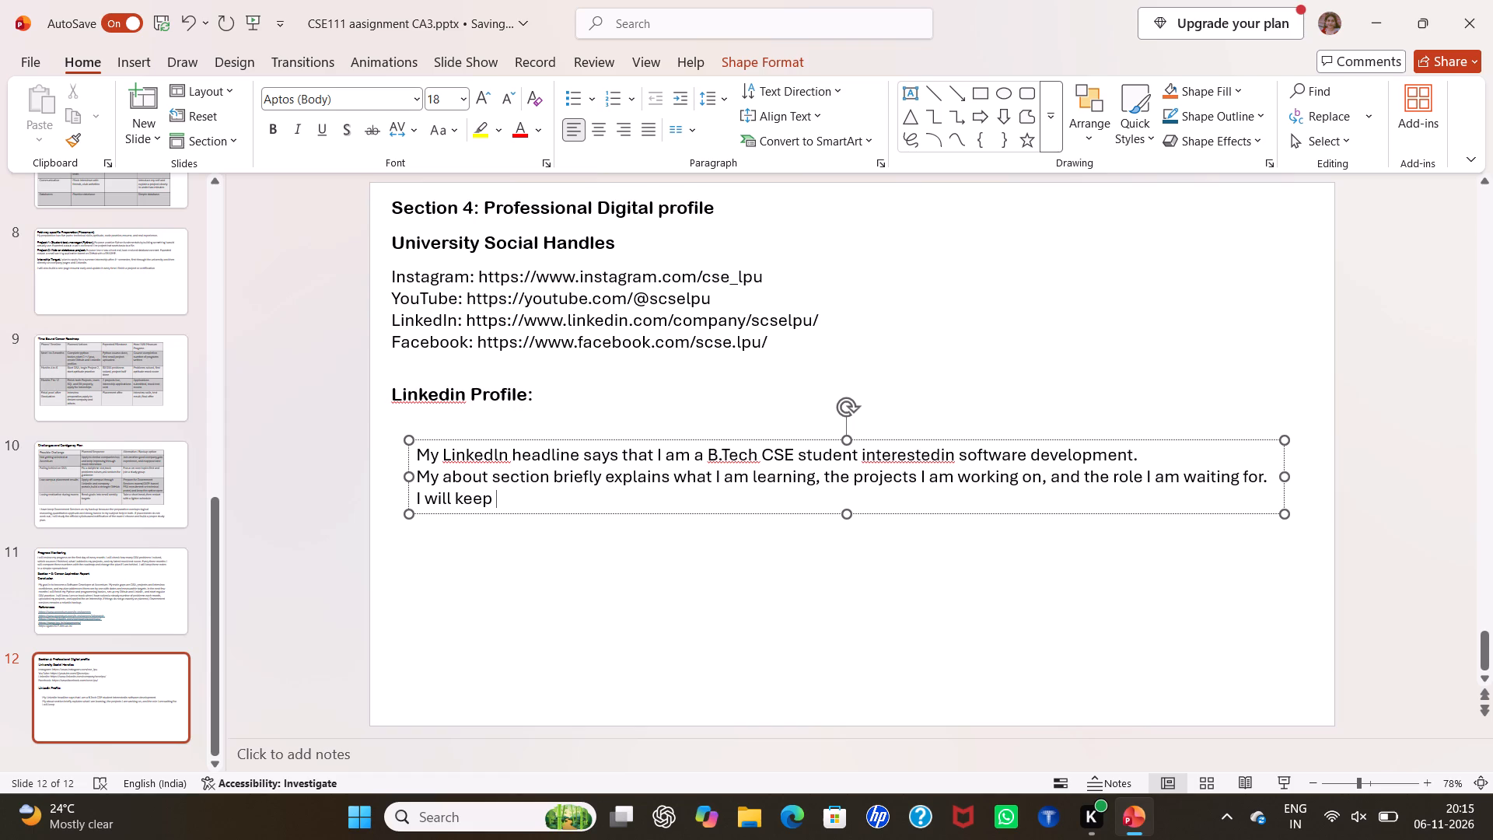
pyautogui.write('add')
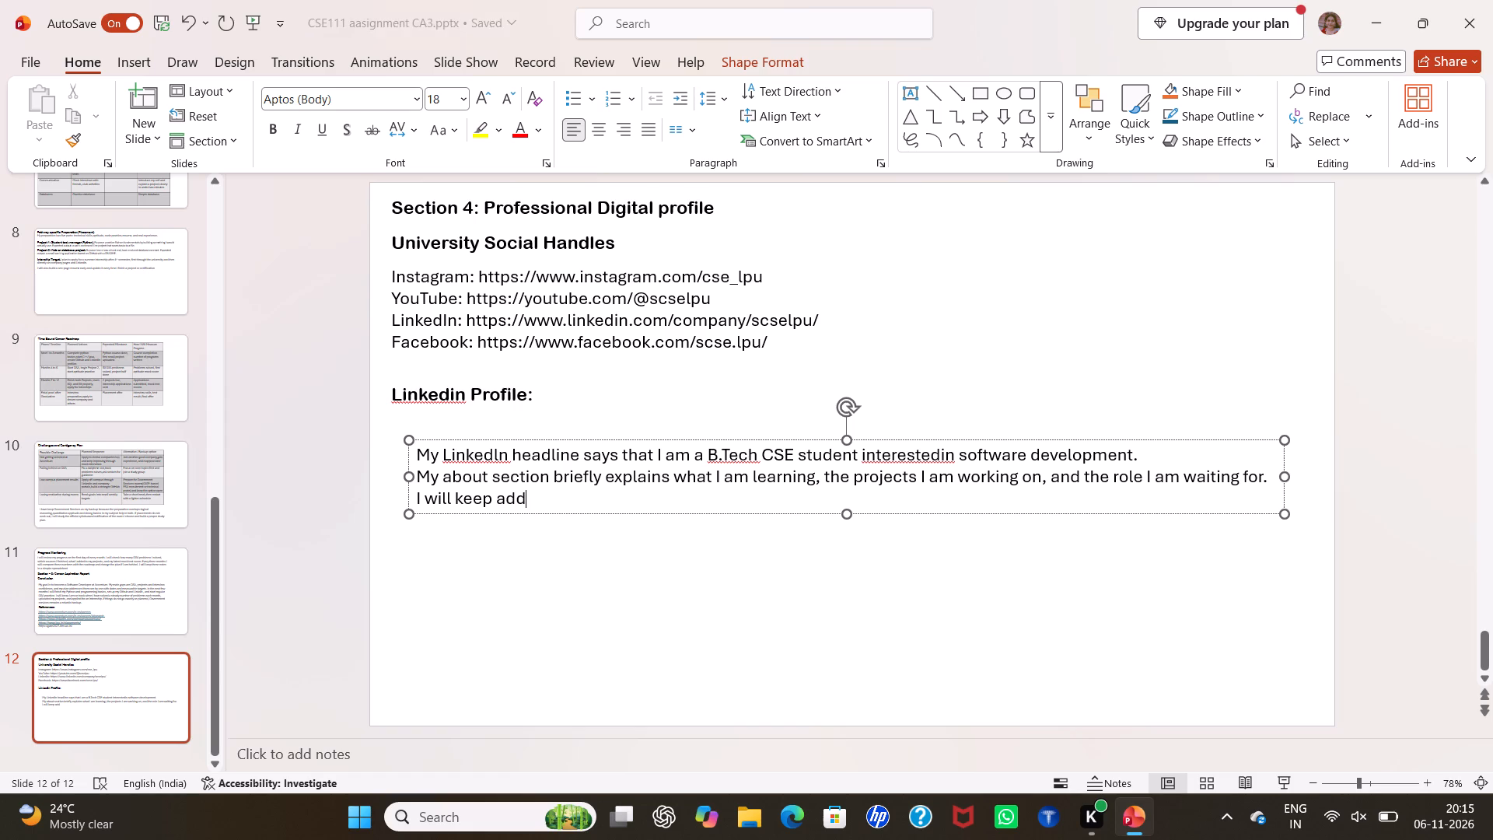
pyautogui.write('ing')
pyautogui.press('space')
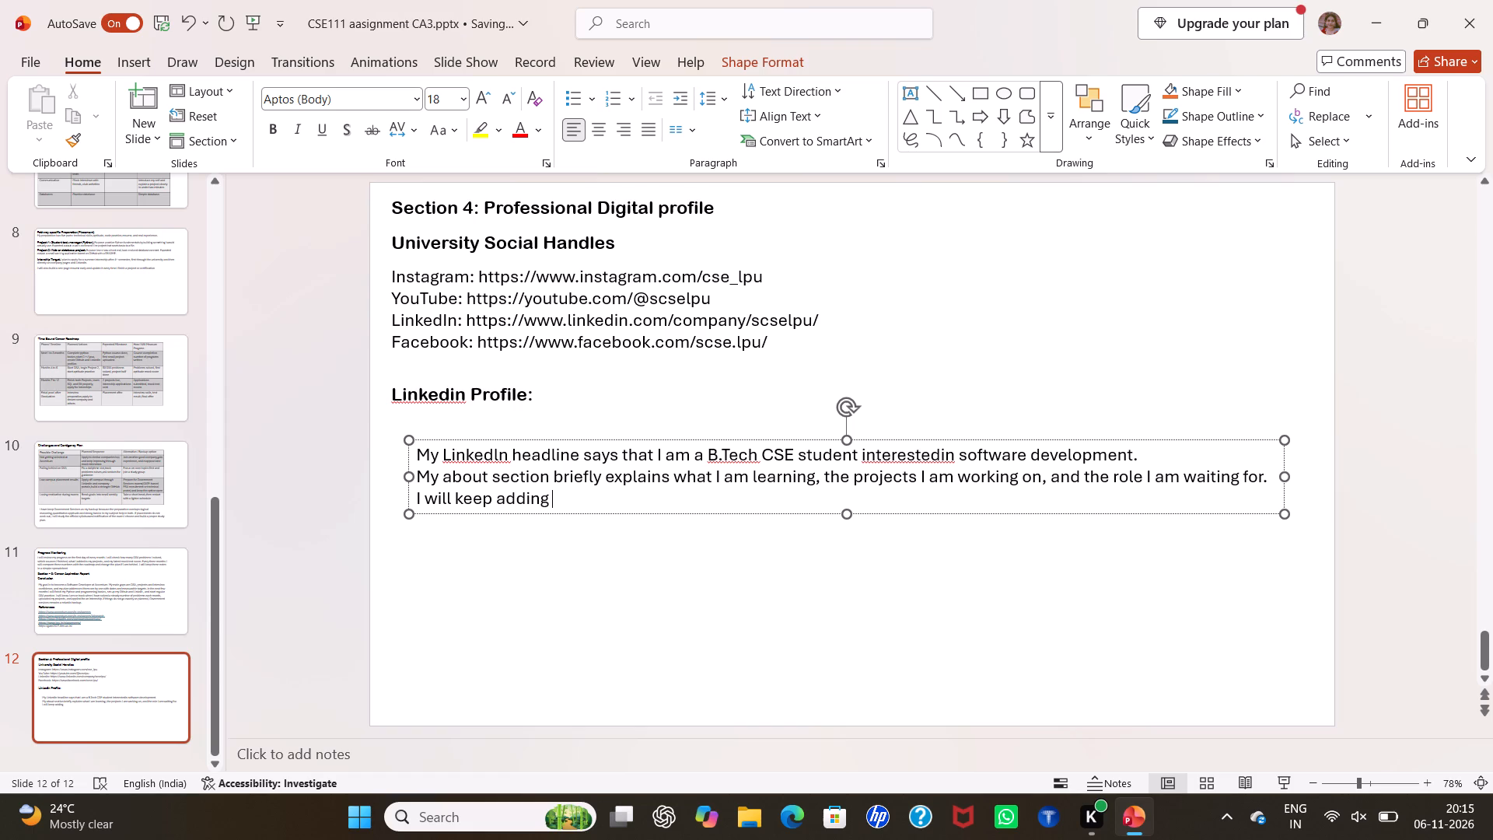
# Complete the third line with "education, skills, projects and certificates as I complete then.".
pyautogui.write('education')
pyautogui.write(', skills')
pyautogui.press('space')
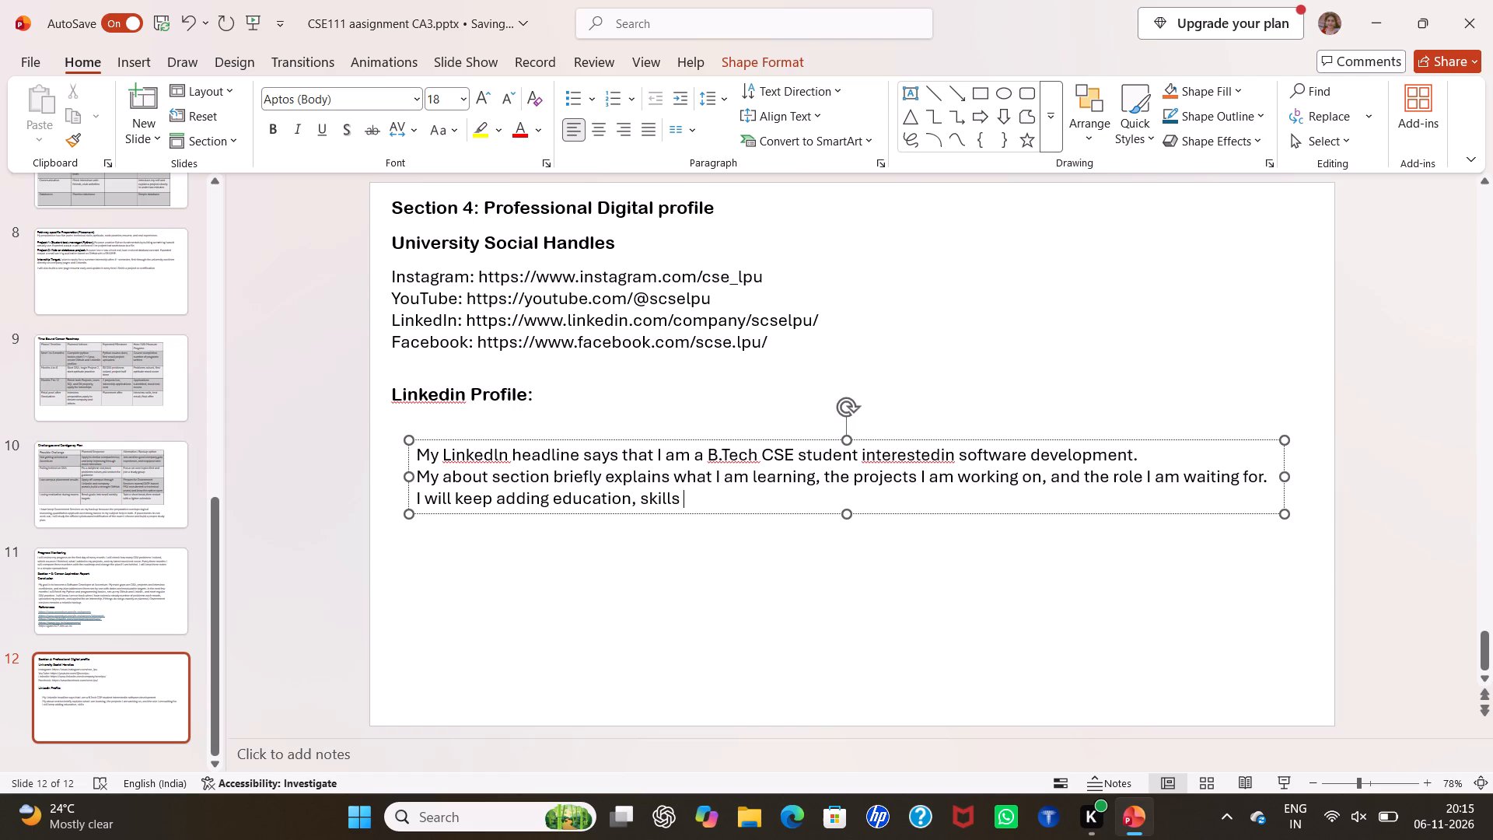
pyautogui.press('BackSpace')
pyautogui.write(', projects')
pyautogui.press('space')
pyautogui.write('and')
pyautogui.press('space')
pyautogui.write('certificates')
pyautogui.press('space')
pyautogui.write('as')
pyautogui.press('space')
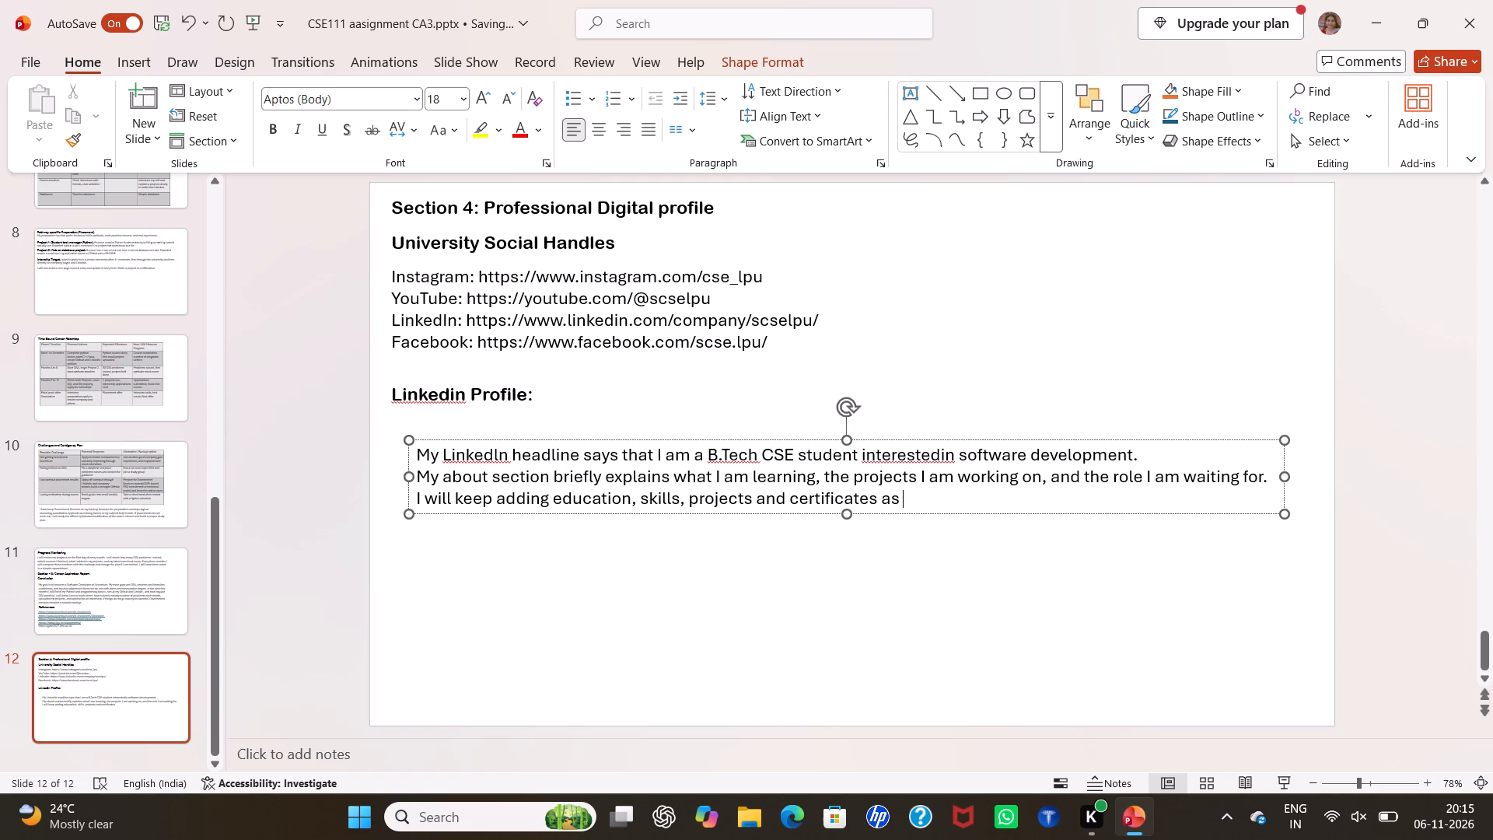
pyautogui.write('i')
pyautogui.press('space')
pyautogui.write('complete the')
pyautogui.write('n.')
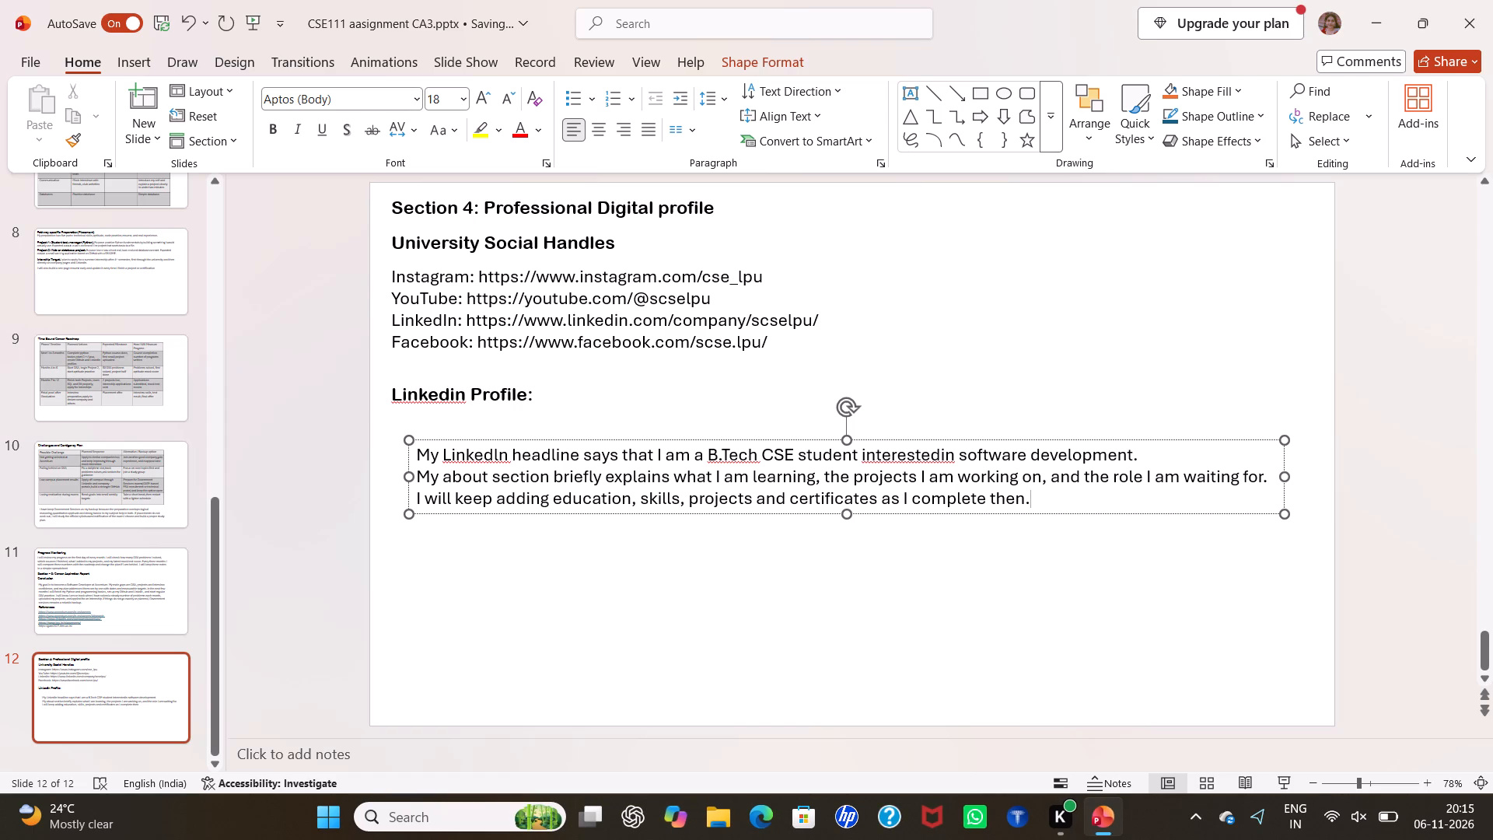
# Extend the LinkedIn description text box up and outward so its text sits closer beneath the "Linkedin Profile:" heading.
pyautogui.scroll(-1, 939, 453)
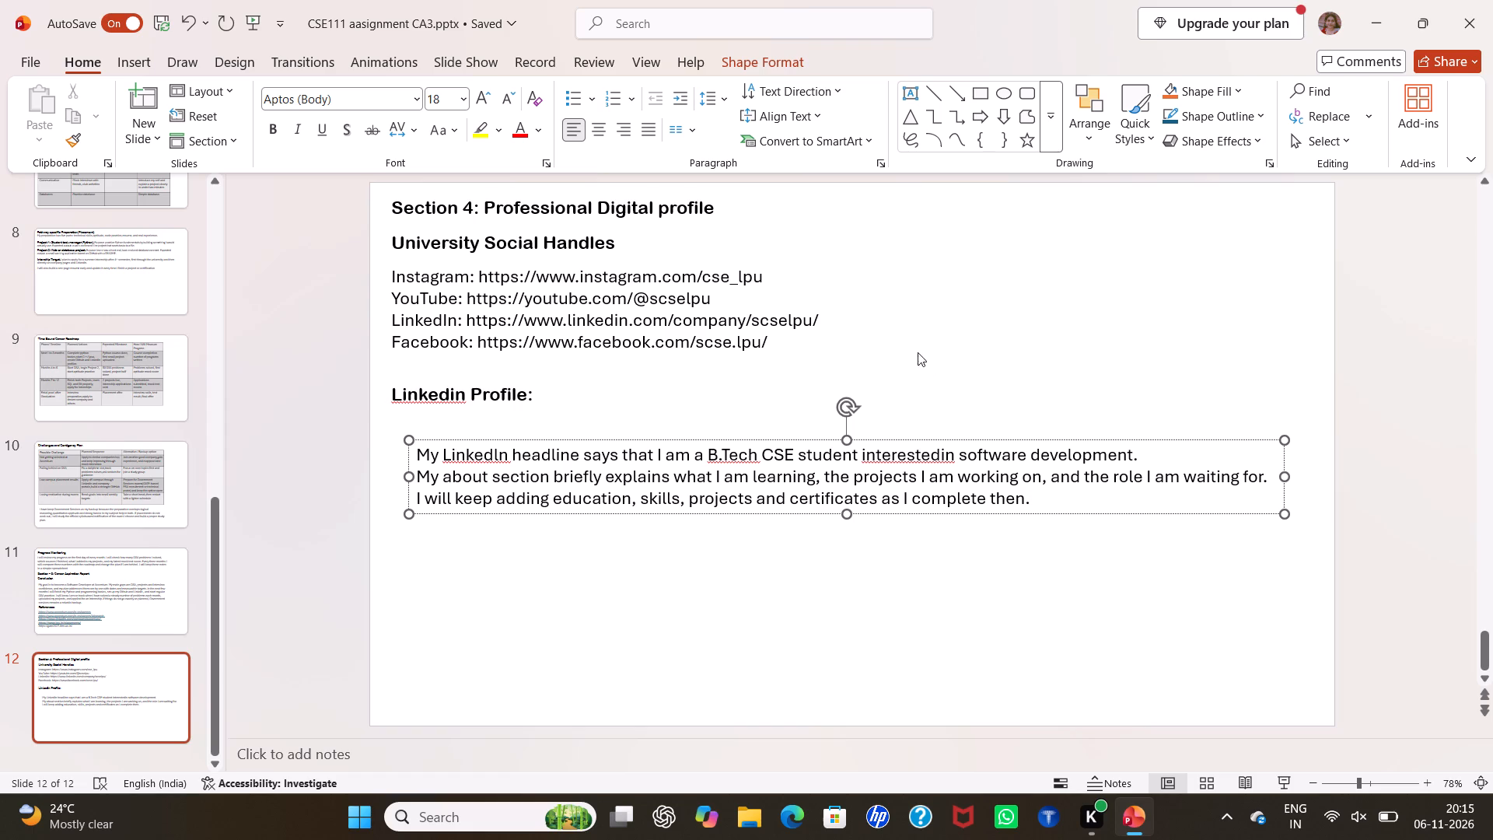
pyautogui.hscroll(-1, 869, 342)
pyautogui.moveTo(408, 437); pyautogui.dragTo(390, 415)
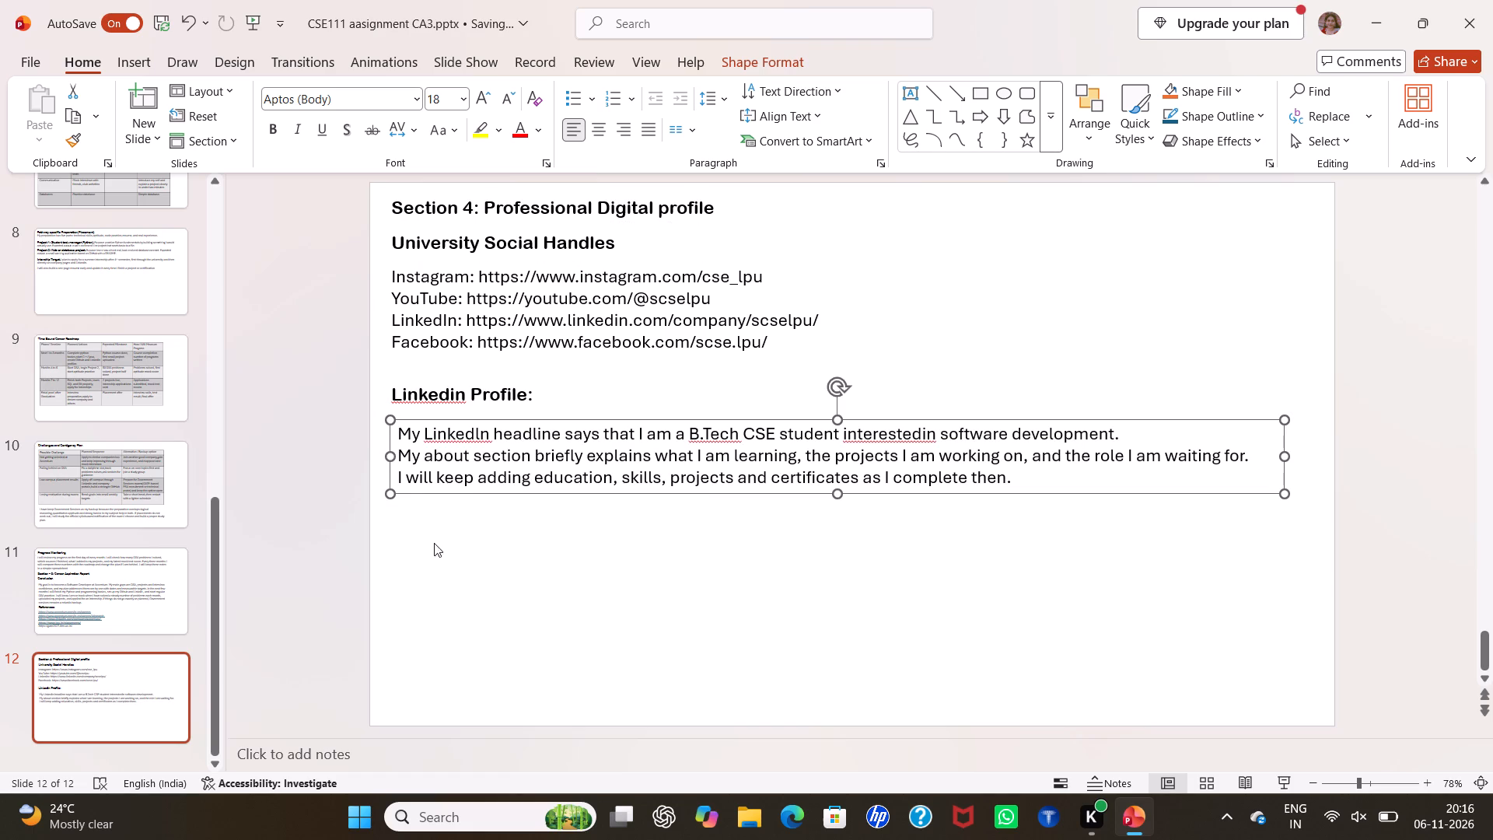
pyautogui.click(423, 526)
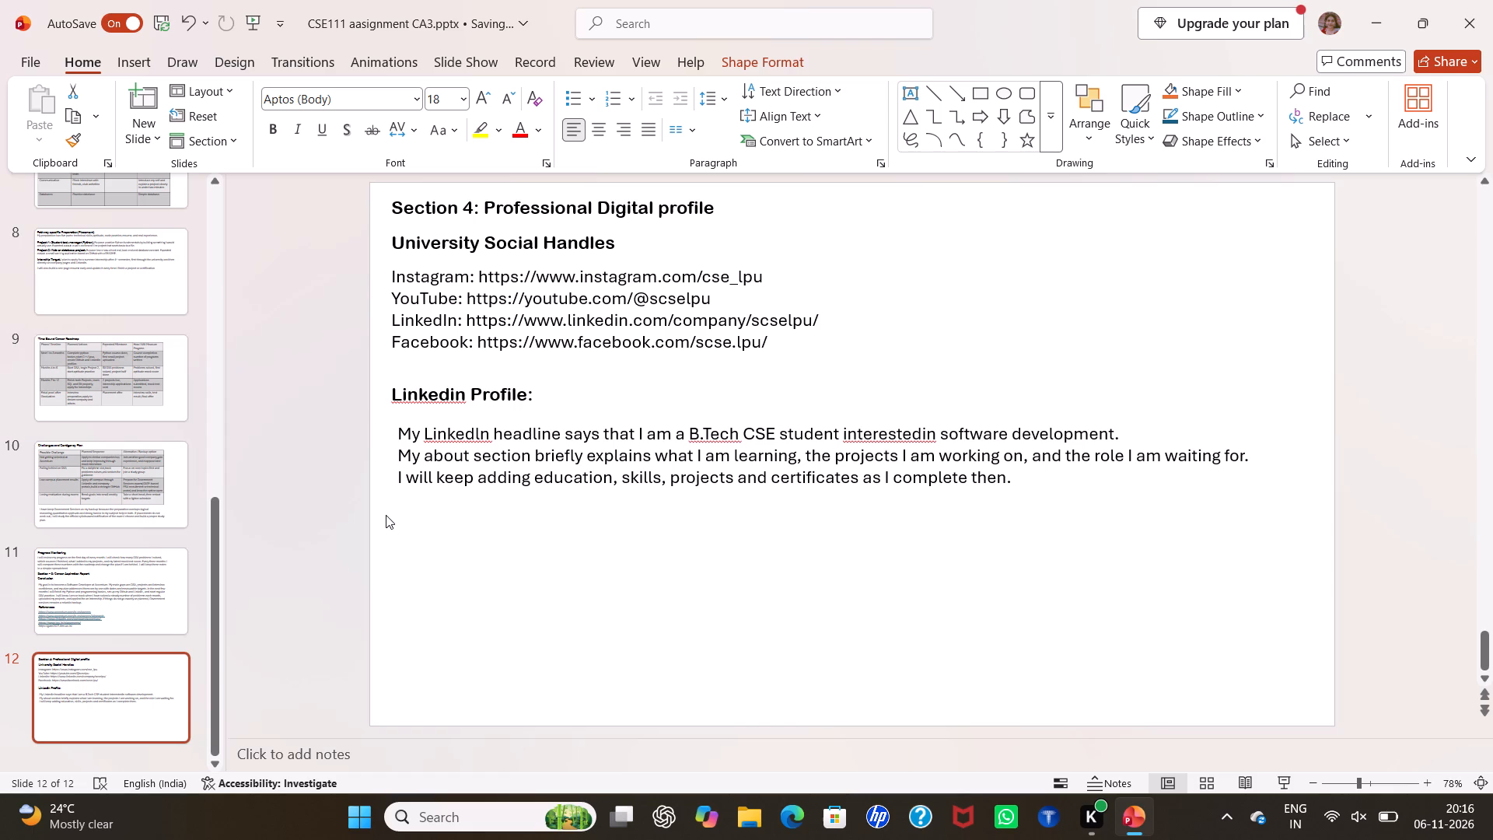
# Add a text box below the LinkedIn description reading "Profile link" in Arial Rounded MT Bold.
pyautogui.doubleClick(386, 515)
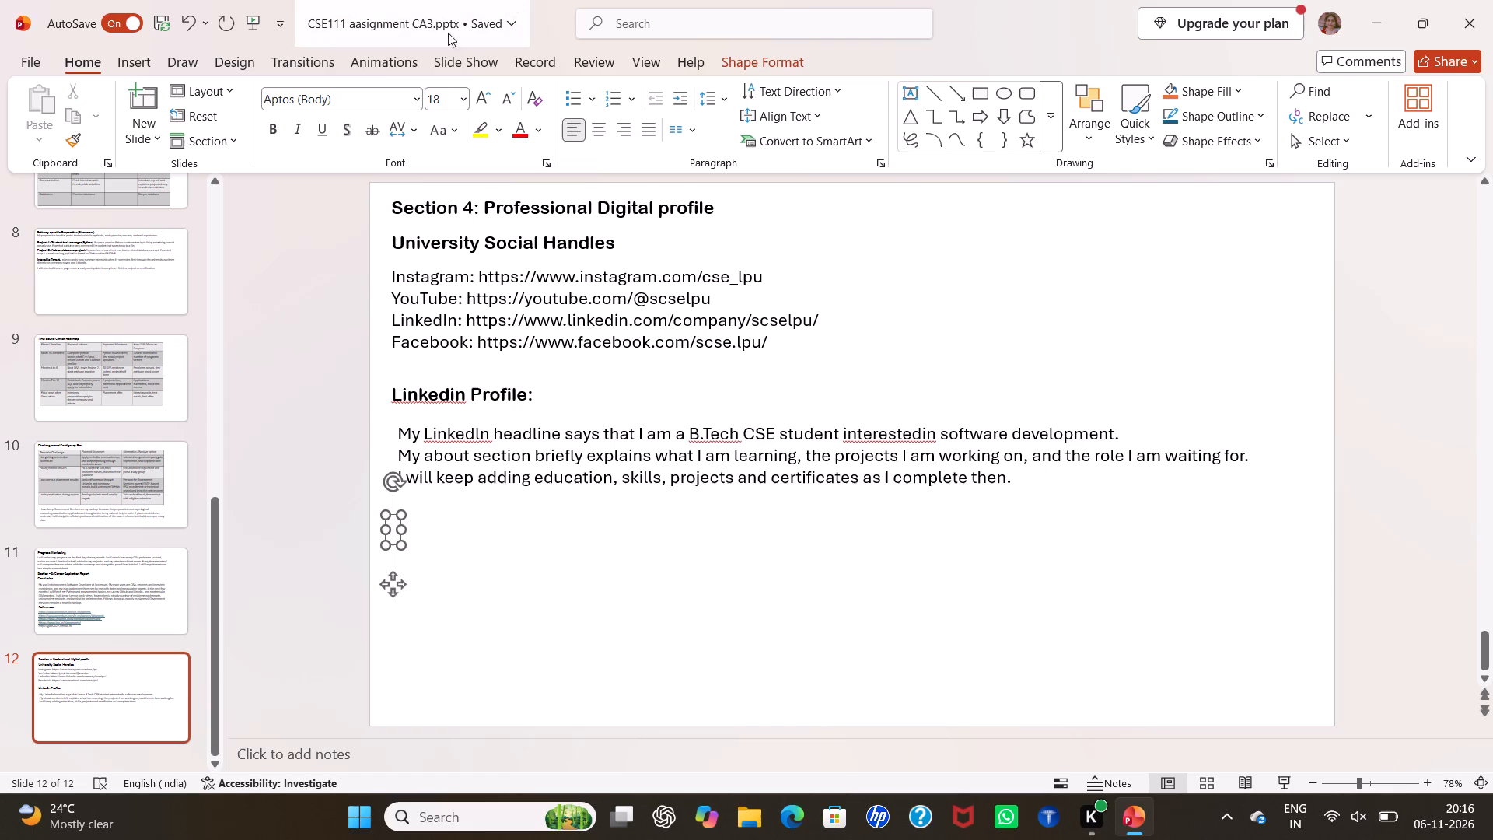
pyautogui.click(422, 105)
pyautogui.click(406, 106)
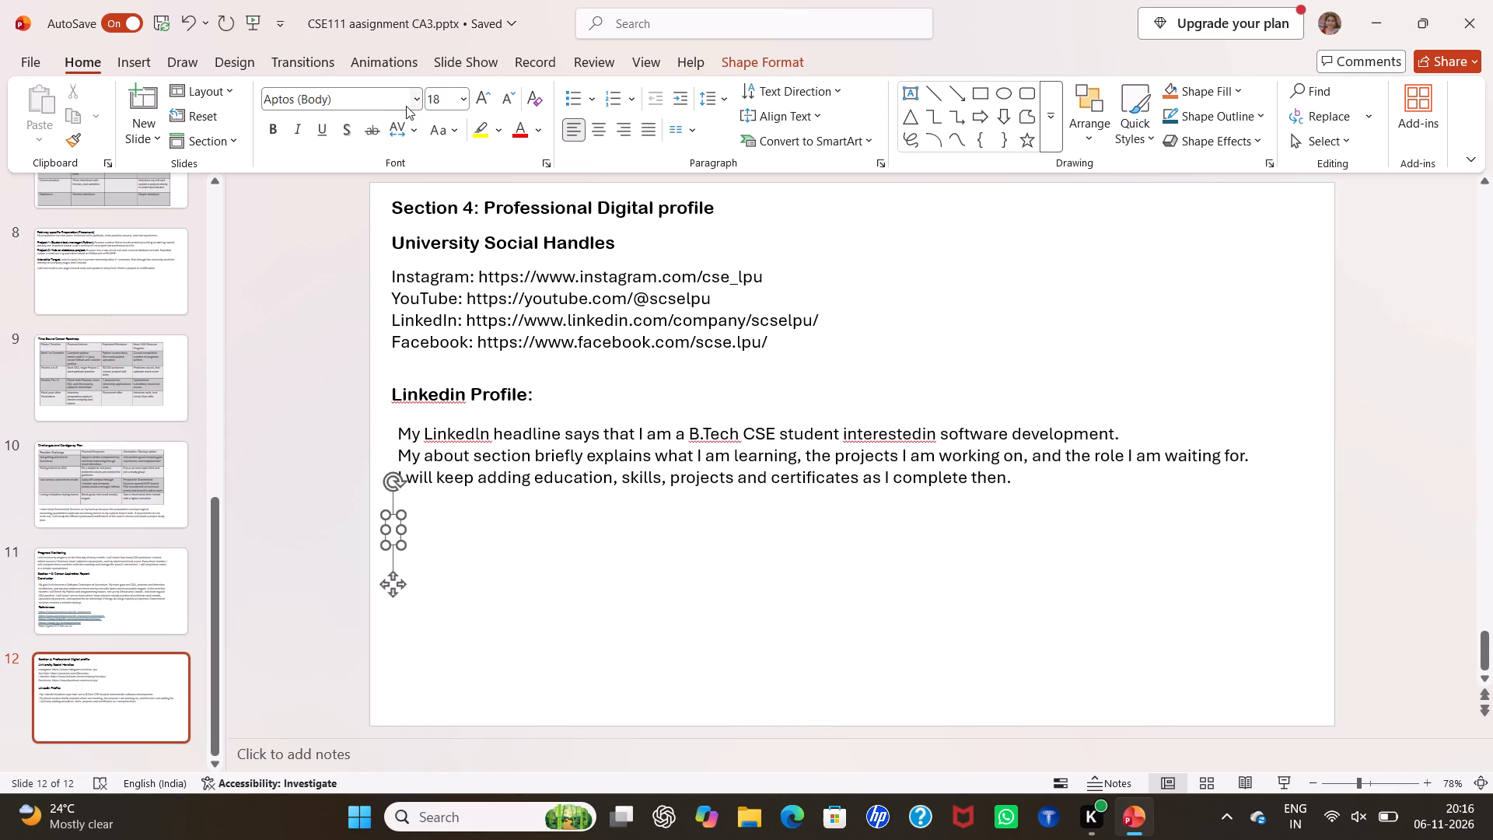
pyautogui.click(417, 100)
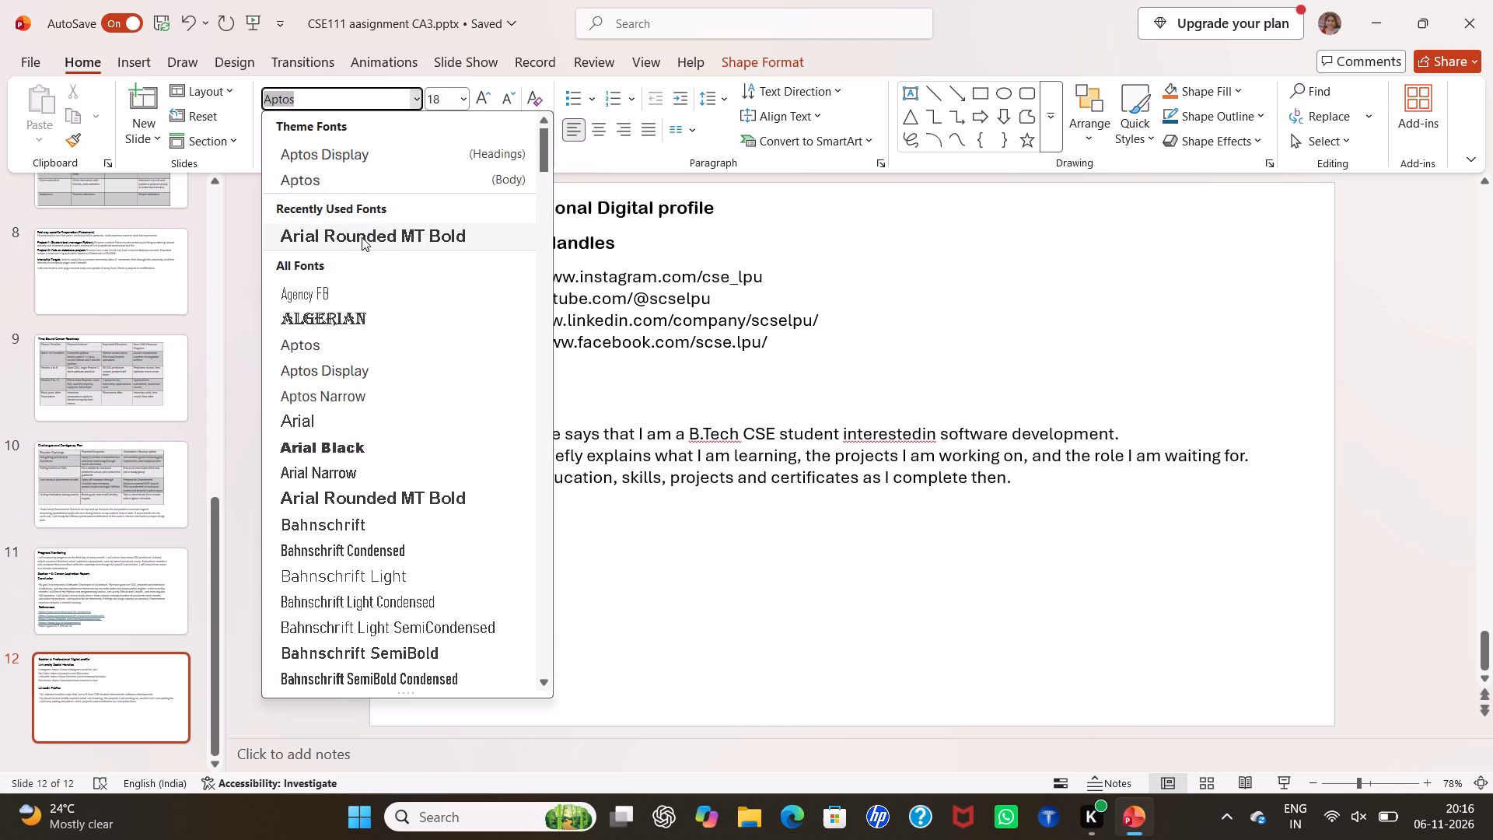
pyautogui.click(362, 237)
pyautogui.write('Pro')
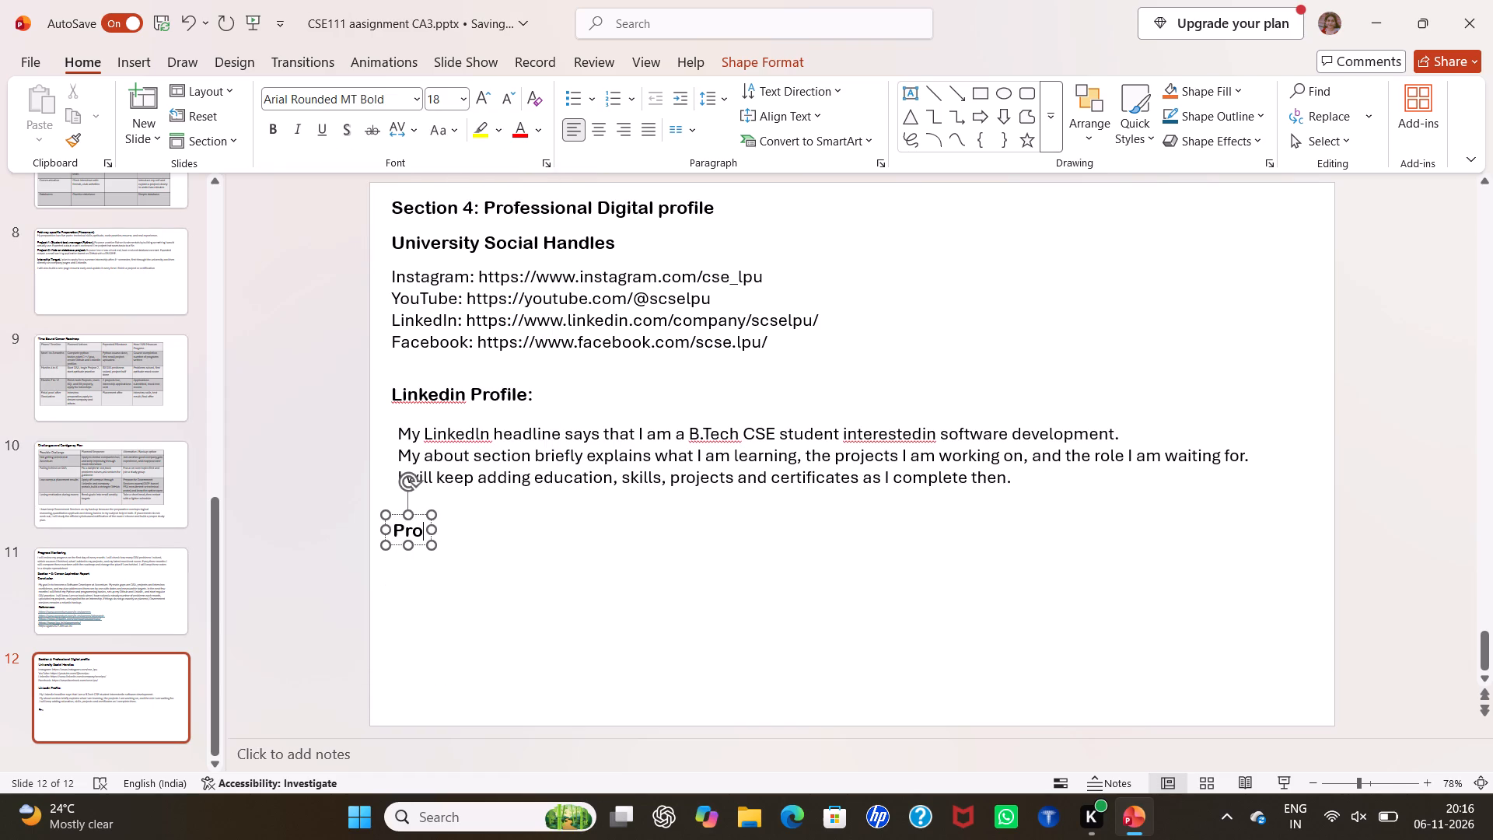
pyautogui.write('file link')
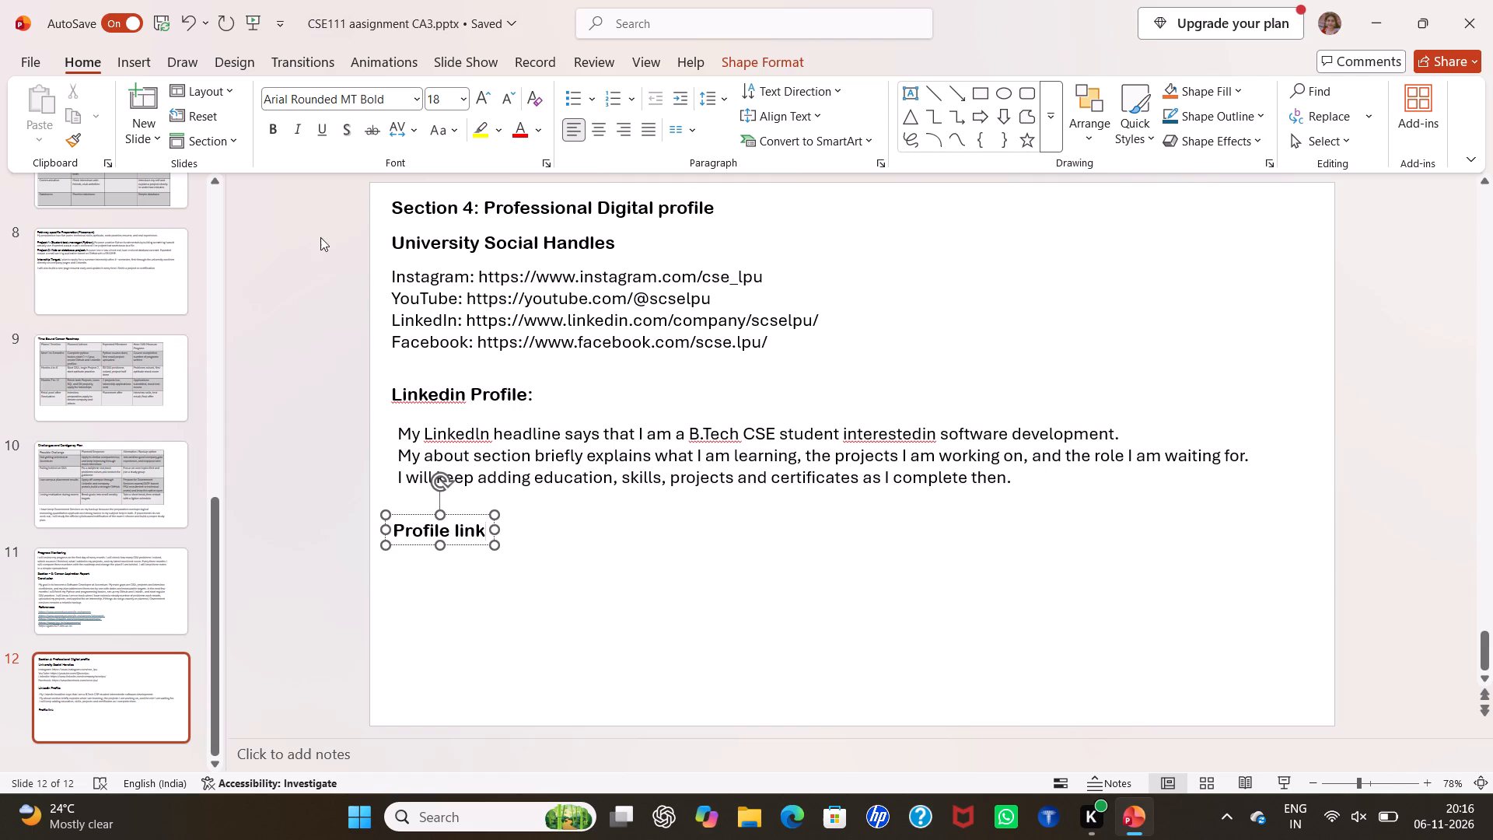
pyautogui.click(444, 565)
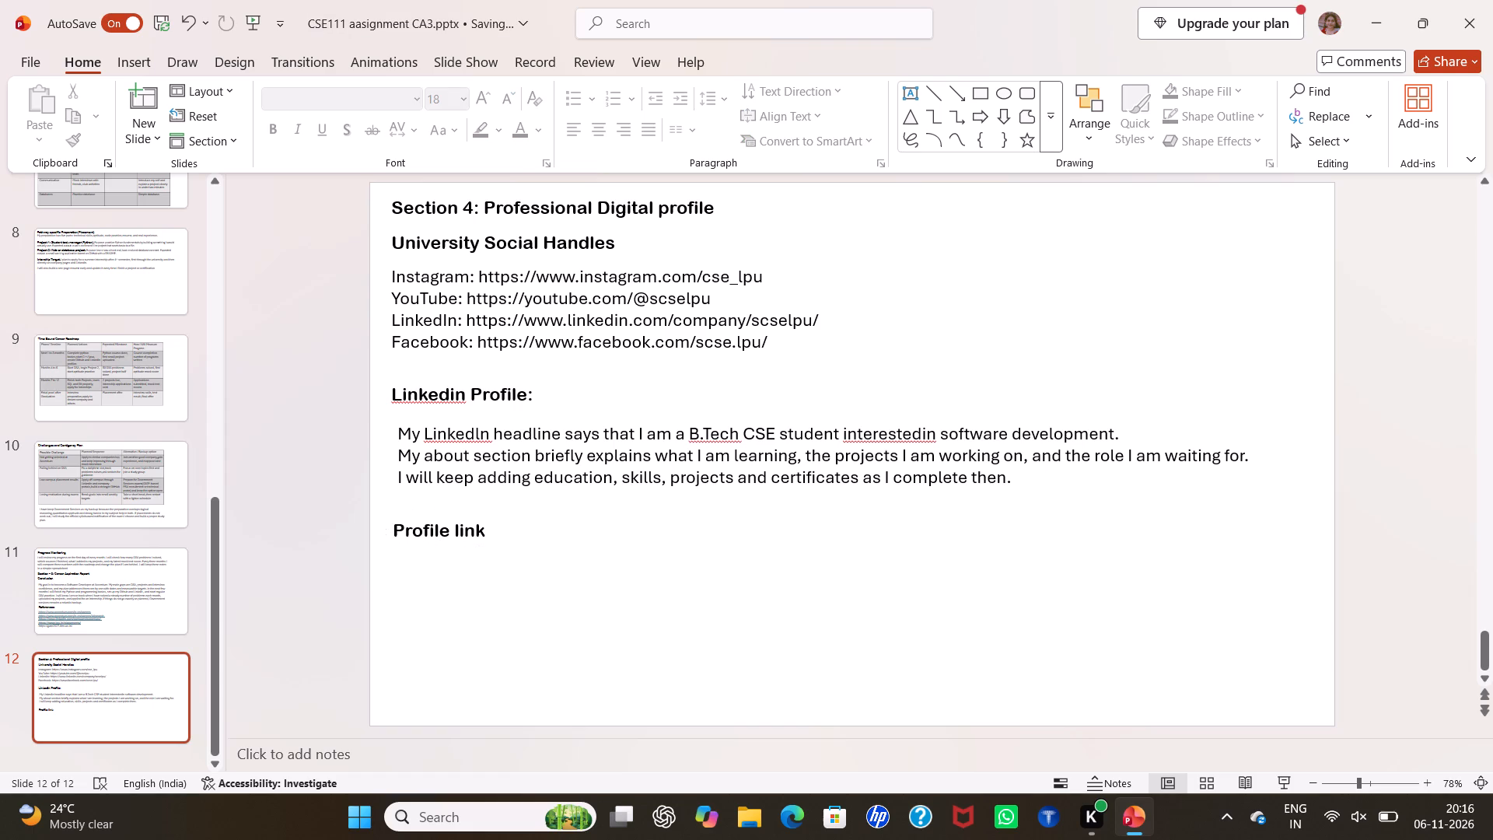
# Stretch the "Profile link" text box upward so the heading sits directly beneath the LinkedIn description, aligned with the other headings.
pyautogui.moveTo(394, 529); pyautogui.dragTo(390, 520)
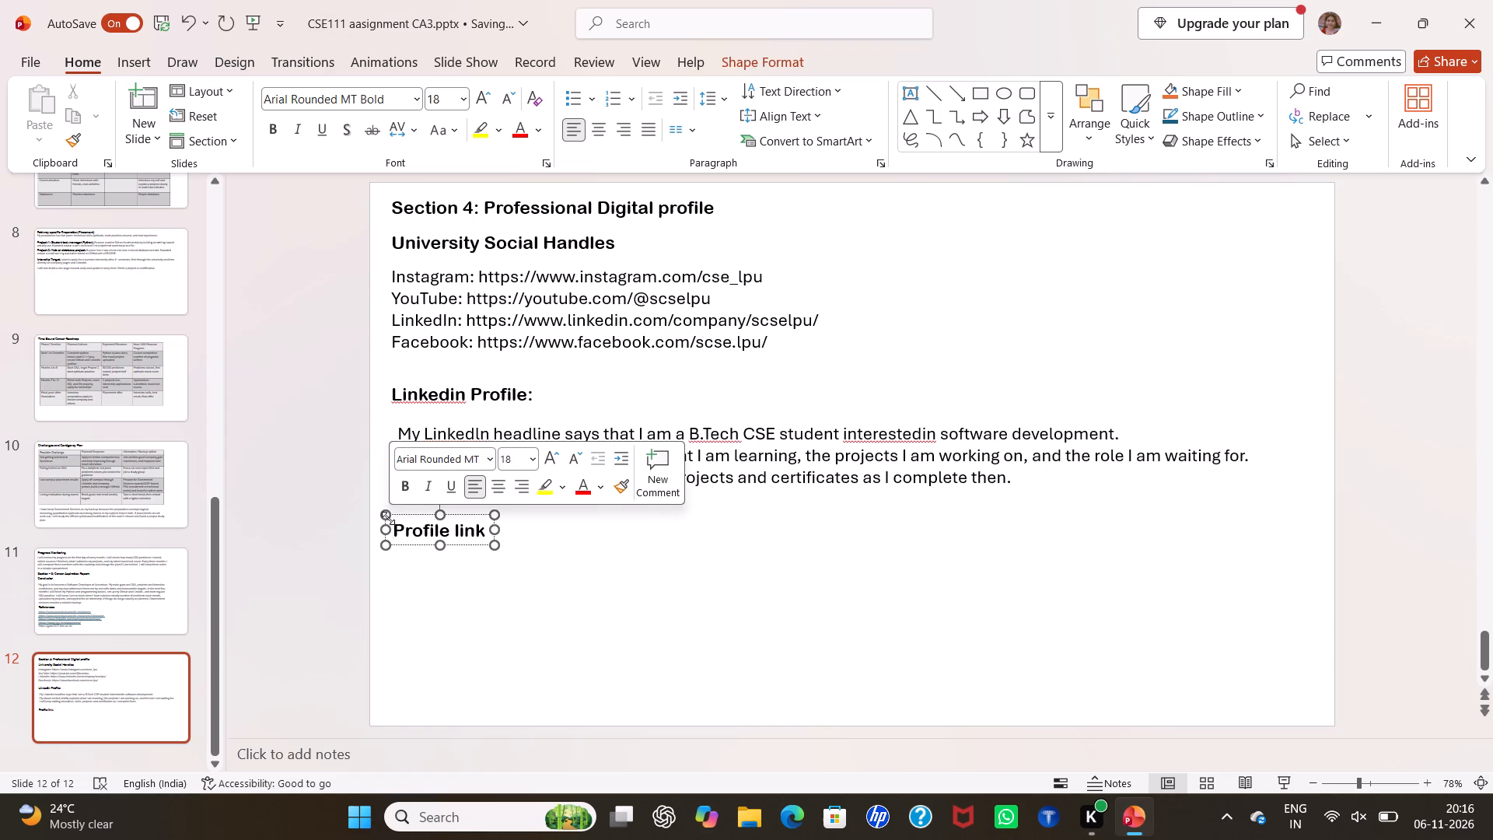
pyautogui.click(388, 517)
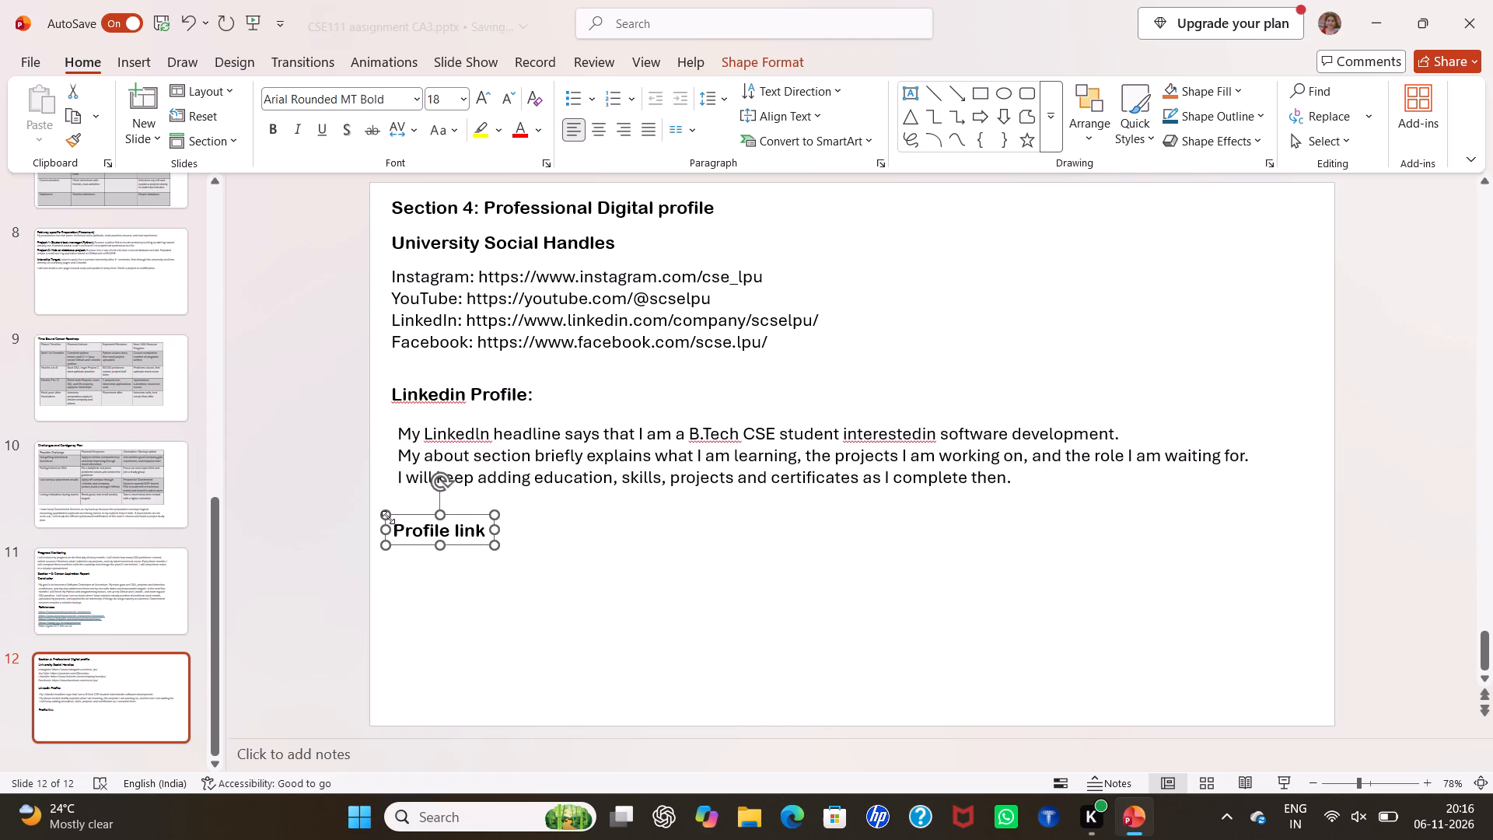
pyautogui.moveTo(388, 517); pyautogui.dragTo(388, 503)
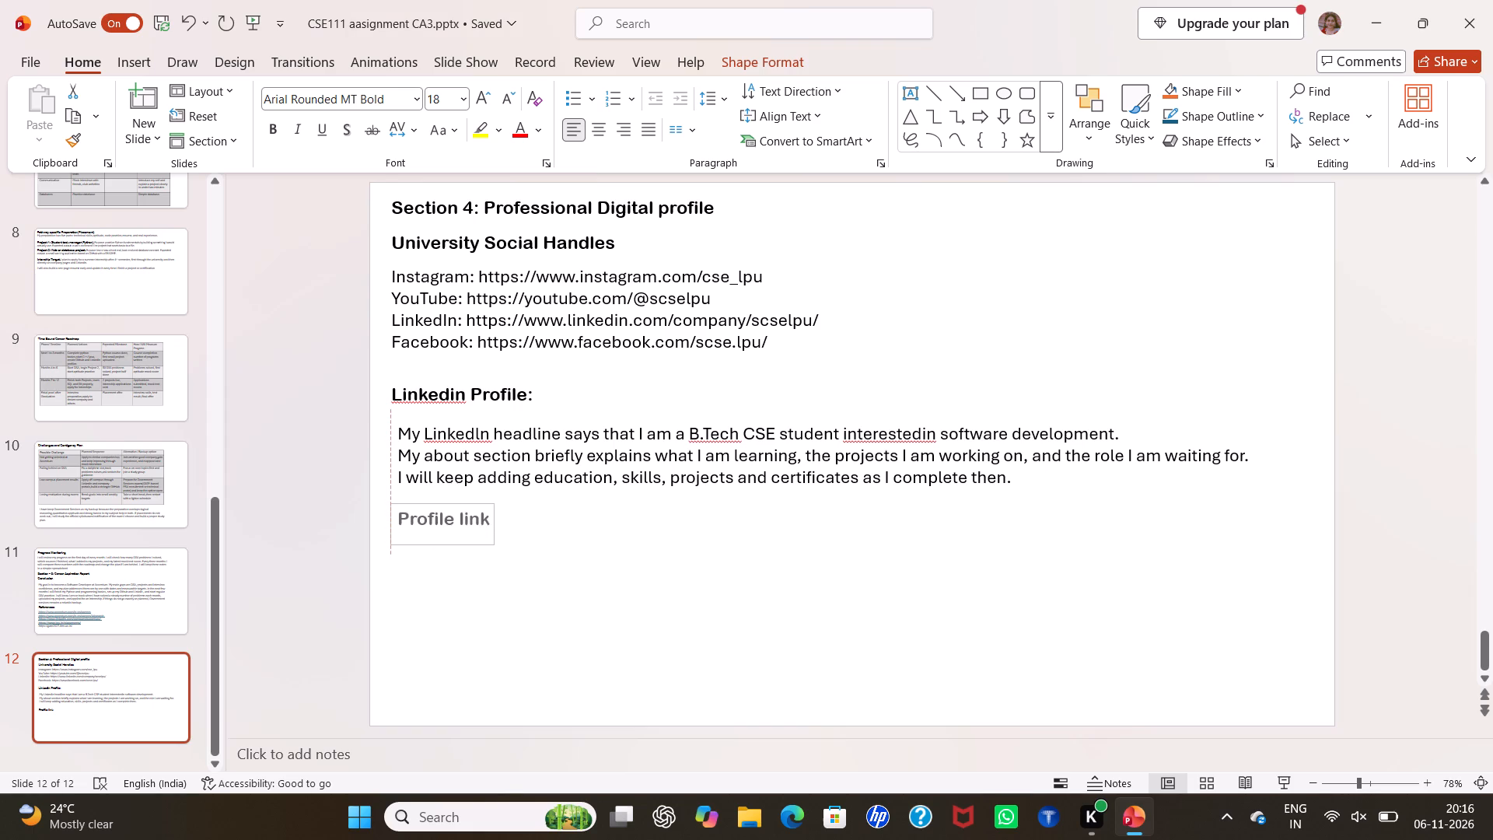
pyautogui.moveTo(388, 503); pyautogui.dragTo(387, 491)
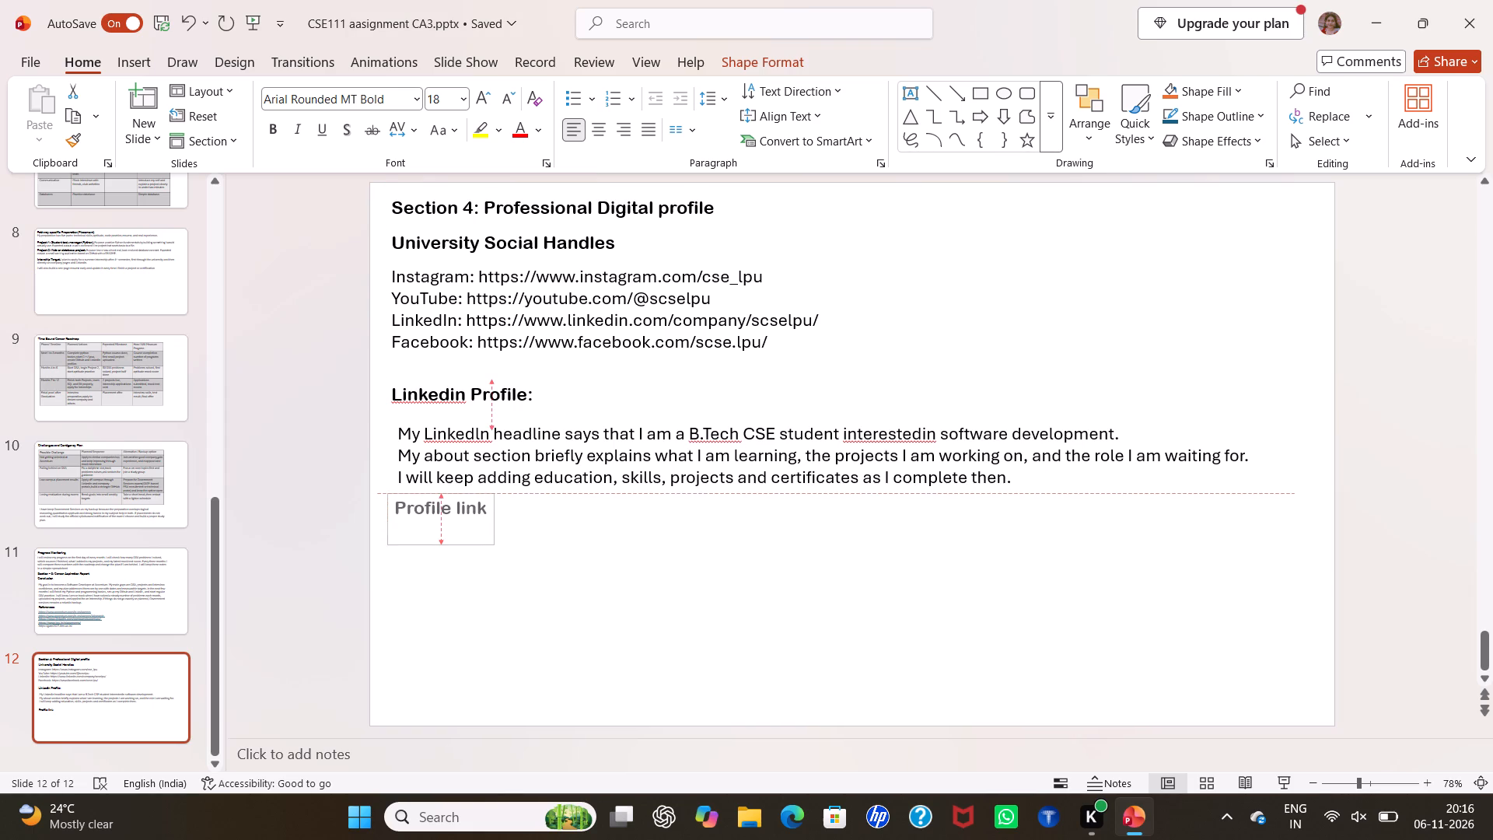
pyautogui.moveTo(387, 491); pyautogui.dragTo(386, 490)
pyautogui.click(445, 537)
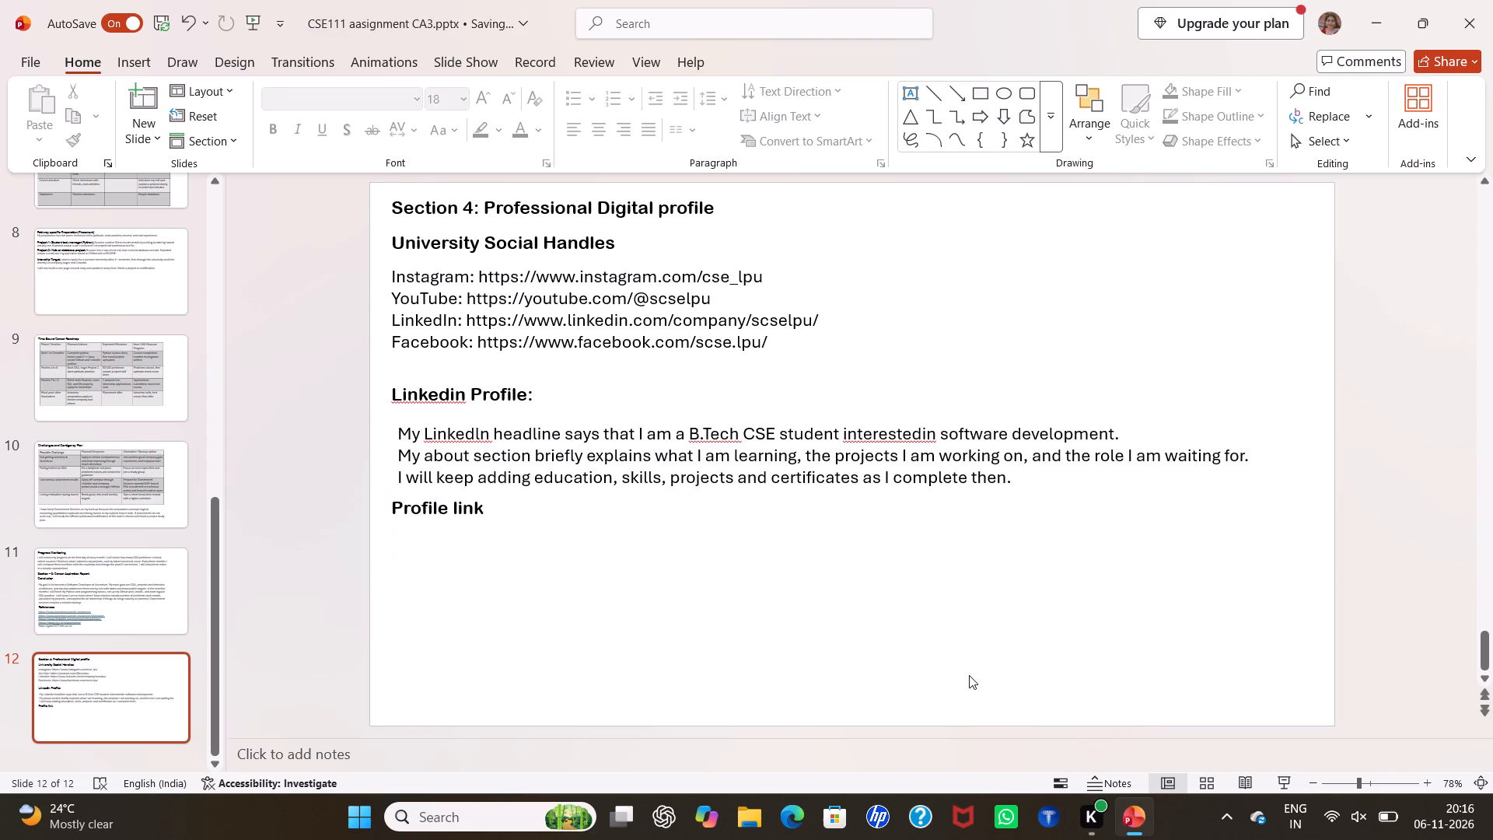
# Switch to WhatsApp.
pyautogui.click(1012, 821)
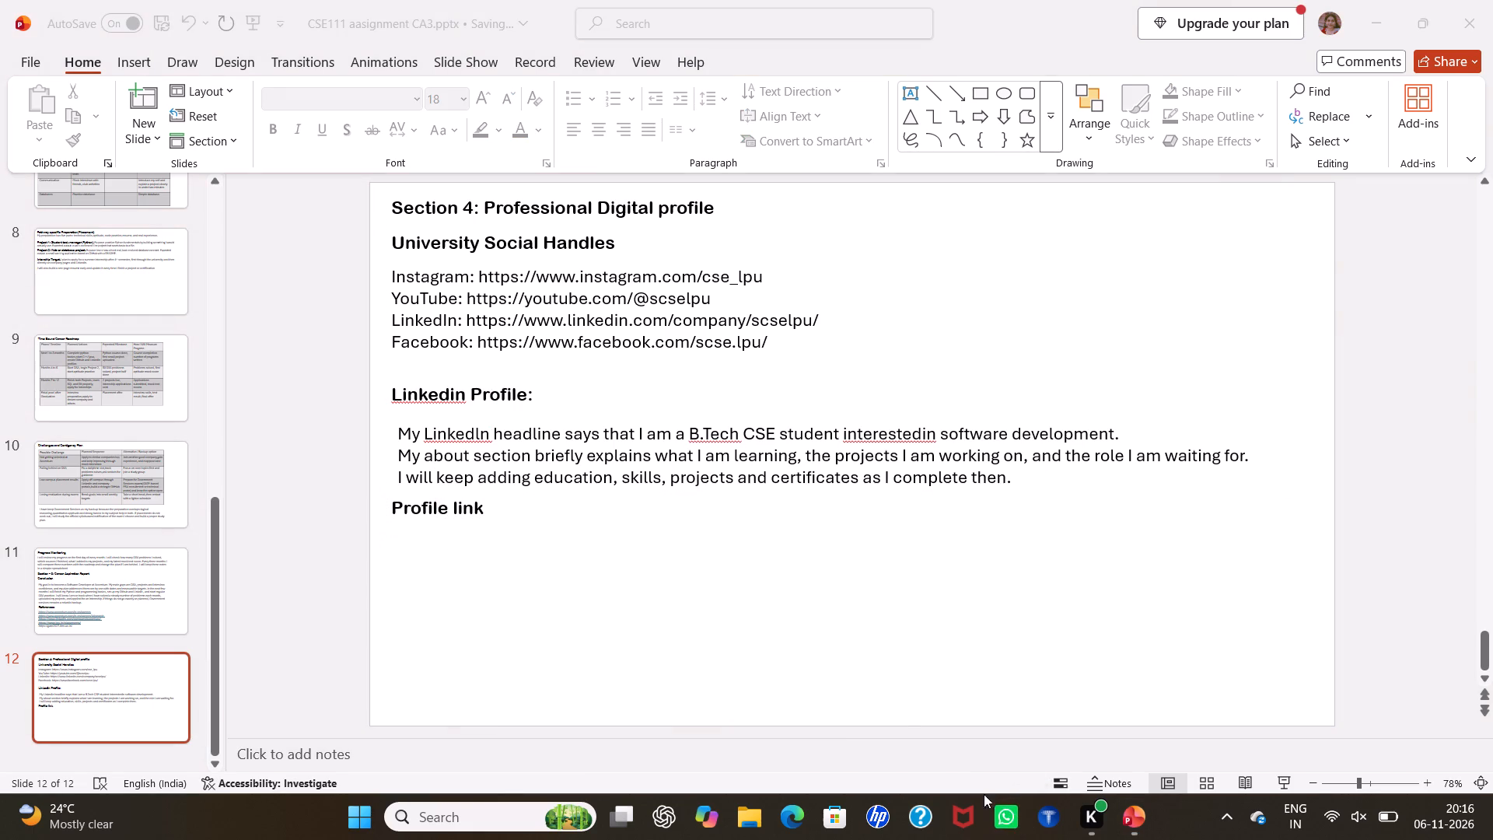
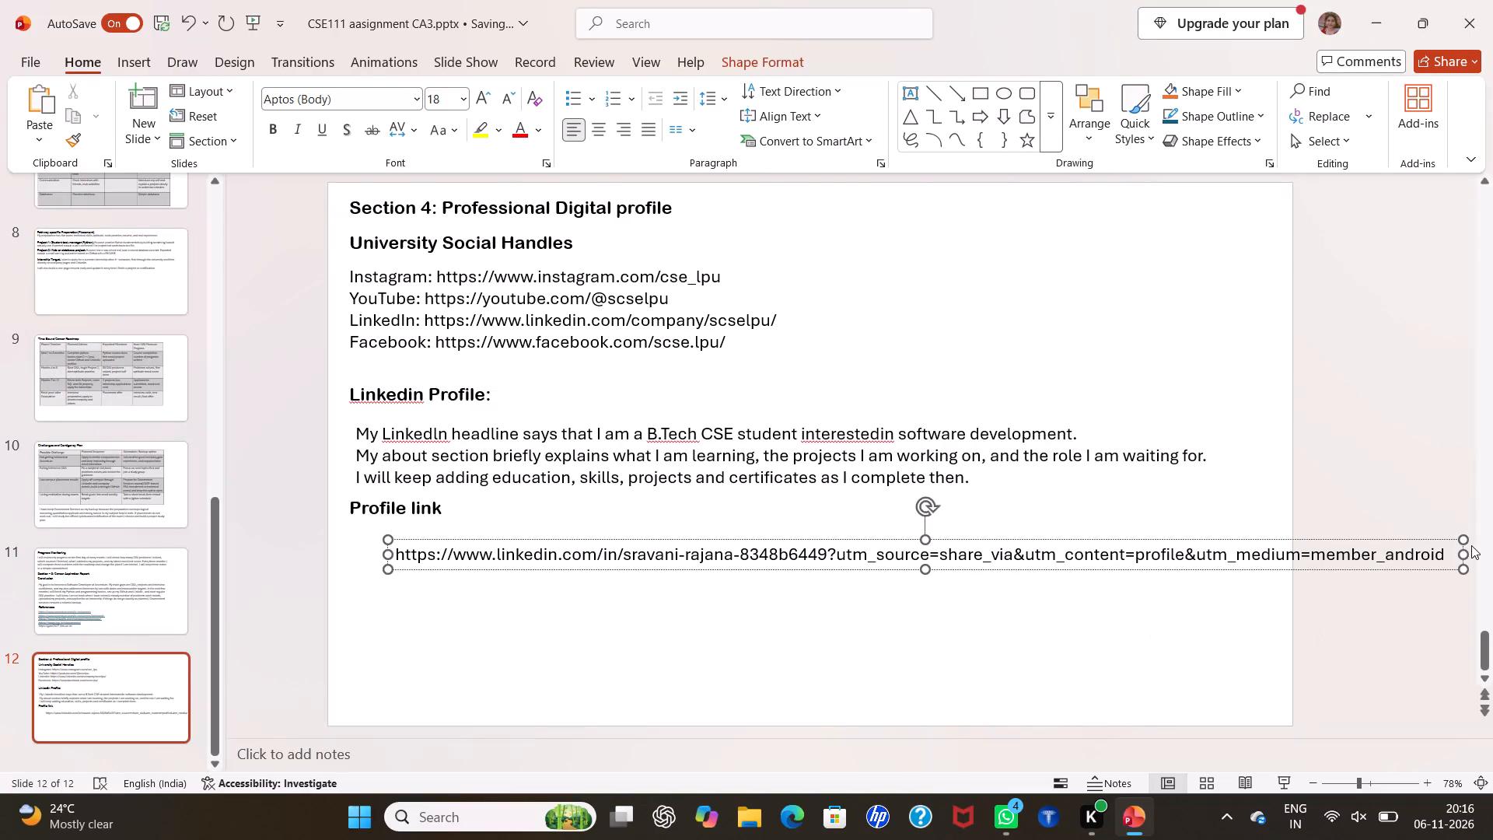
# Resize the LinkedIn URL text box so the link wraps onto two lines within the slide, directly beneath the "Profile link" heading.
pyautogui.moveTo(1462, 569); pyautogui.dragTo(1163, 611)
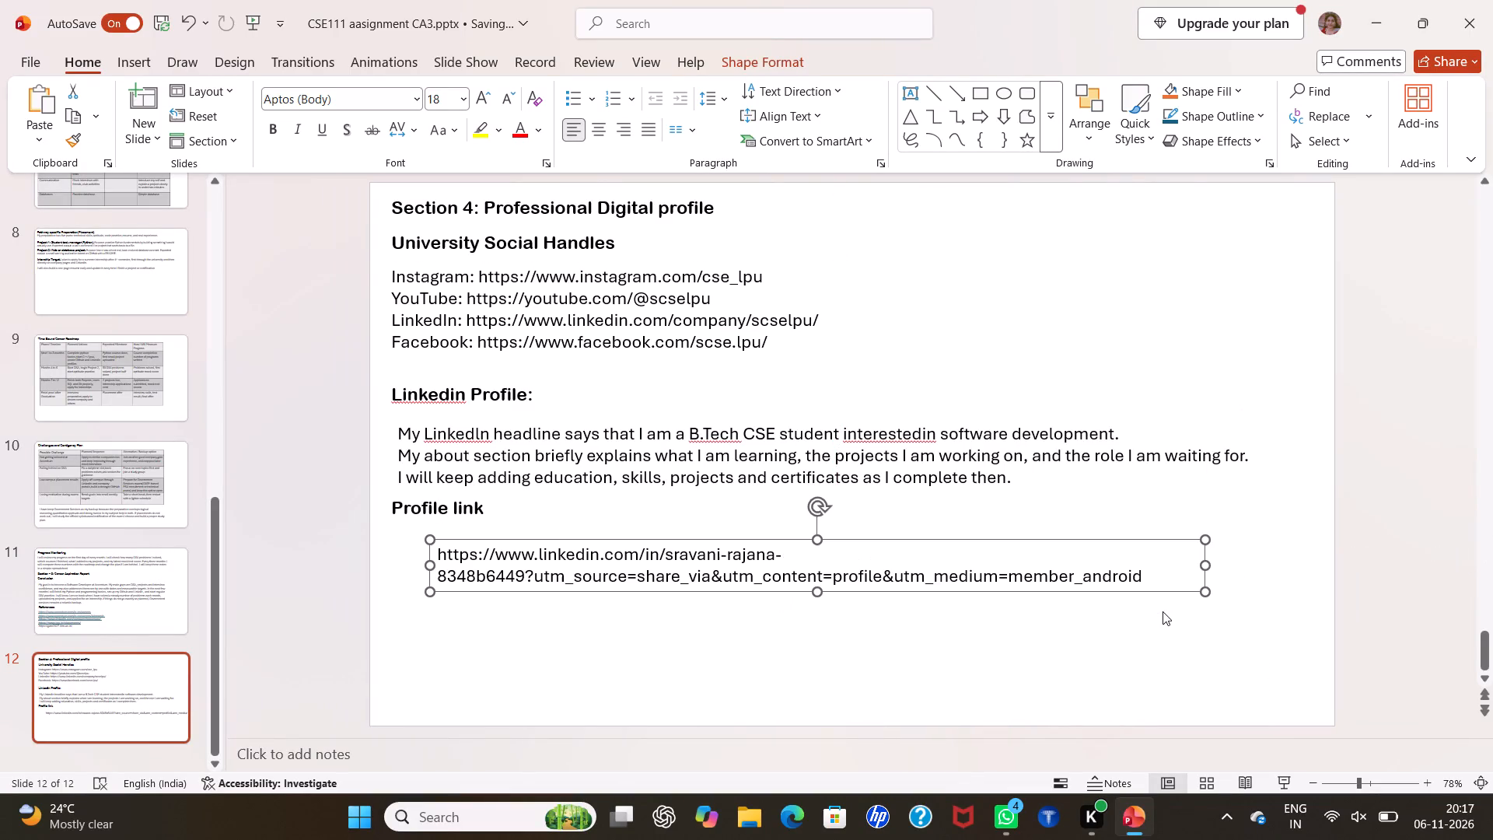
pyautogui.moveTo(430, 534); pyautogui.dragTo(395, 525)
pyautogui.doubleClick(445, 534)
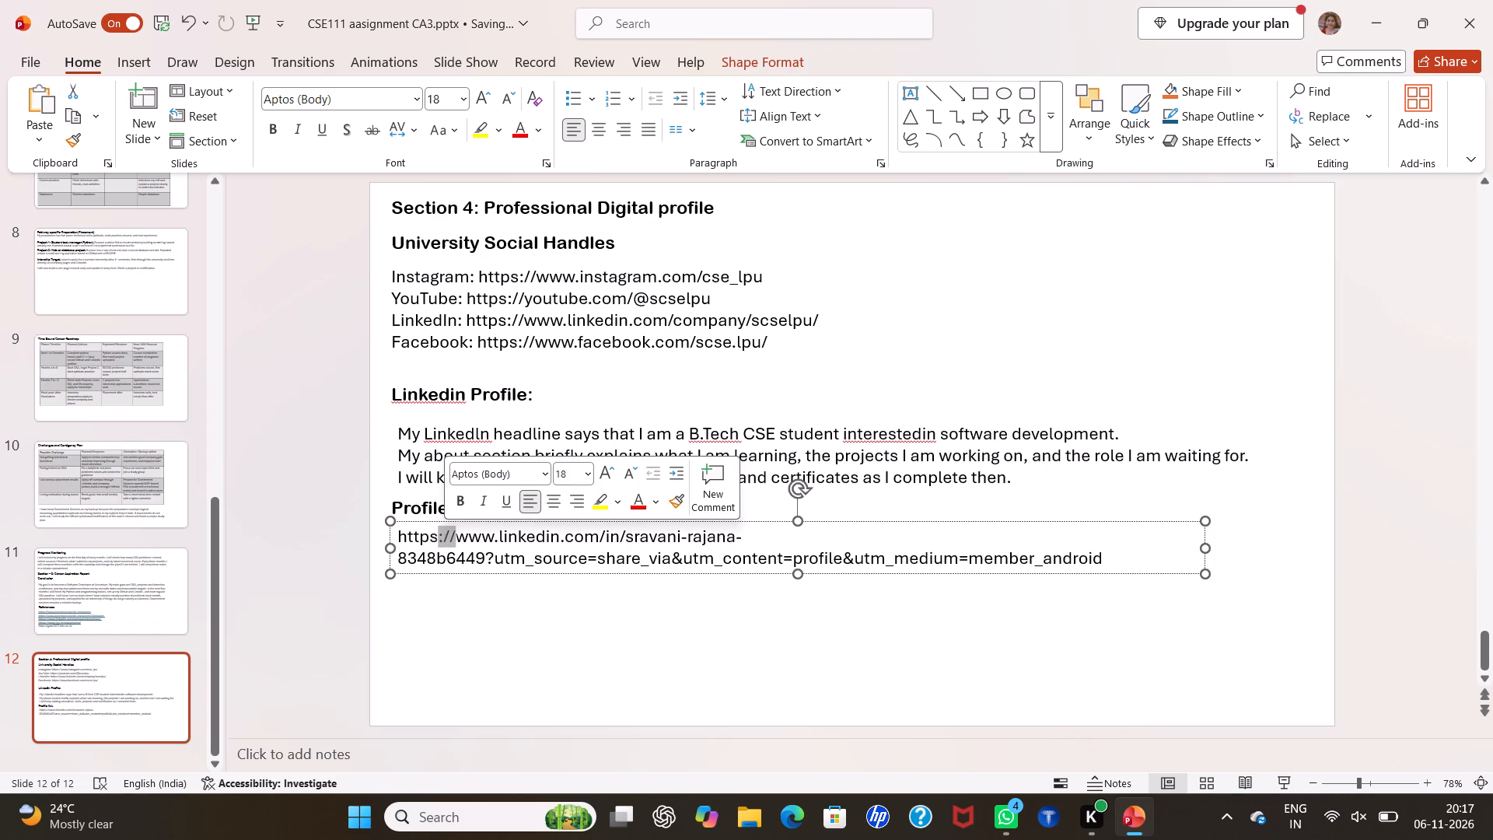
pyautogui.click(767, 543)
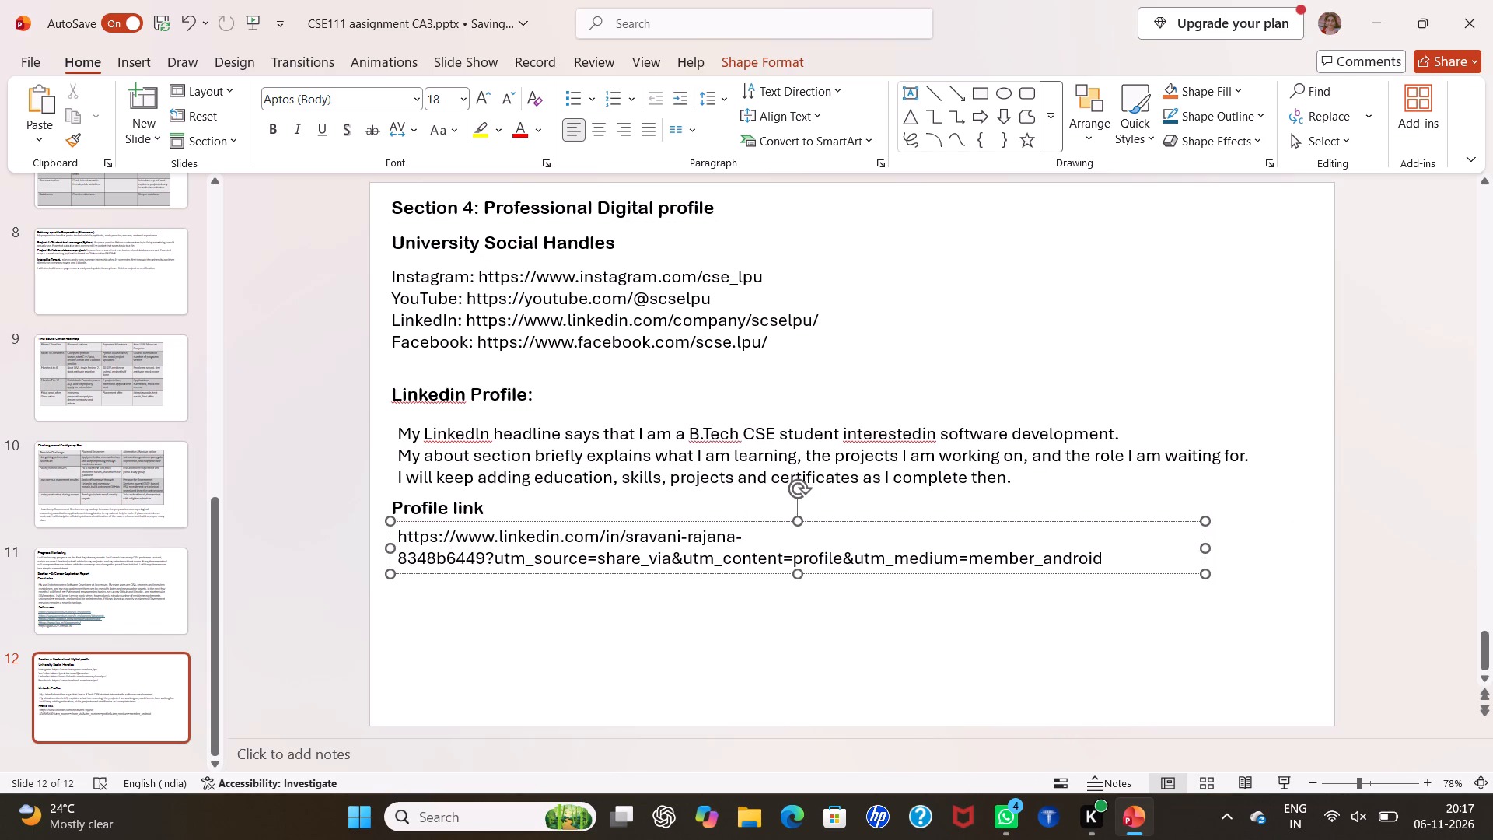
pyautogui.click(767, 543)
pyautogui.click(559, 623)
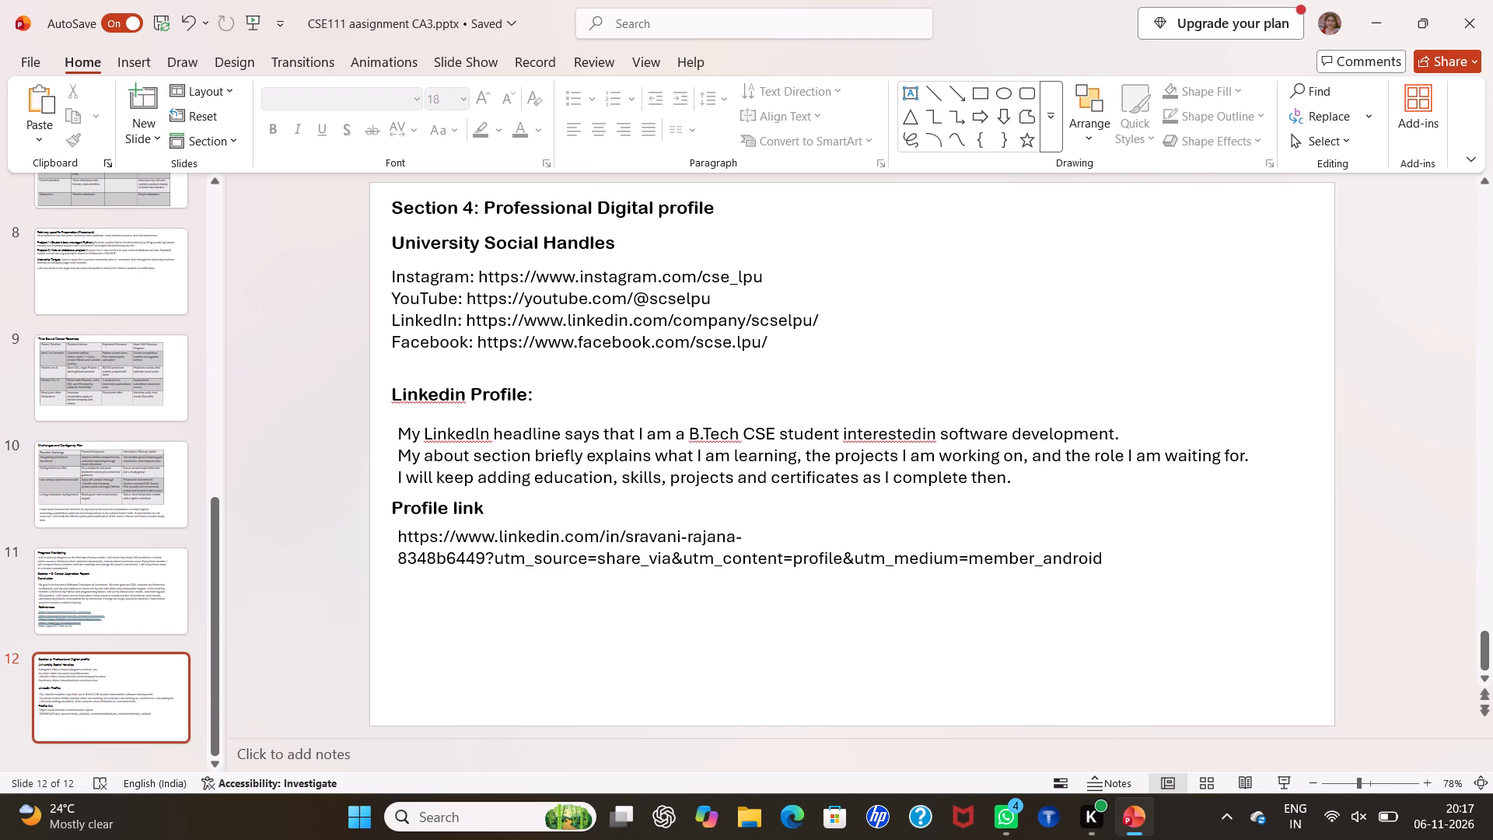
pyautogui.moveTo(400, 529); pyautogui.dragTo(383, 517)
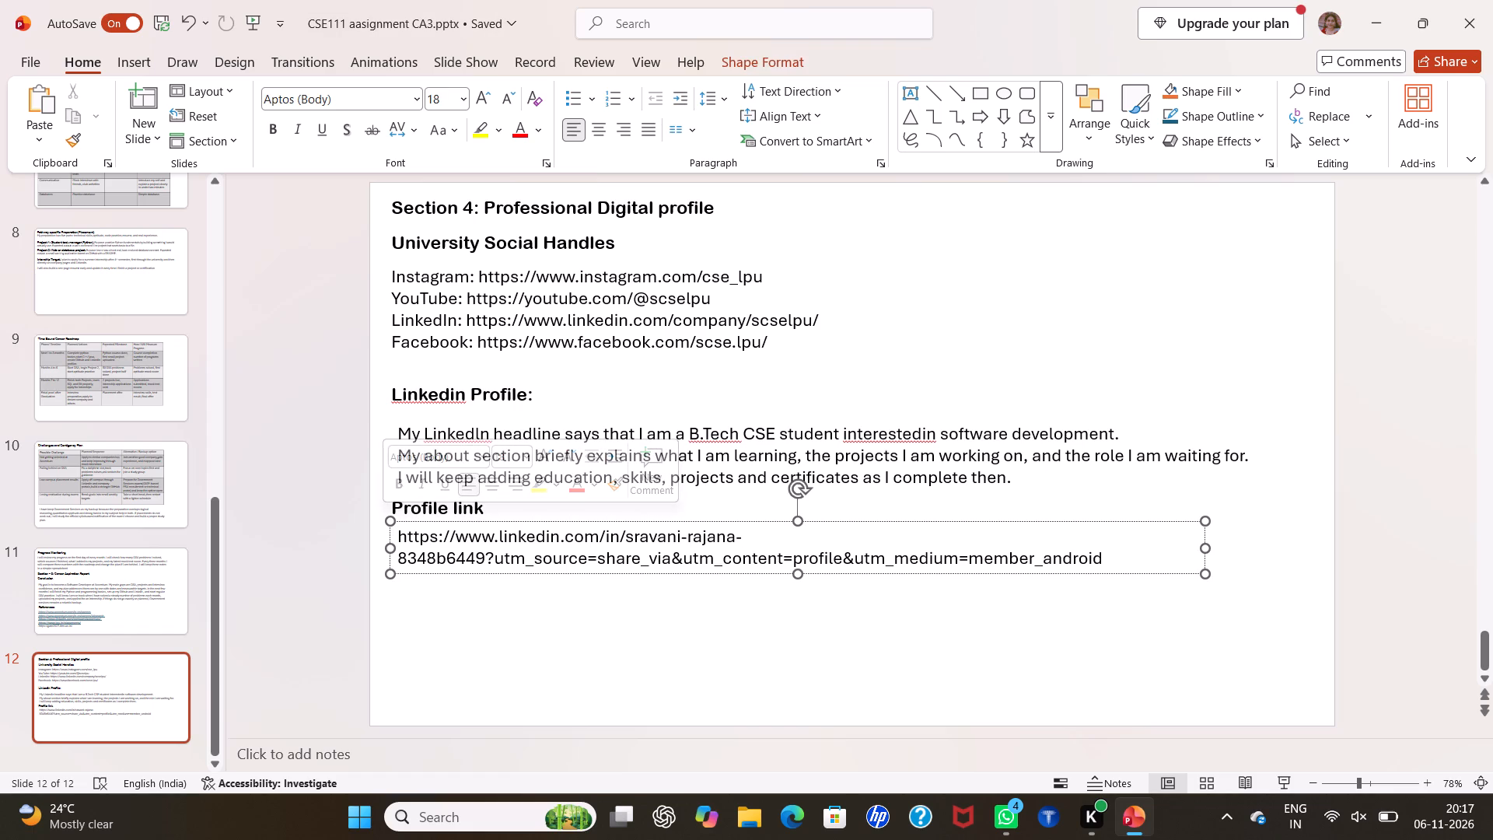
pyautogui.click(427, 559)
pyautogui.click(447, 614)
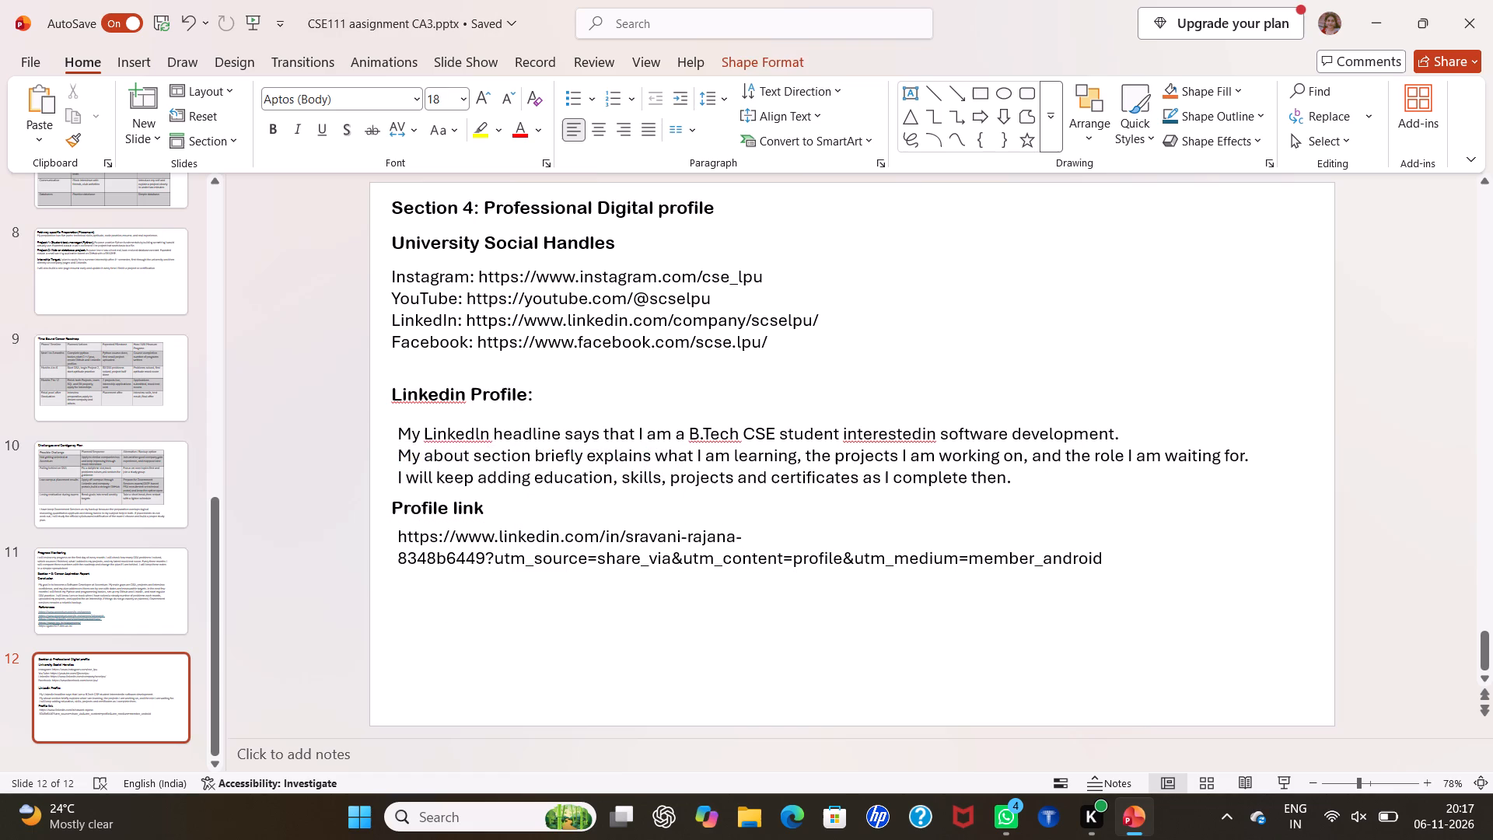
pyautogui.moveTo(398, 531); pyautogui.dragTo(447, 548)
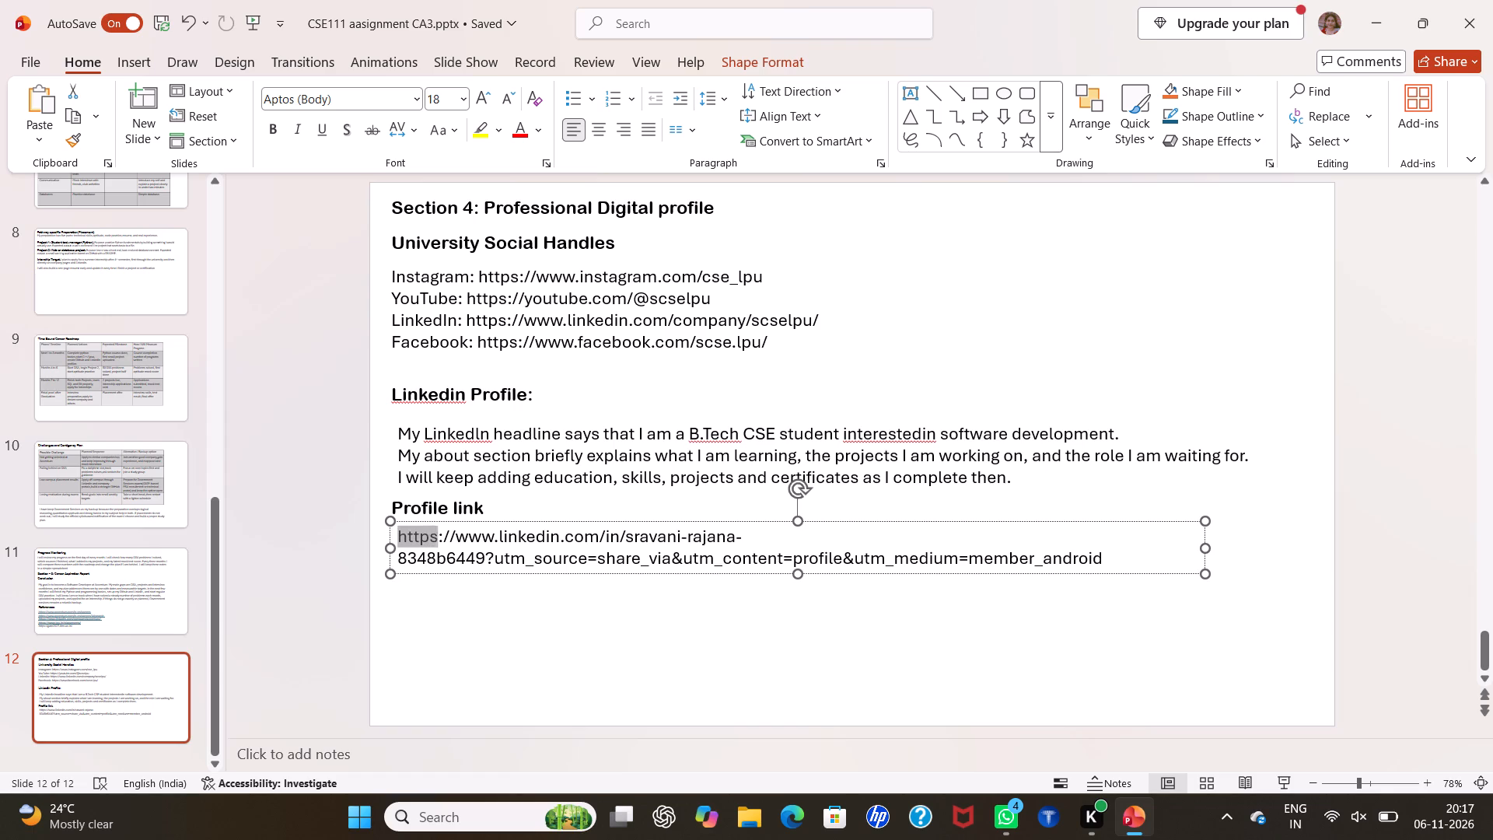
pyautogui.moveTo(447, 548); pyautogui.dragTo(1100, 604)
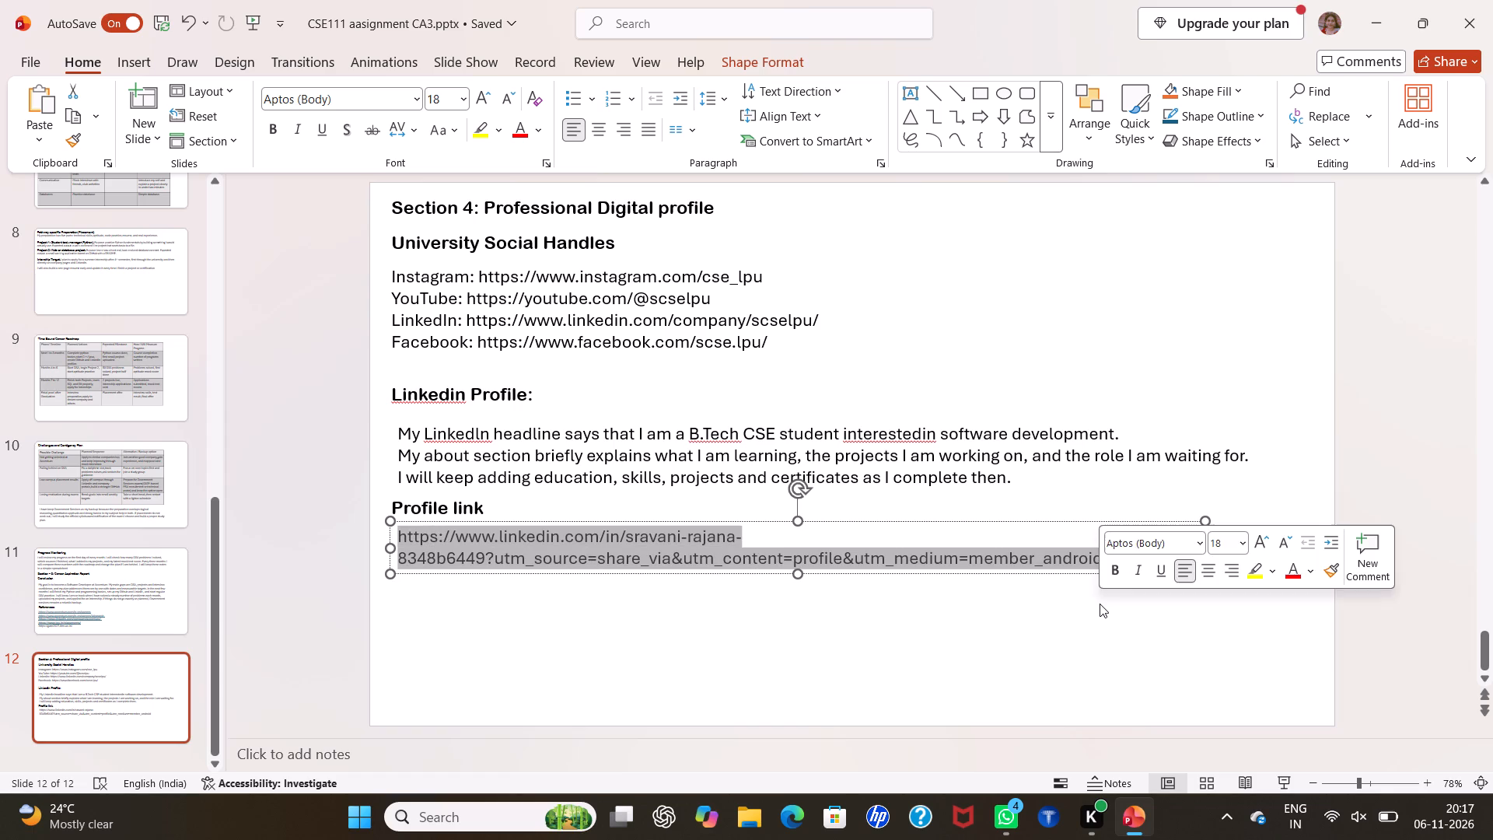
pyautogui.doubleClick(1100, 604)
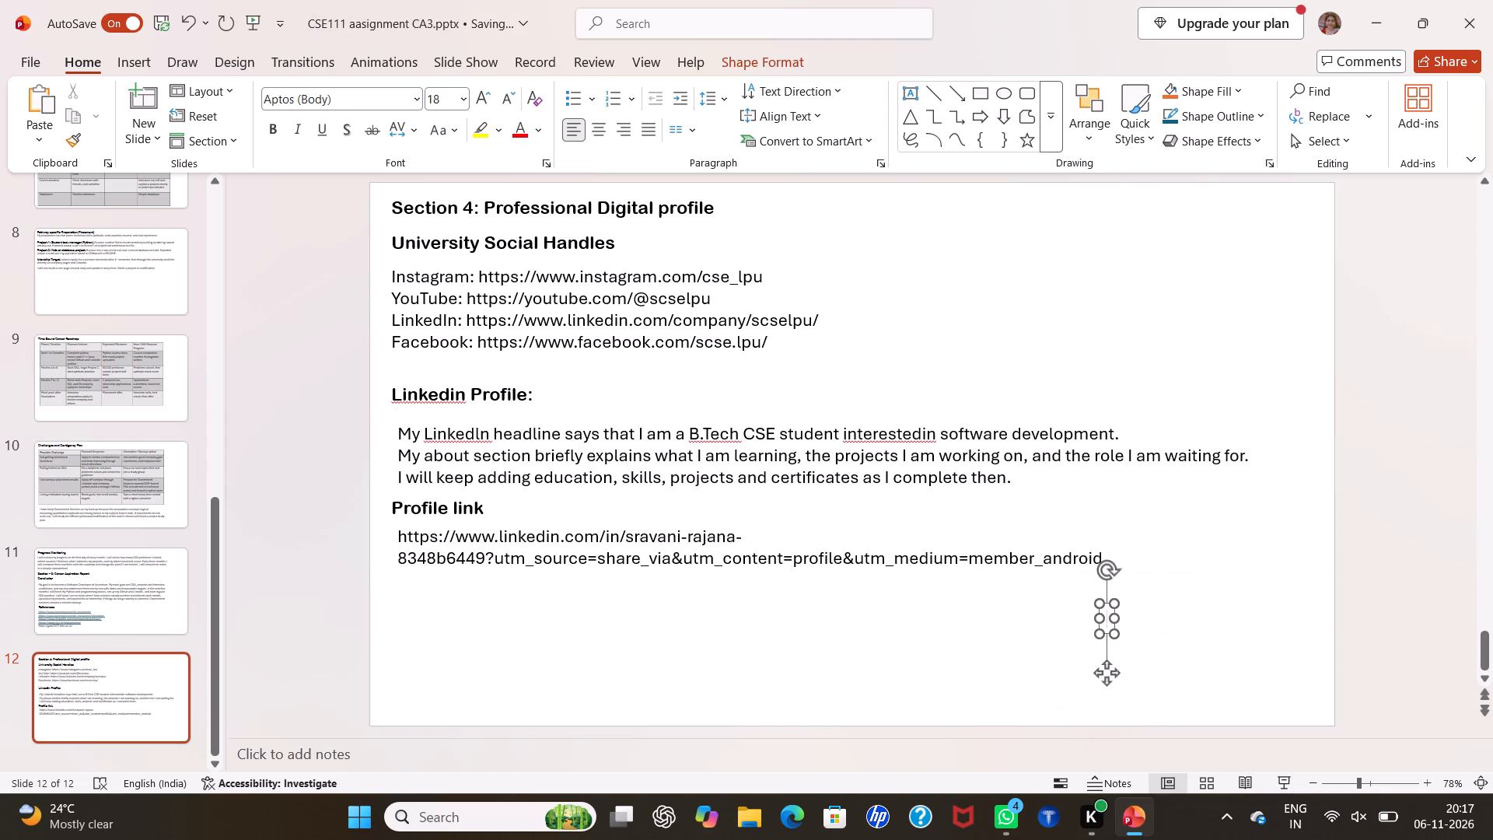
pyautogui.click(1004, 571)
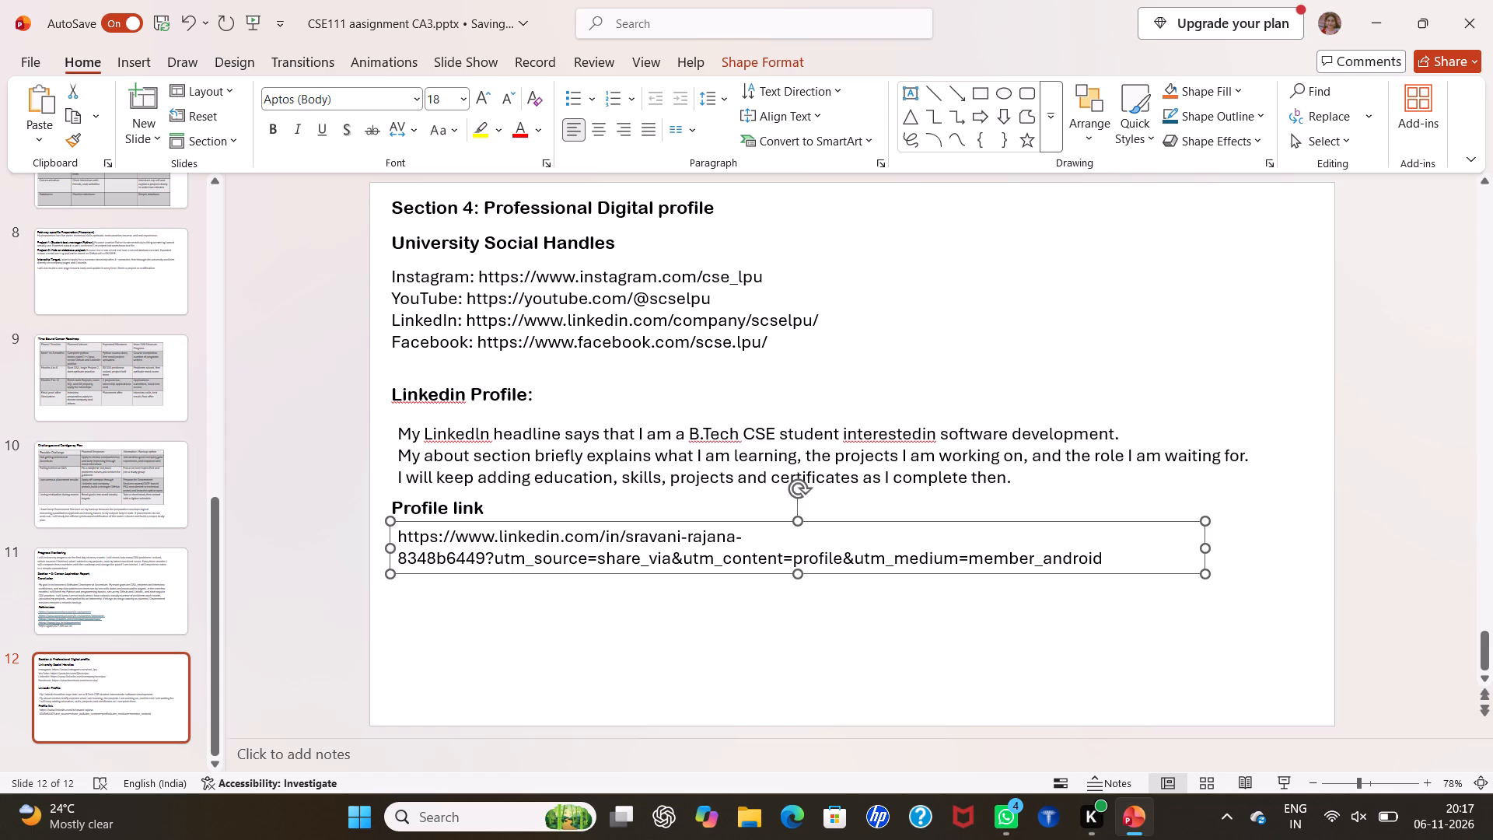
# Copy the entire LinkedIn profile URL text from the text box beneath the "Profile link" heading.
pyautogui.click(1004, 571)
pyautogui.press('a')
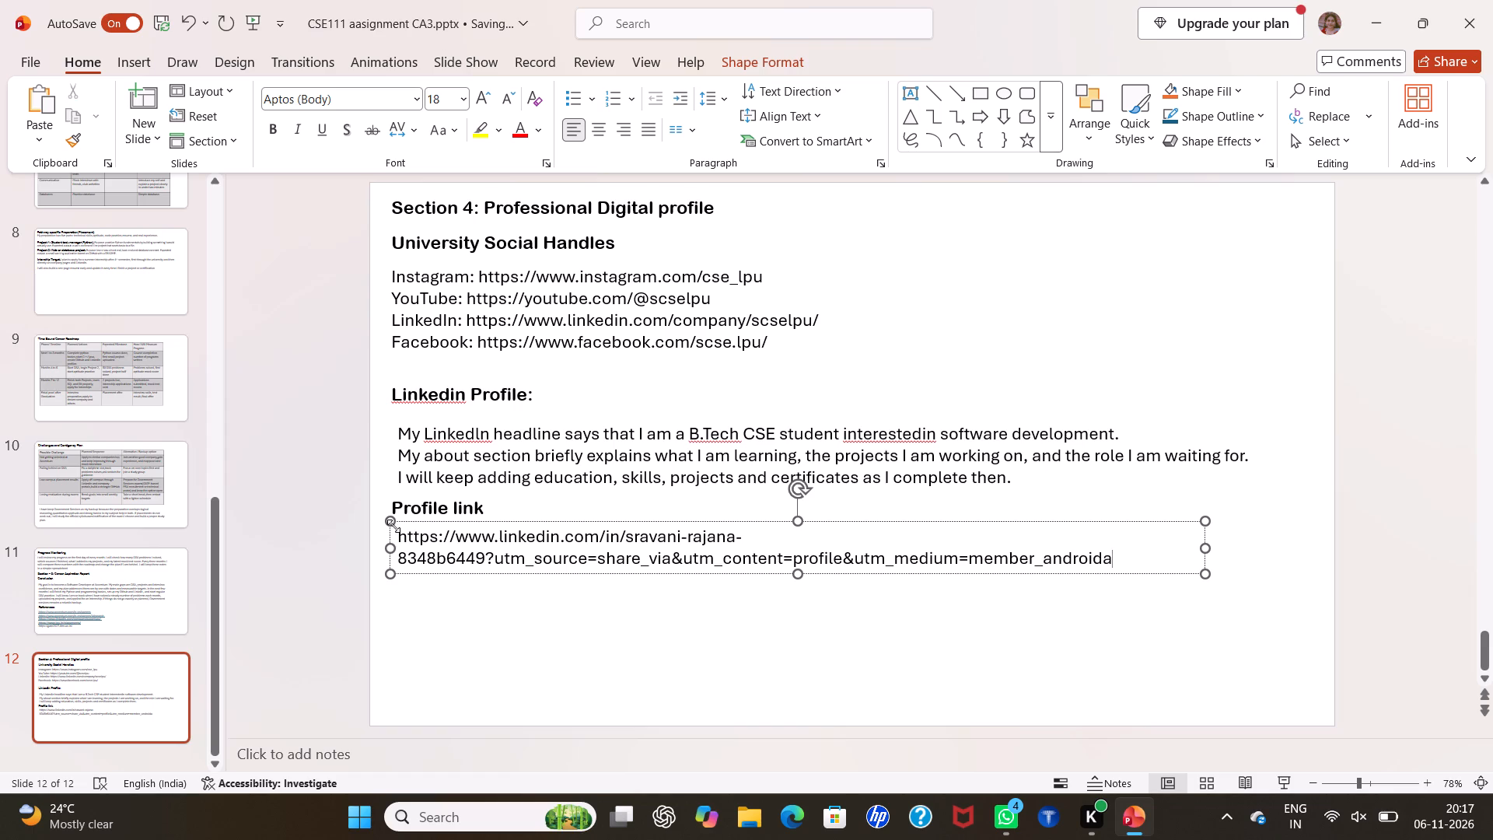
pyautogui.click(393, 538)
pyautogui.hotkey('ctrl', 'a')
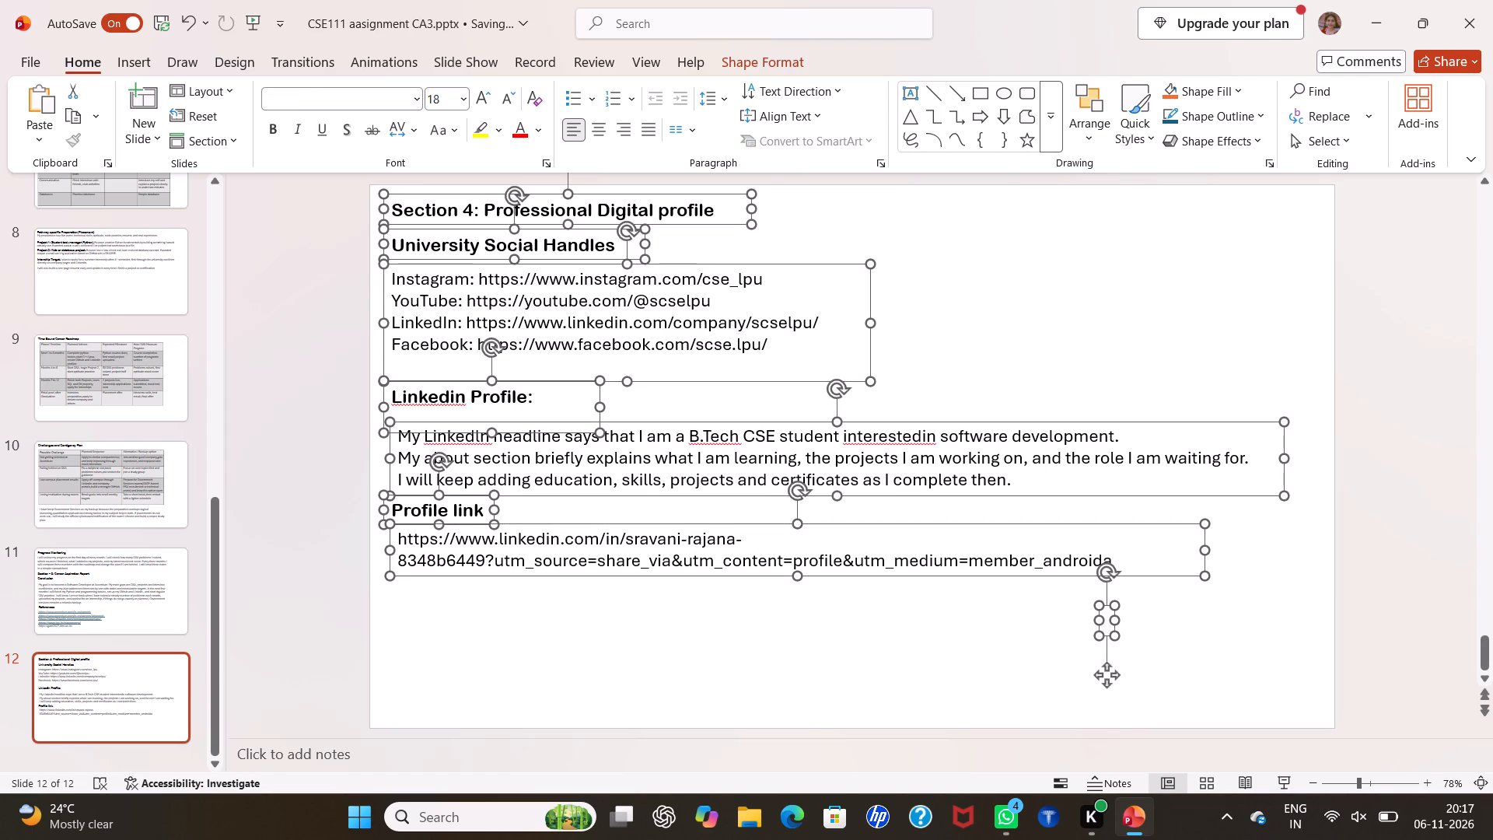
pyautogui.click(409, 543)
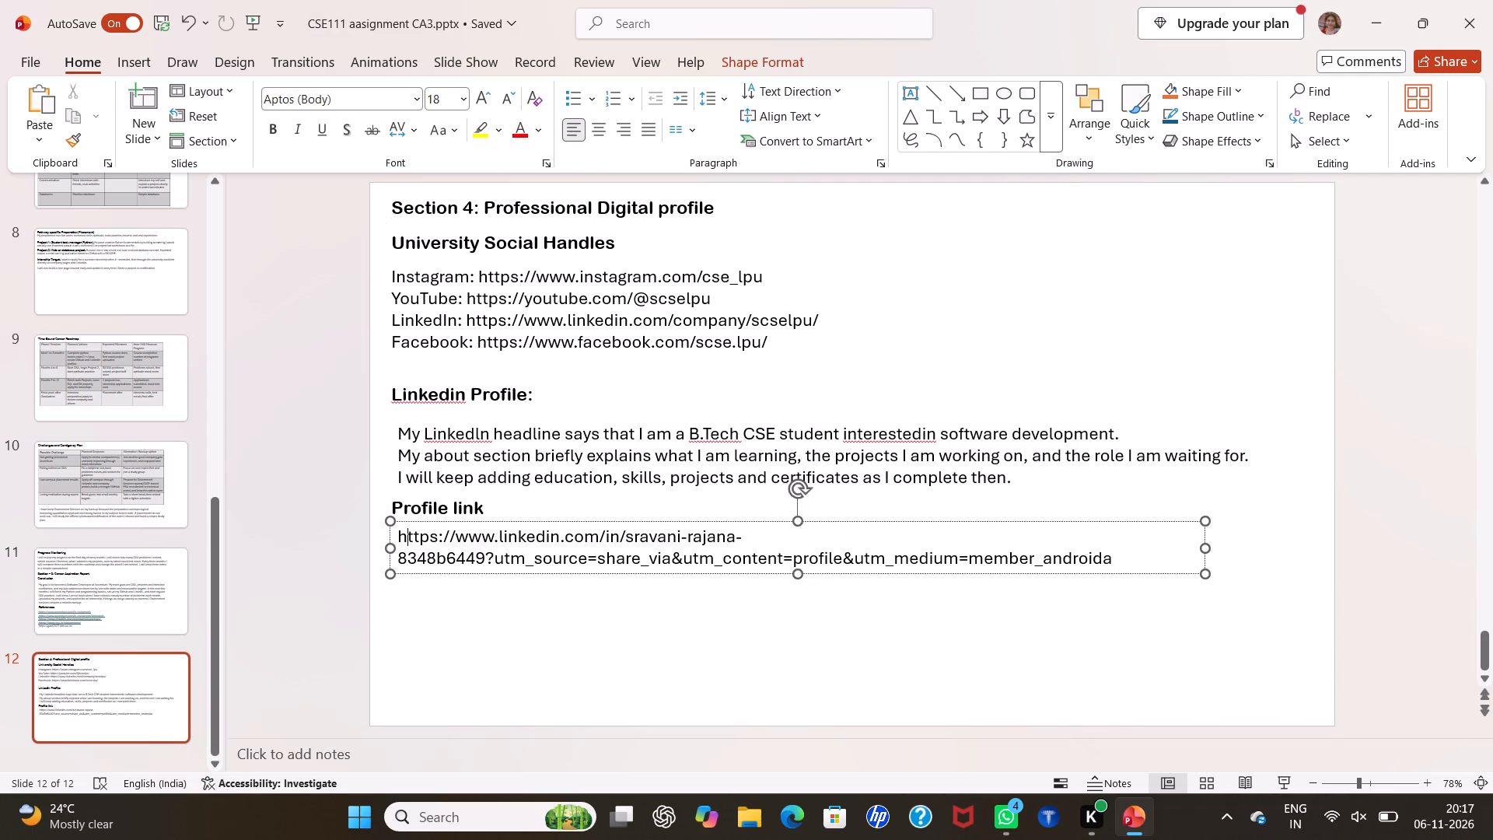
pyautogui.hotkey('ctrl', 'a')
pyautogui.hotkey('ctrl', 'c')
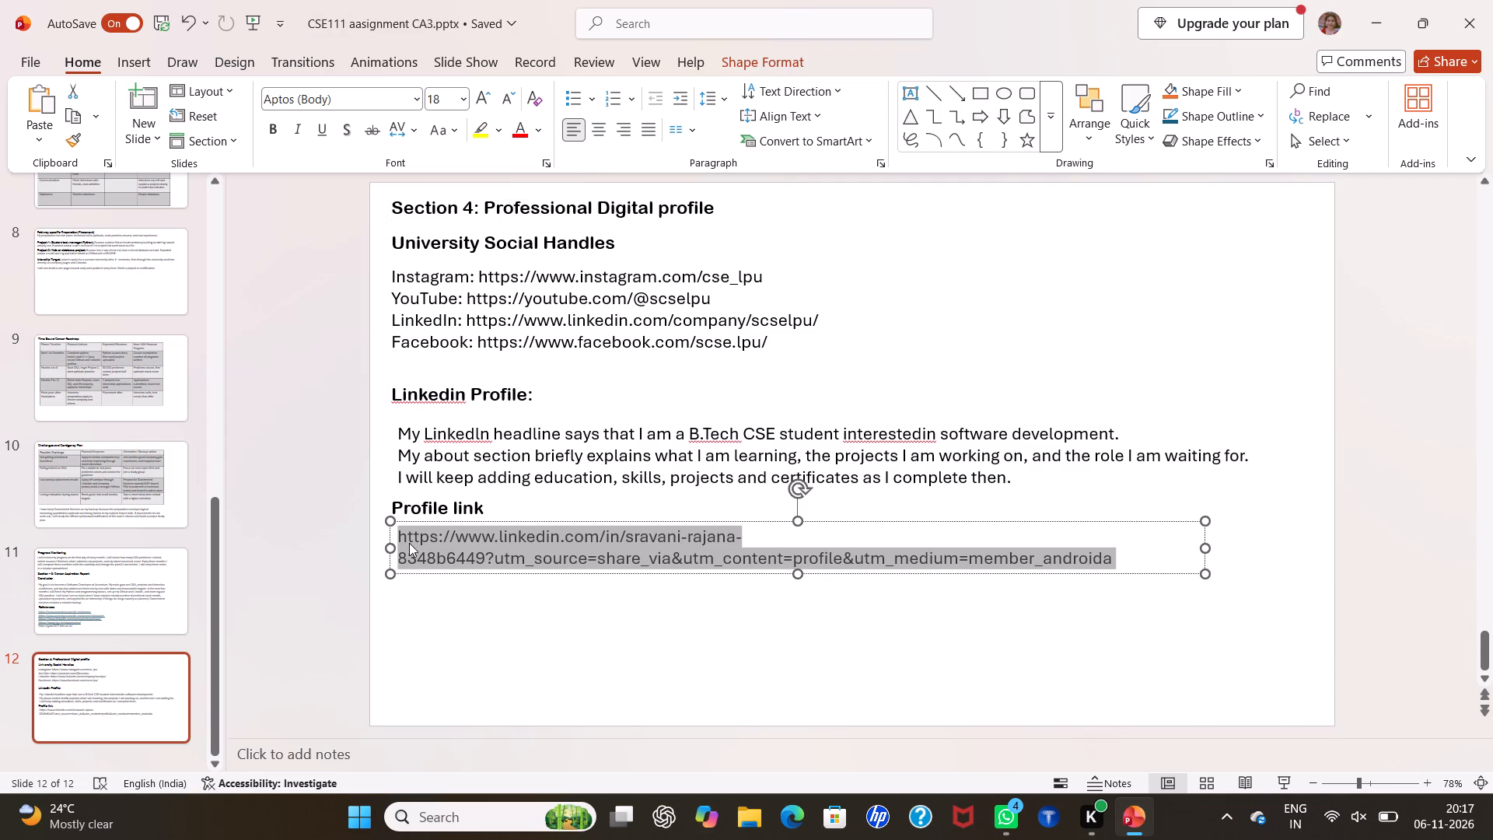
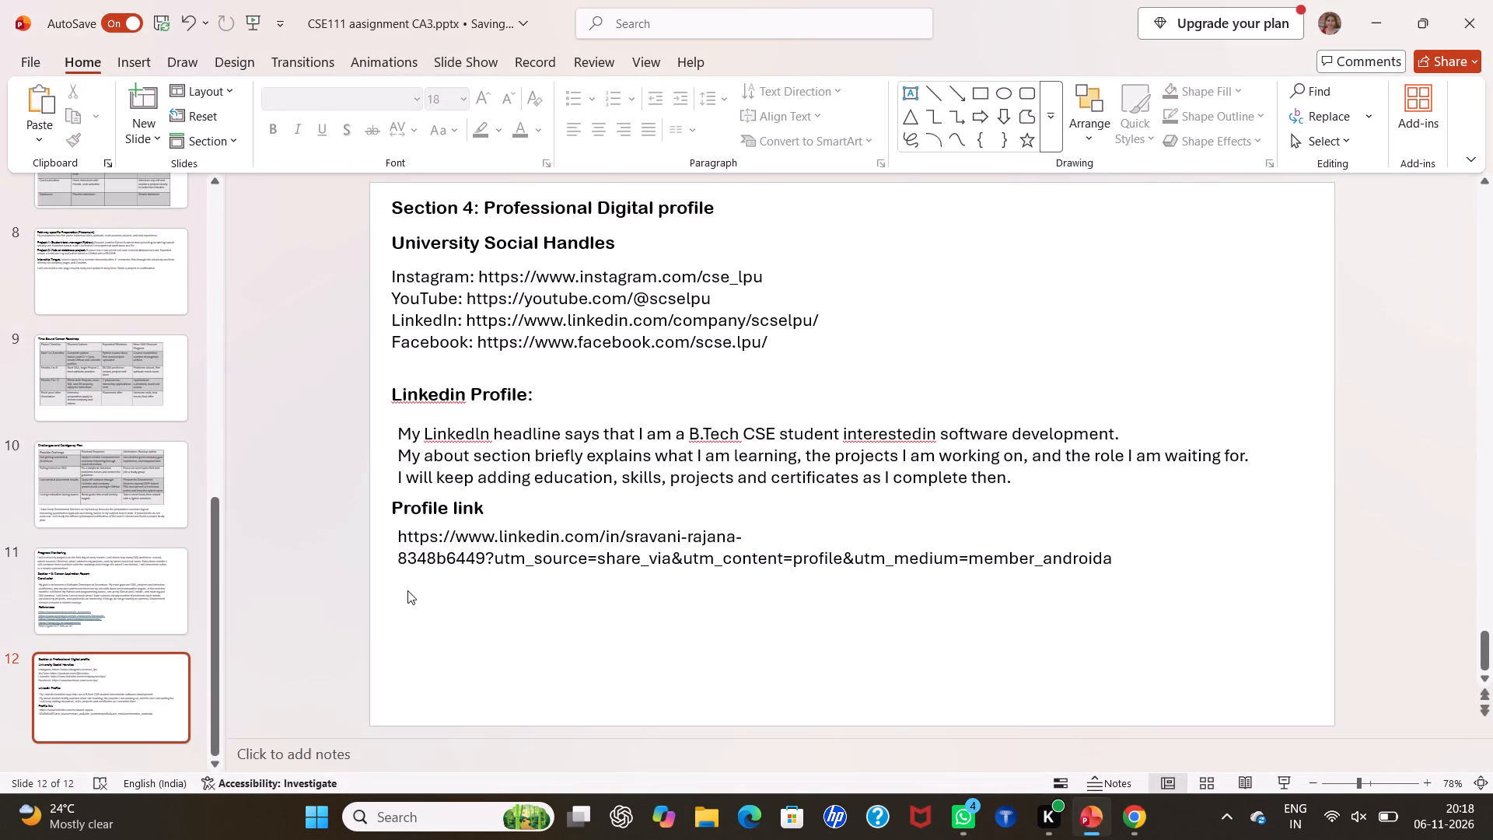
pyautogui.hotkey('ctrl', 'v')
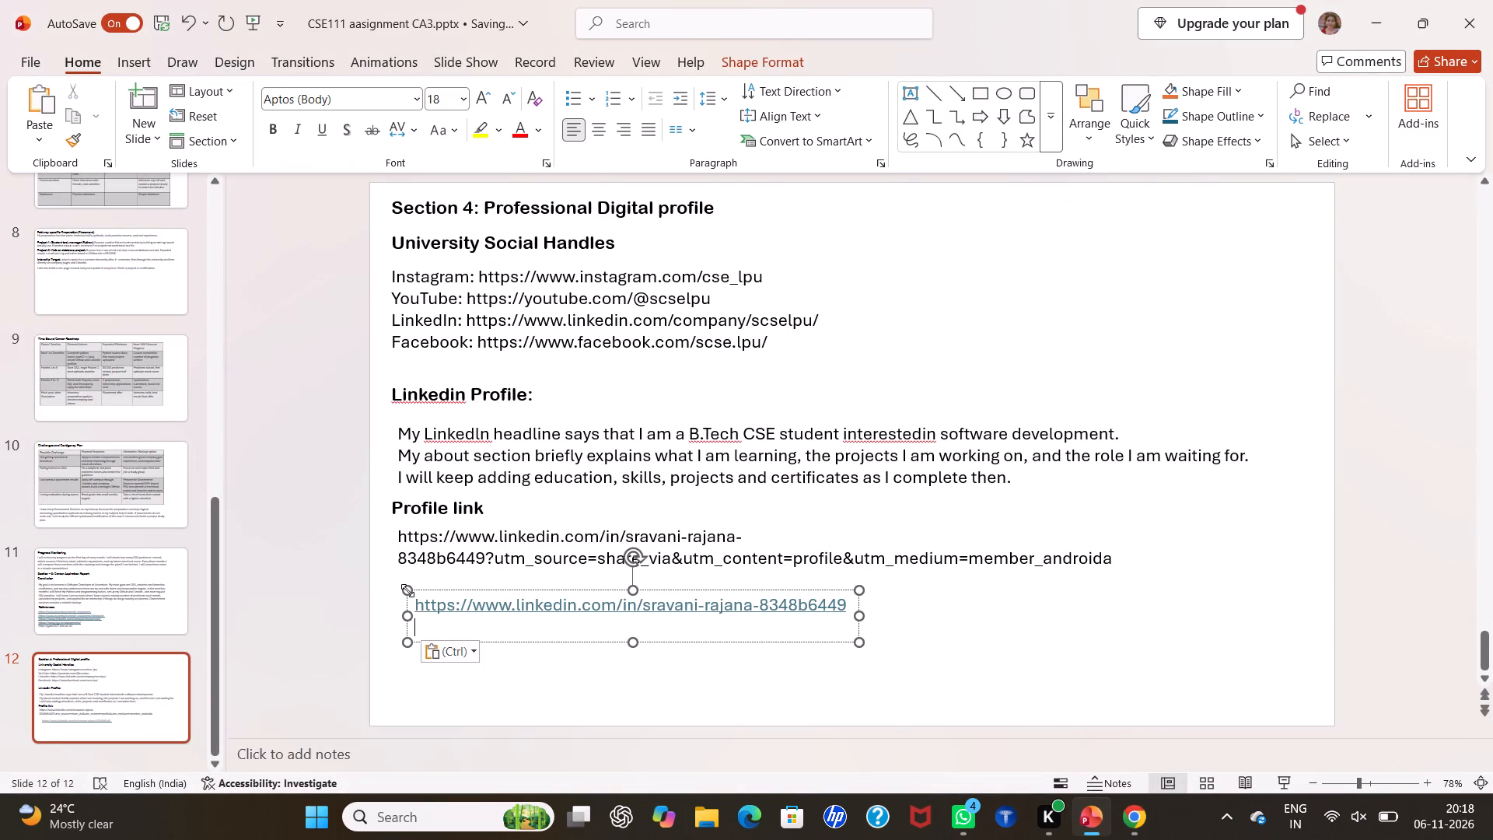
pyautogui.moveTo(408, 585); pyautogui.dragTo(392, 575)
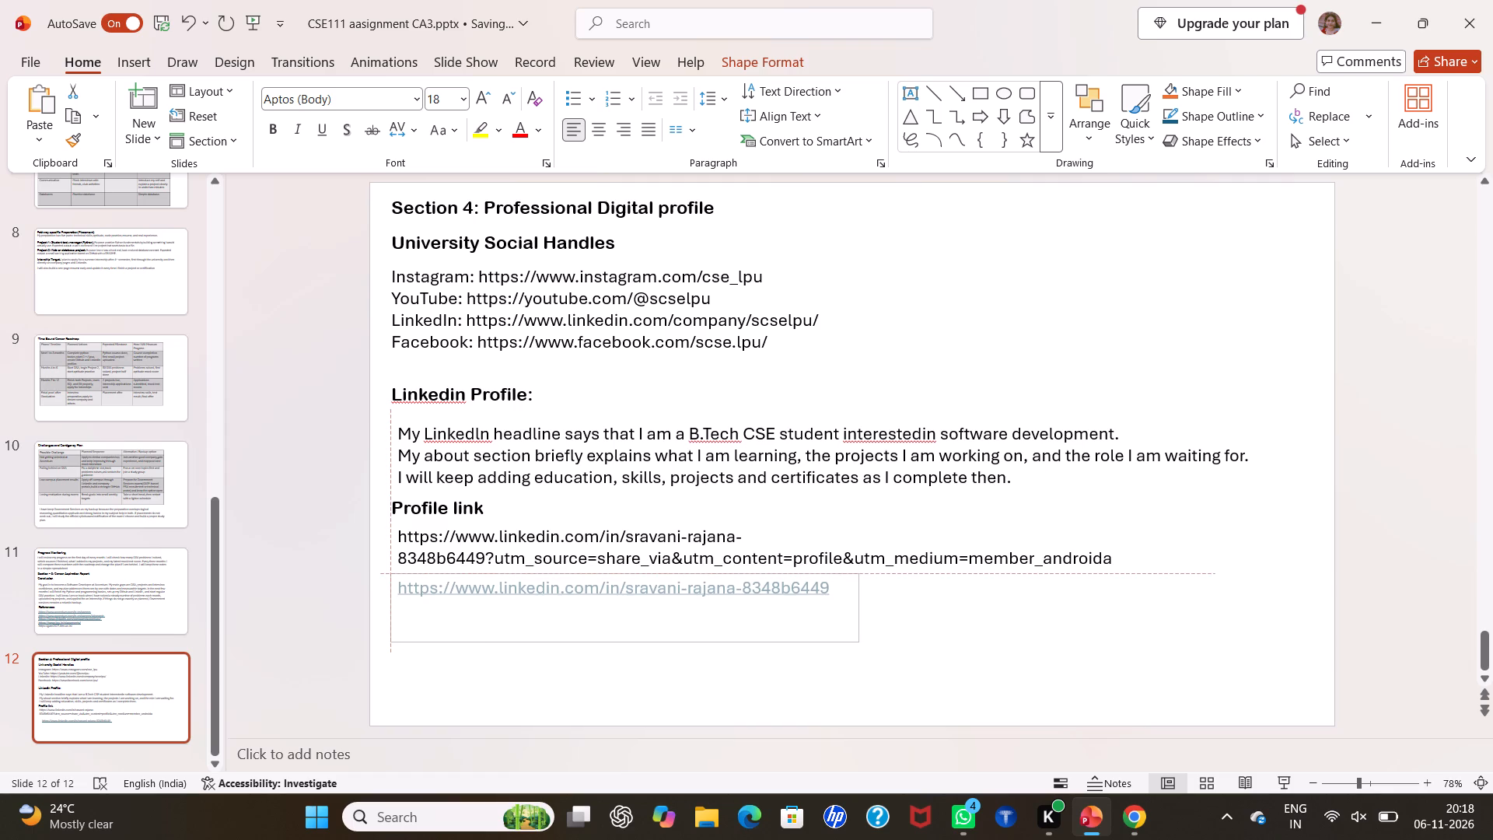
pyautogui.click(481, 643)
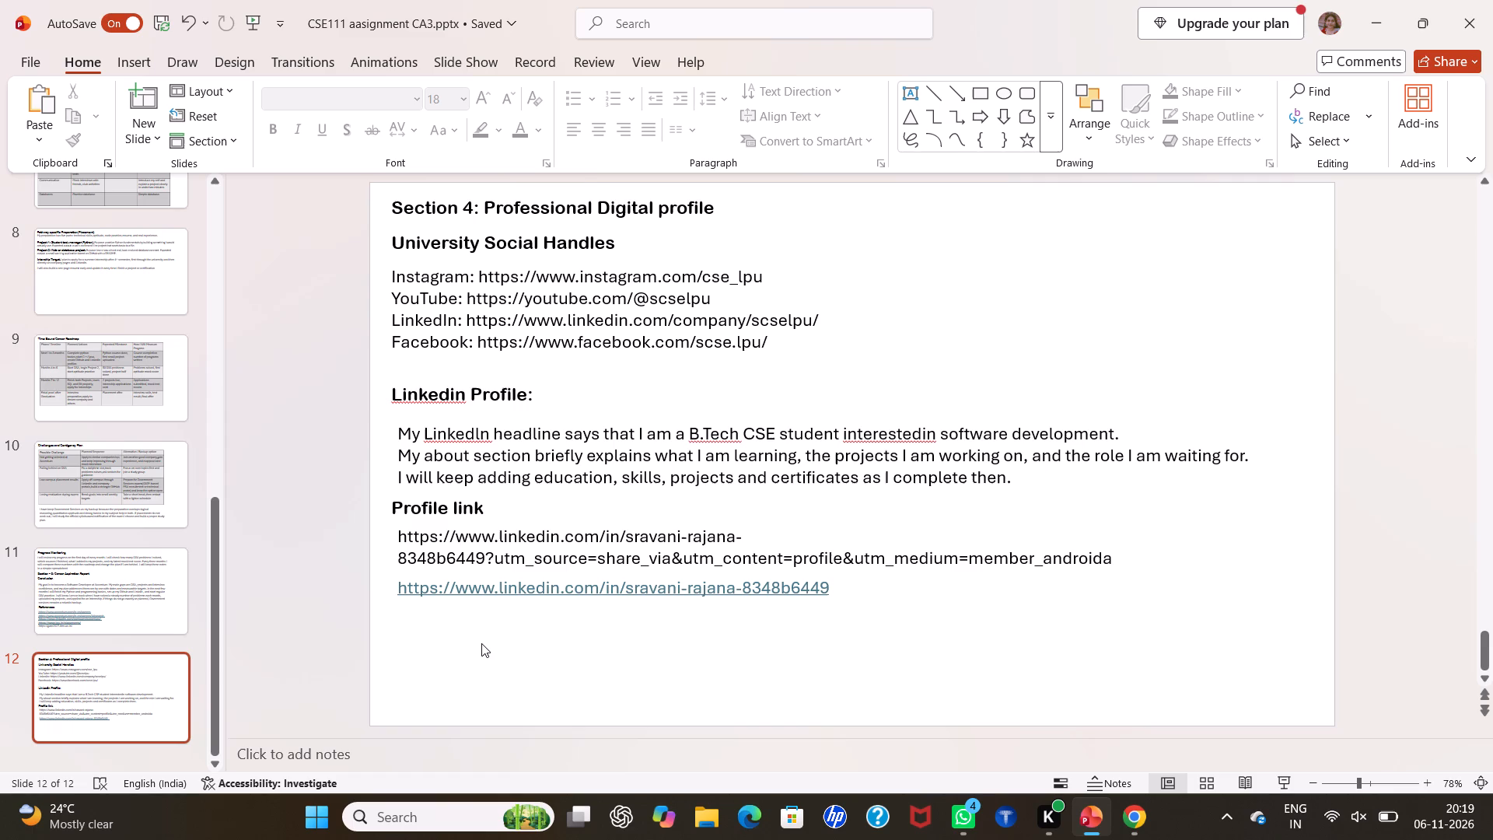
pyautogui.click(481, 643)
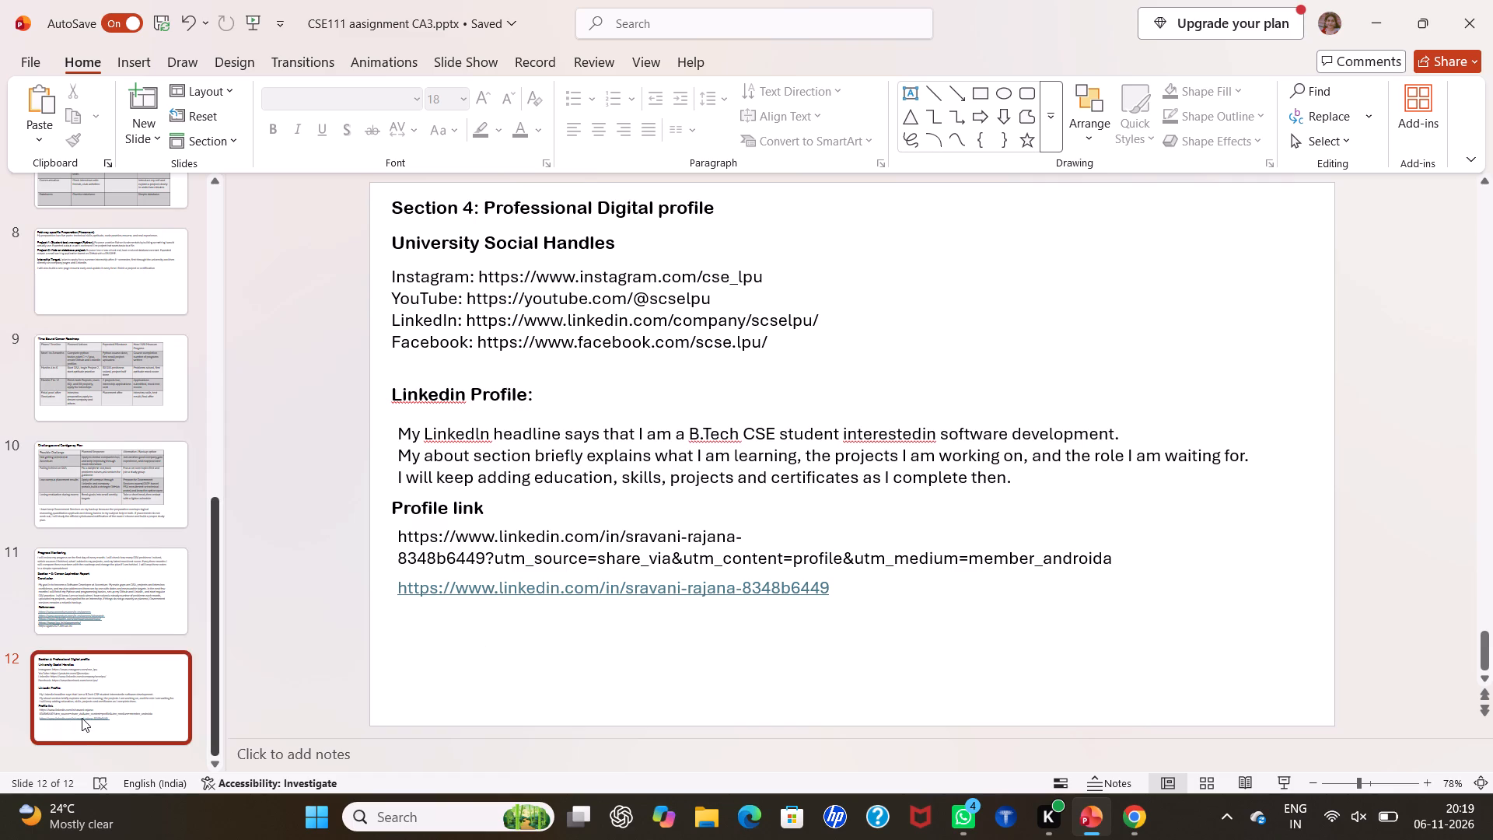
# Save the presentation.
pyautogui.hotkey('ctrl', 's')
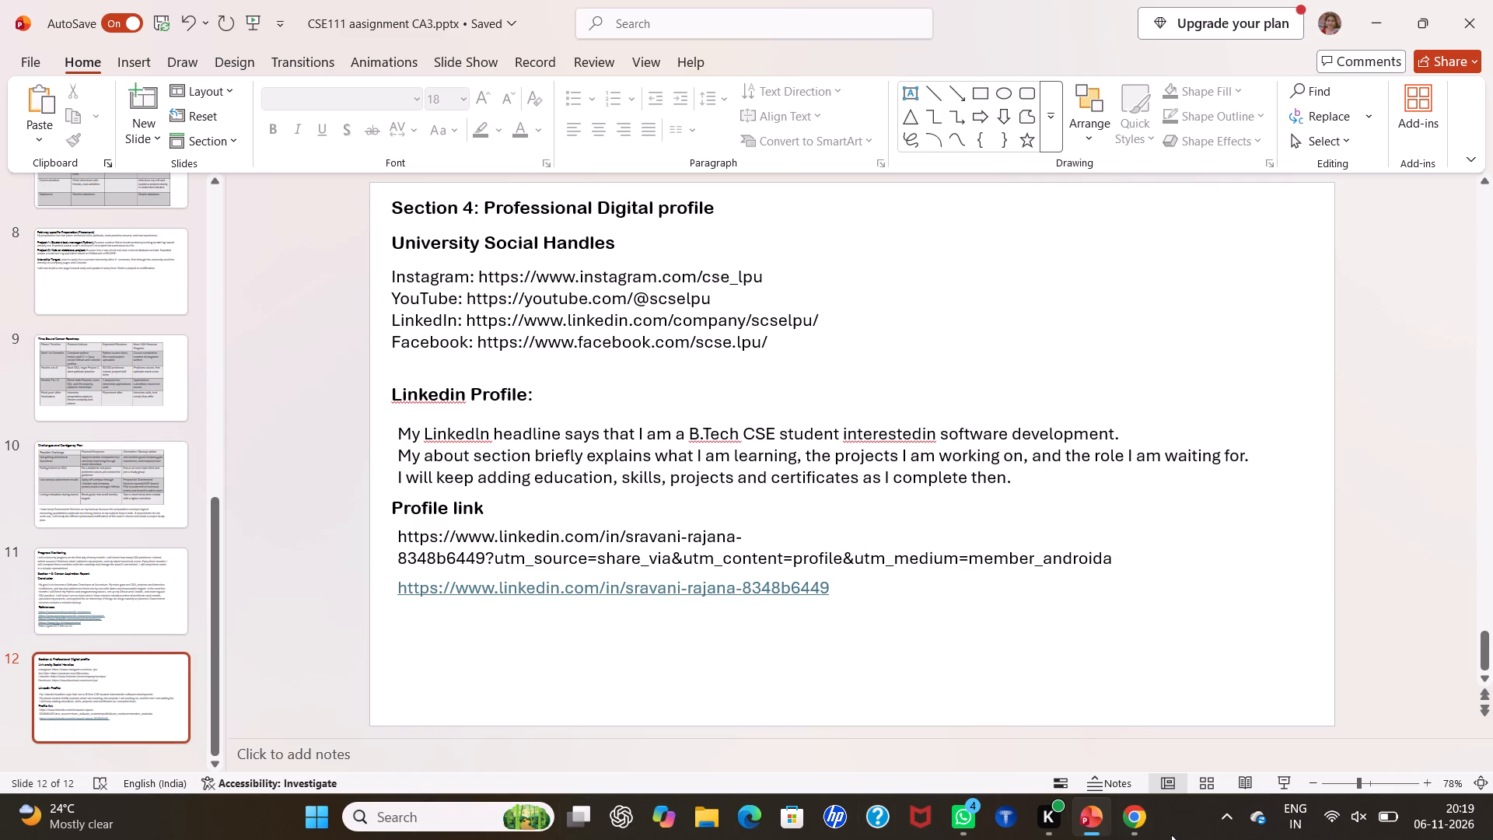
# Switch from the presentation to Chrome to reach the CSE111 pending assignment on the UMS student dashboard.
pyautogui.click(1135, 818)
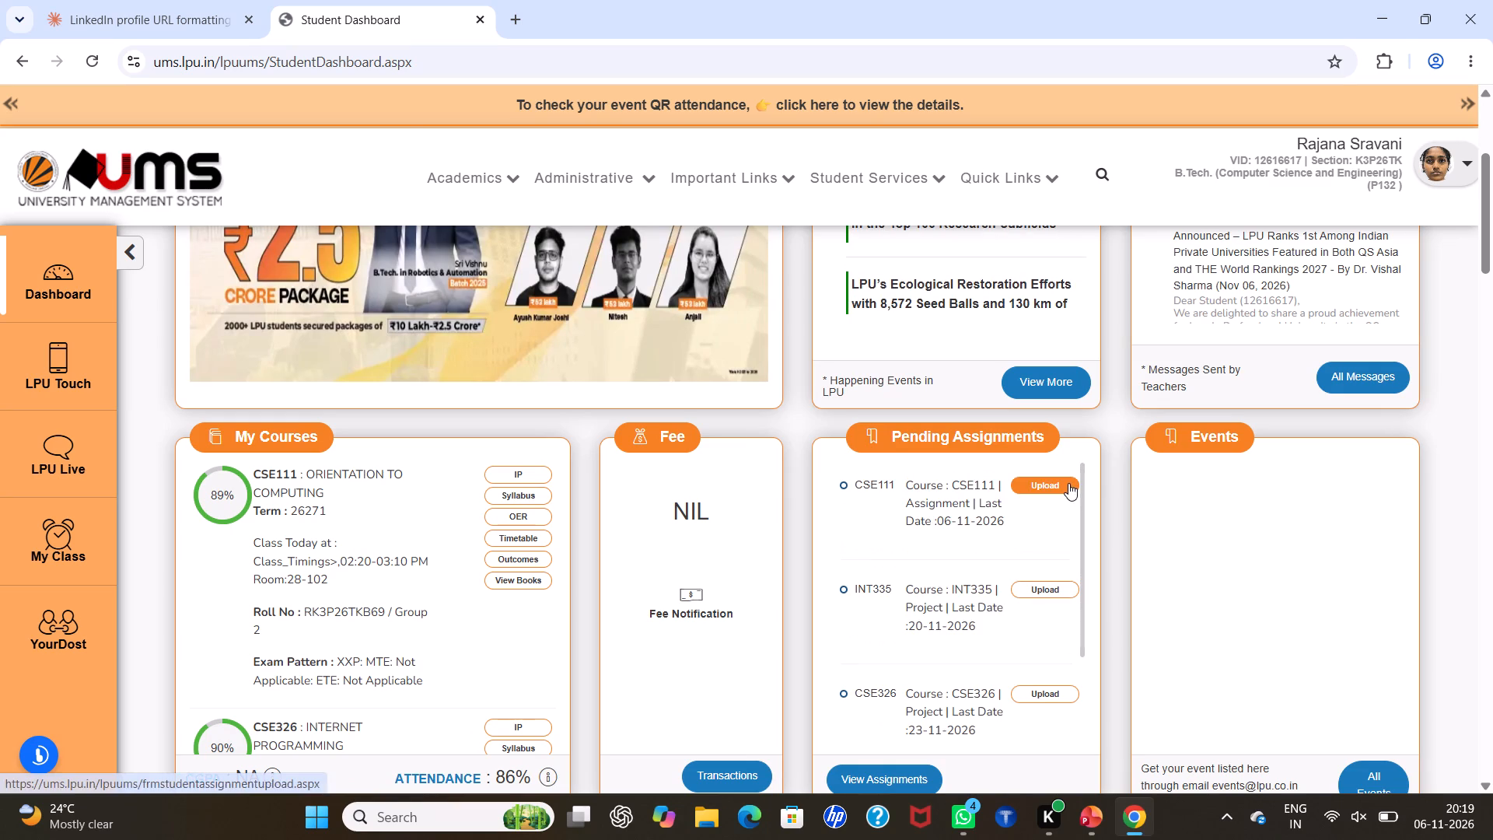
pyautogui.click(1068, 483)
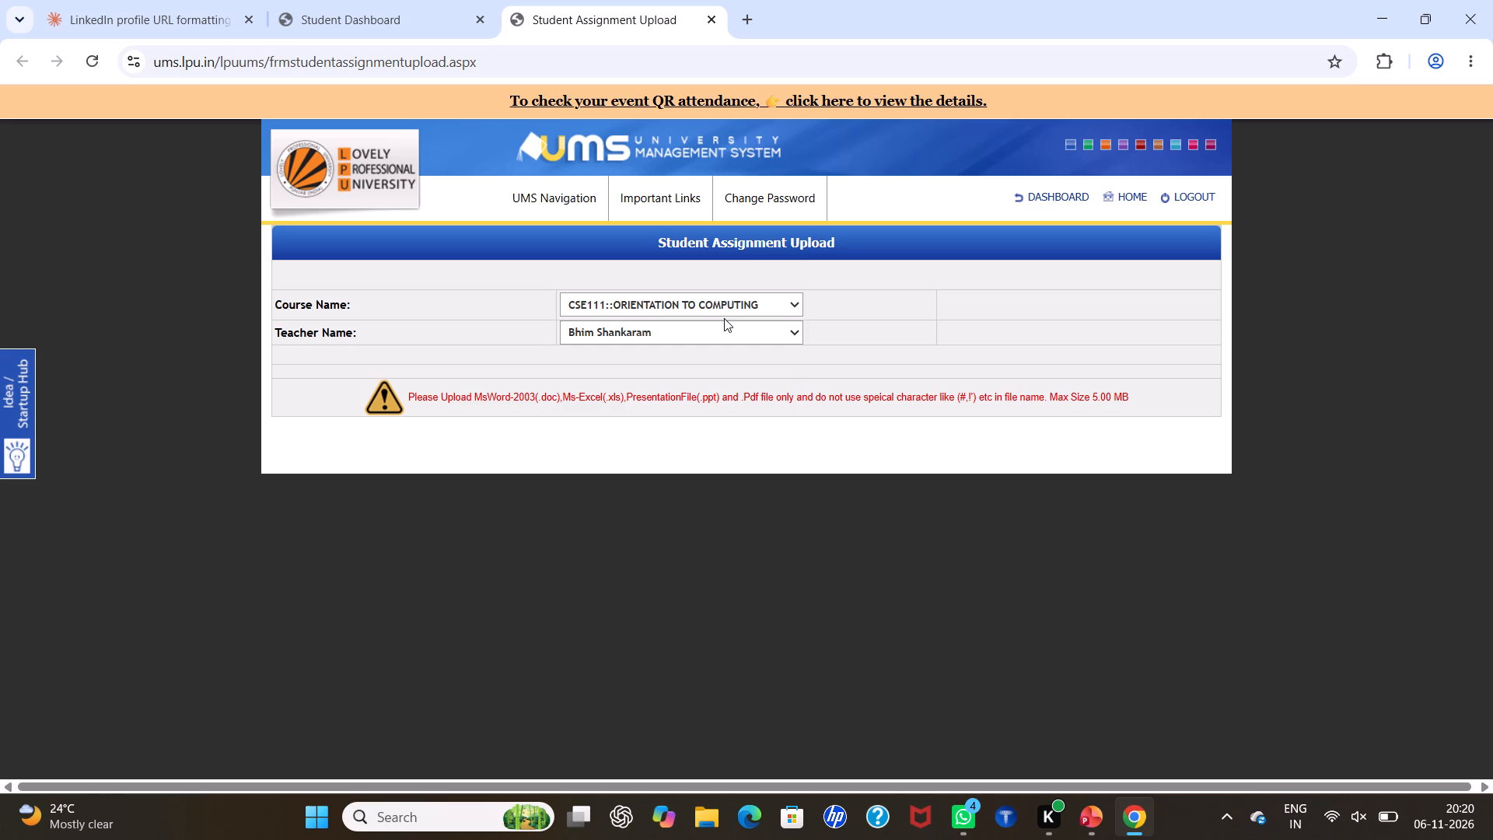
pyautogui.scroll(-2, 724, 318)
pyautogui.scroll(3, 724, 318)
pyautogui.click(794, 334)
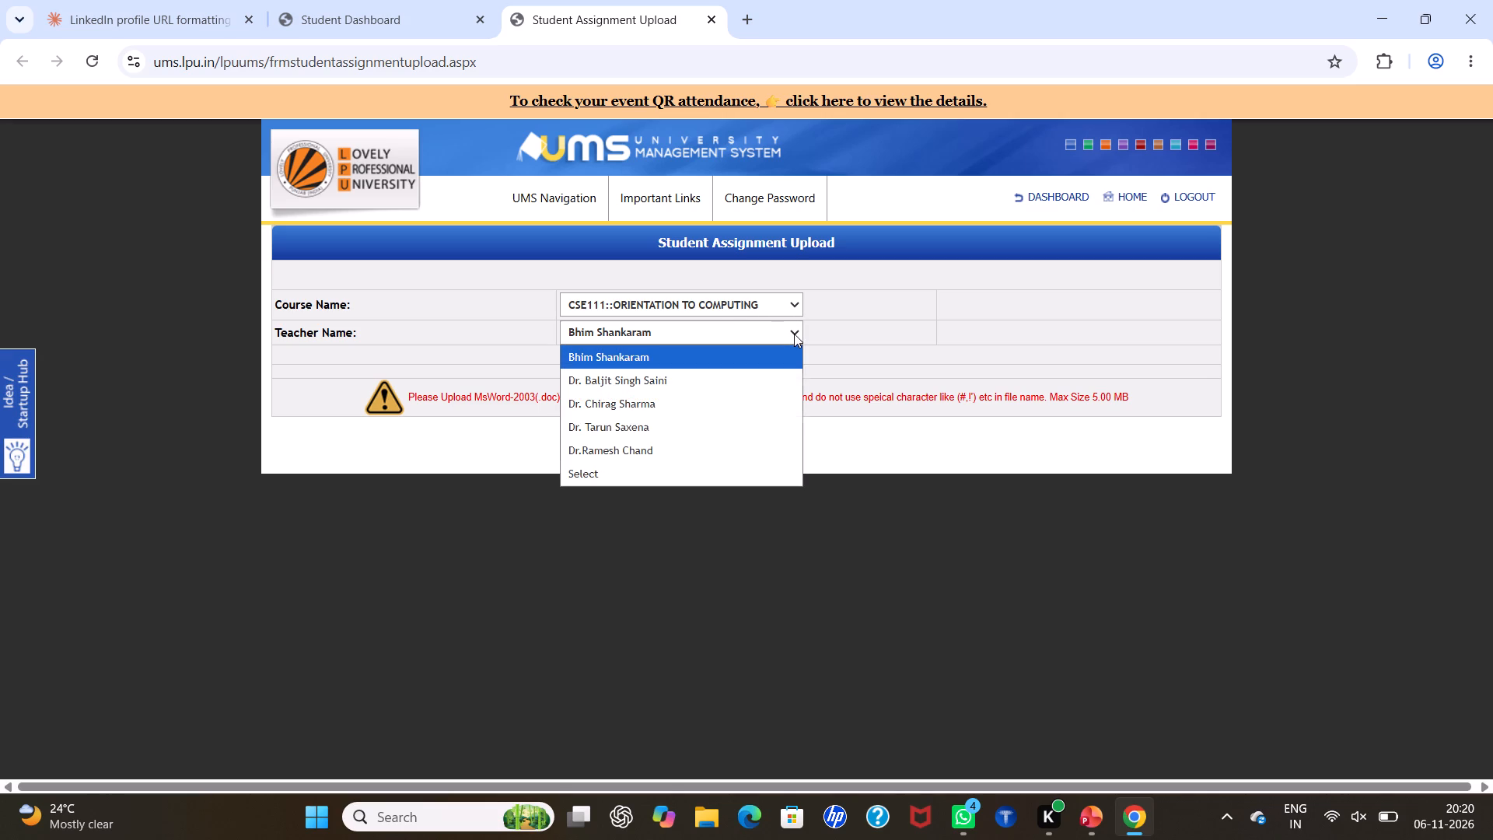
pyautogui.click(749, 373)
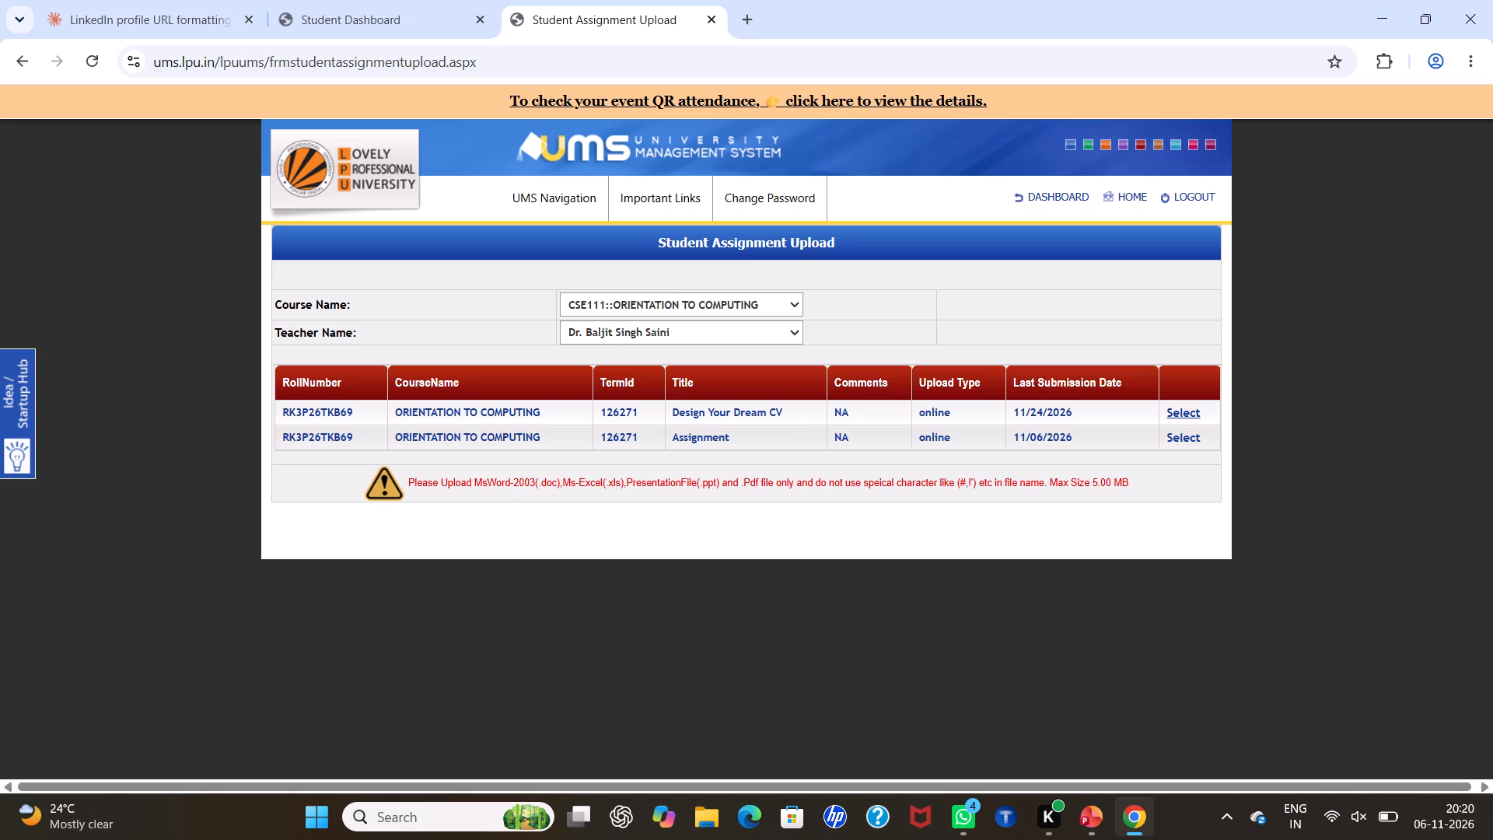
pyautogui.scroll(-1, 835, 432)
pyautogui.click(1180, 435)
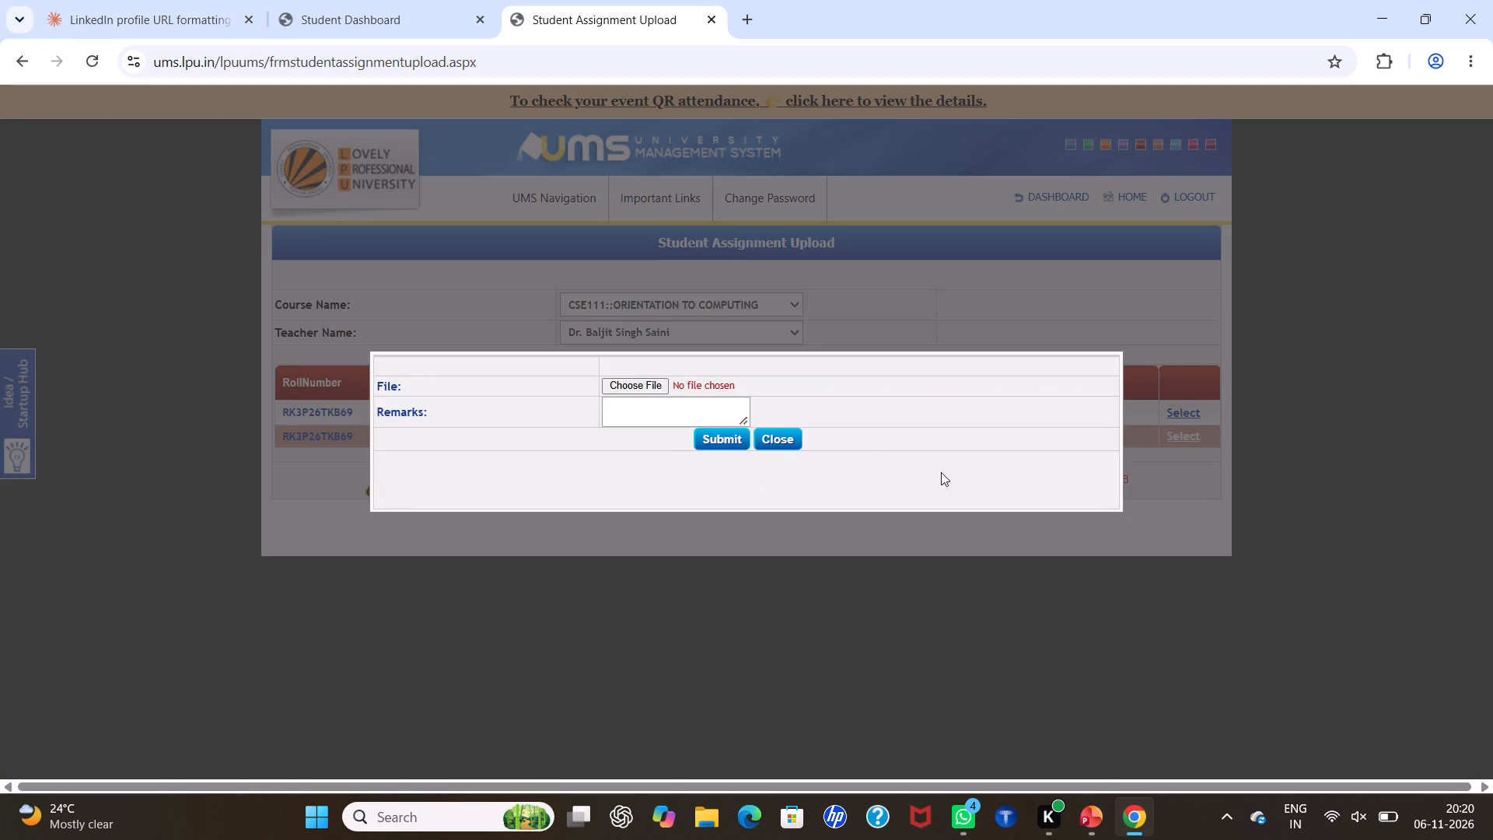
# Browse the Downloads folder for the CSE111 presentation file to attach to the submission.
pyautogui.click(650, 389)
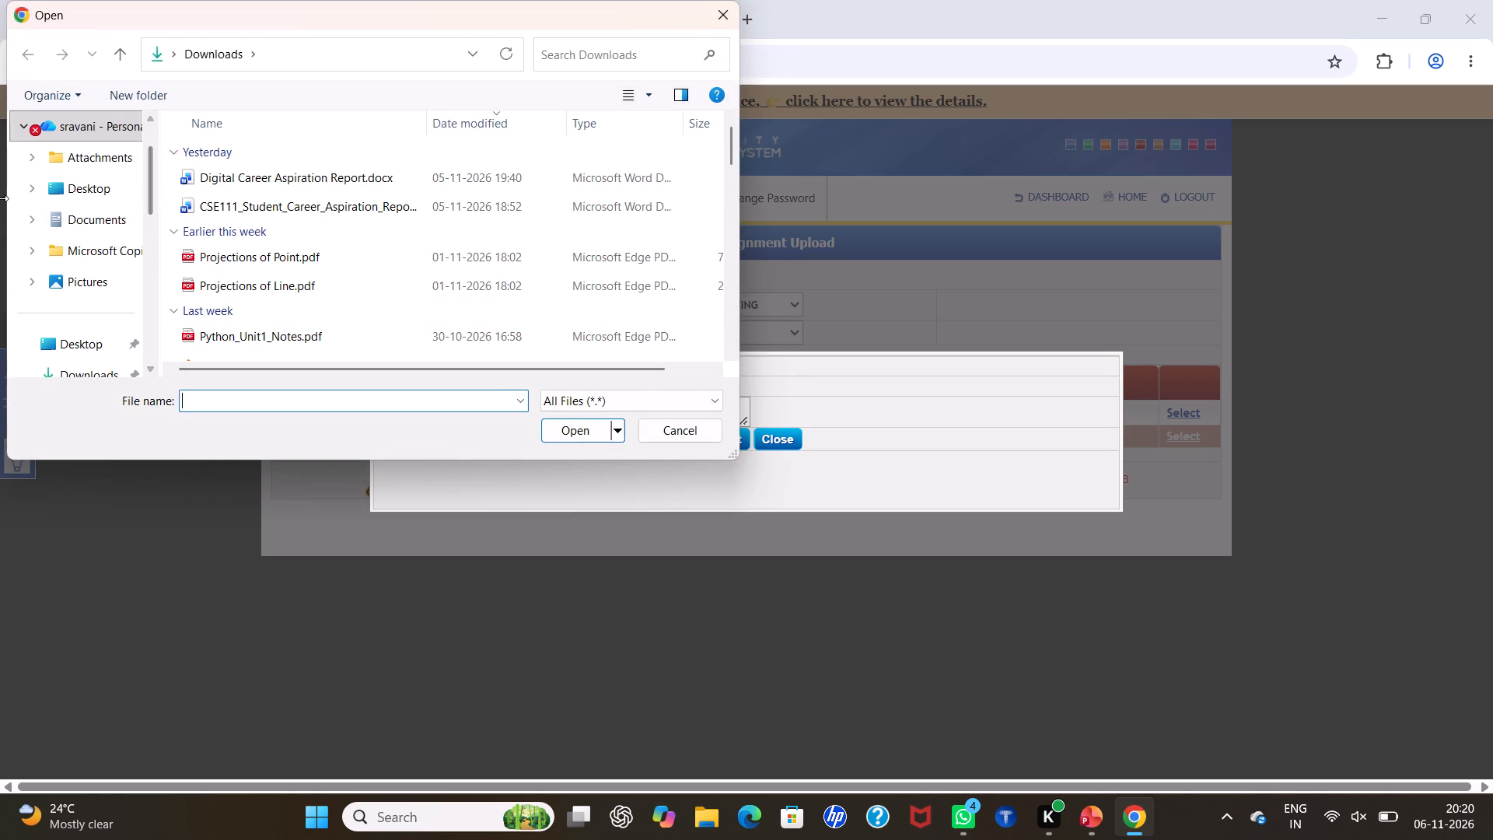
pyautogui.scroll(5, 59, 185)
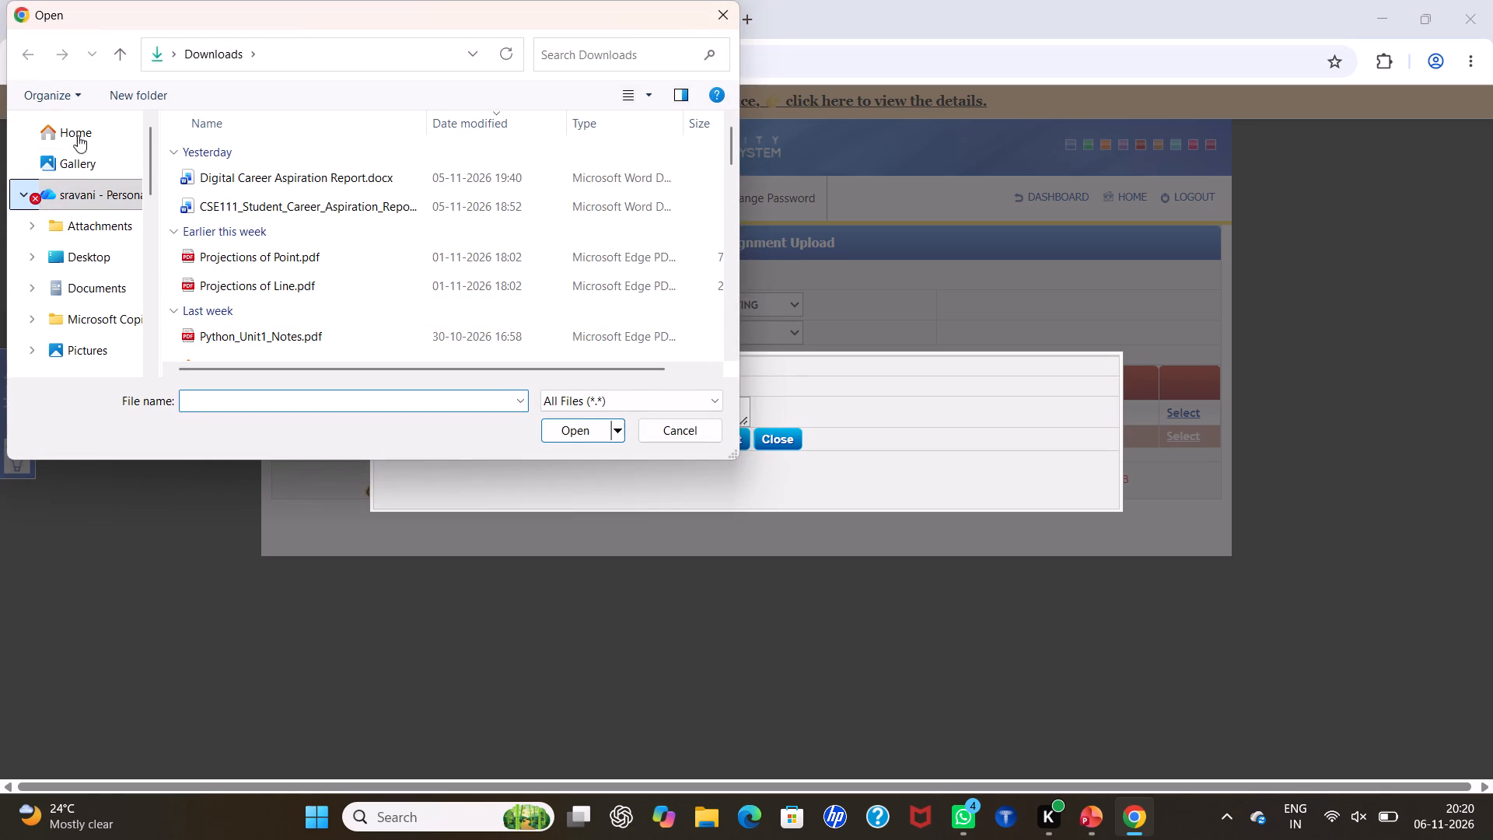
pyautogui.scroll(-1, 83, 345)
pyautogui.click(93, 338)
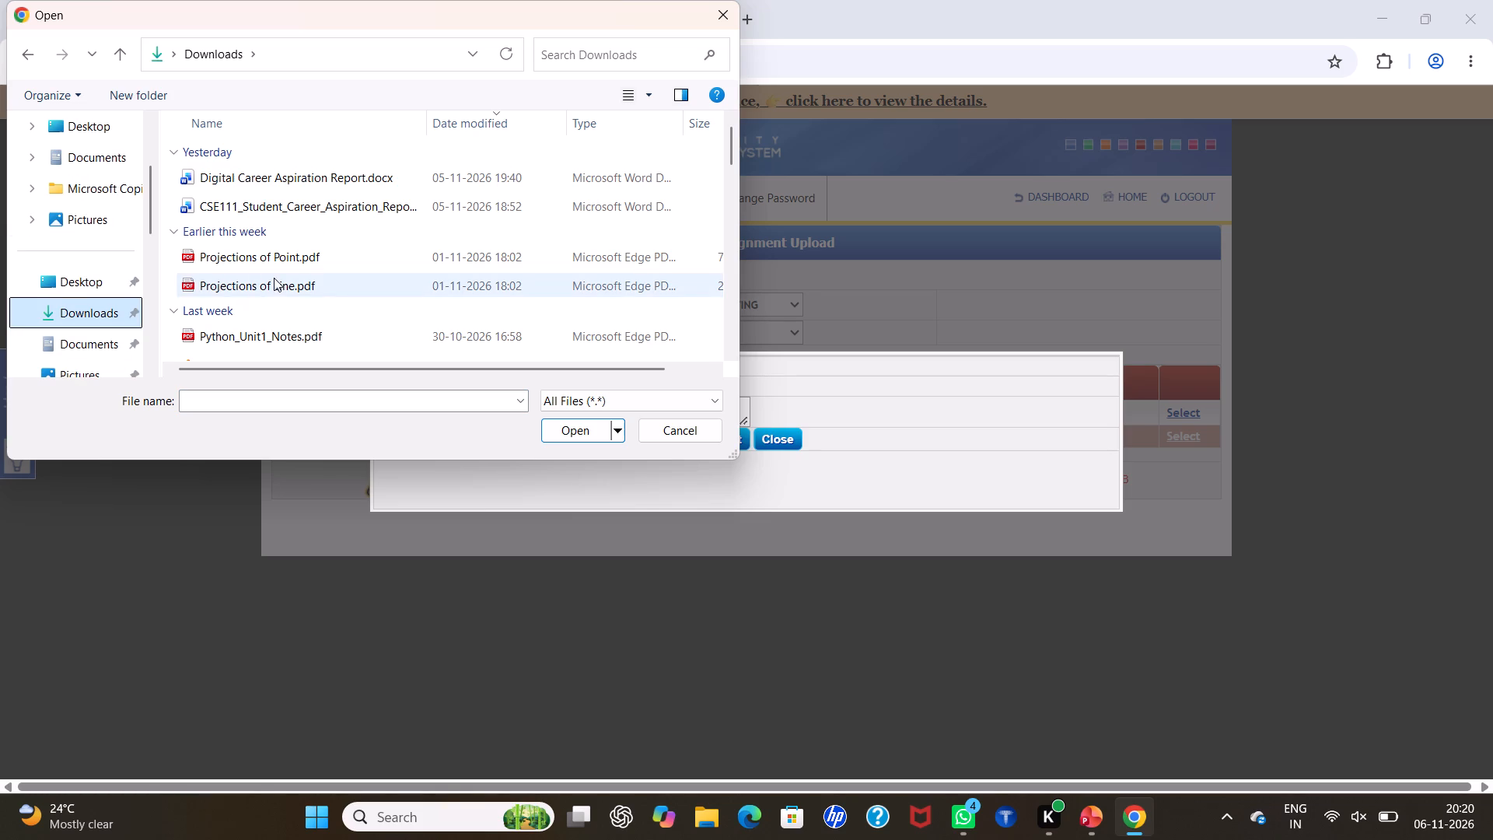
pyautogui.scroll(4, 252, 212)
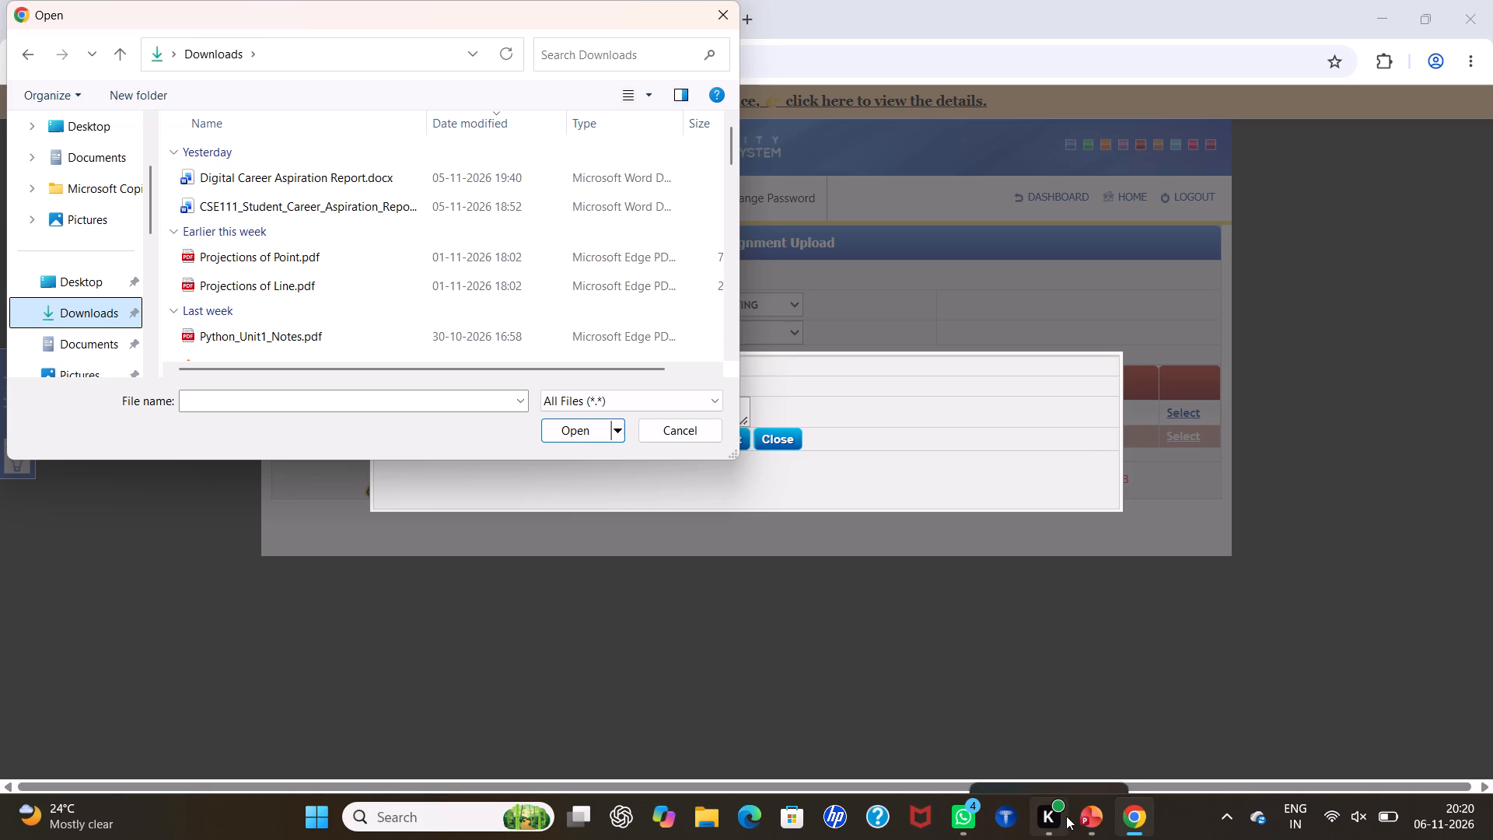
# Switch to PowerPoint and check the recent and shared file lists for the location of CSE111 aasignment CA3.pptx.
pyautogui.click(1099, 813)
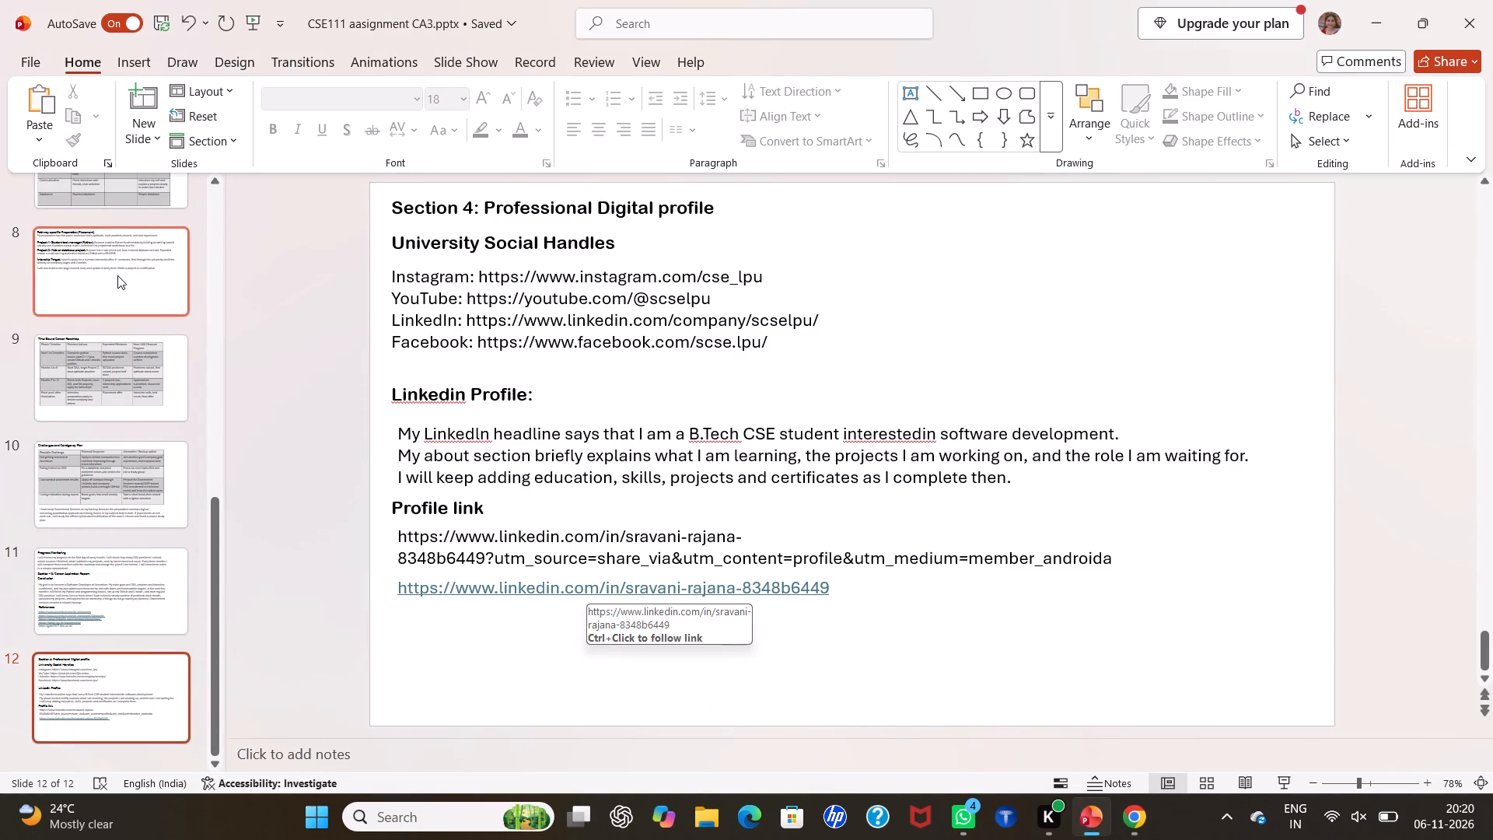
pyautogui.click(27, 59)
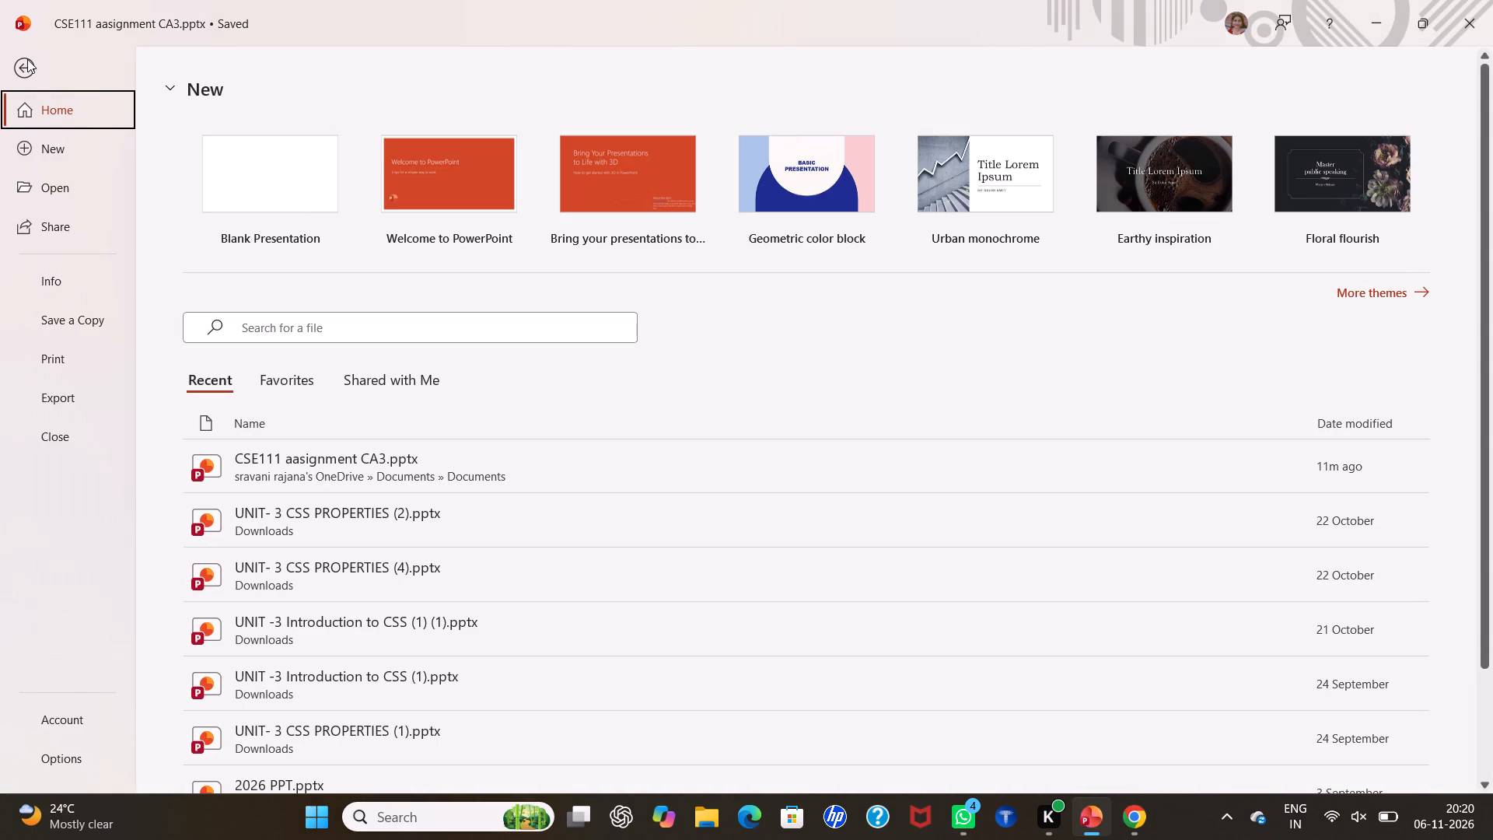
pyautogui.click(264, 457)
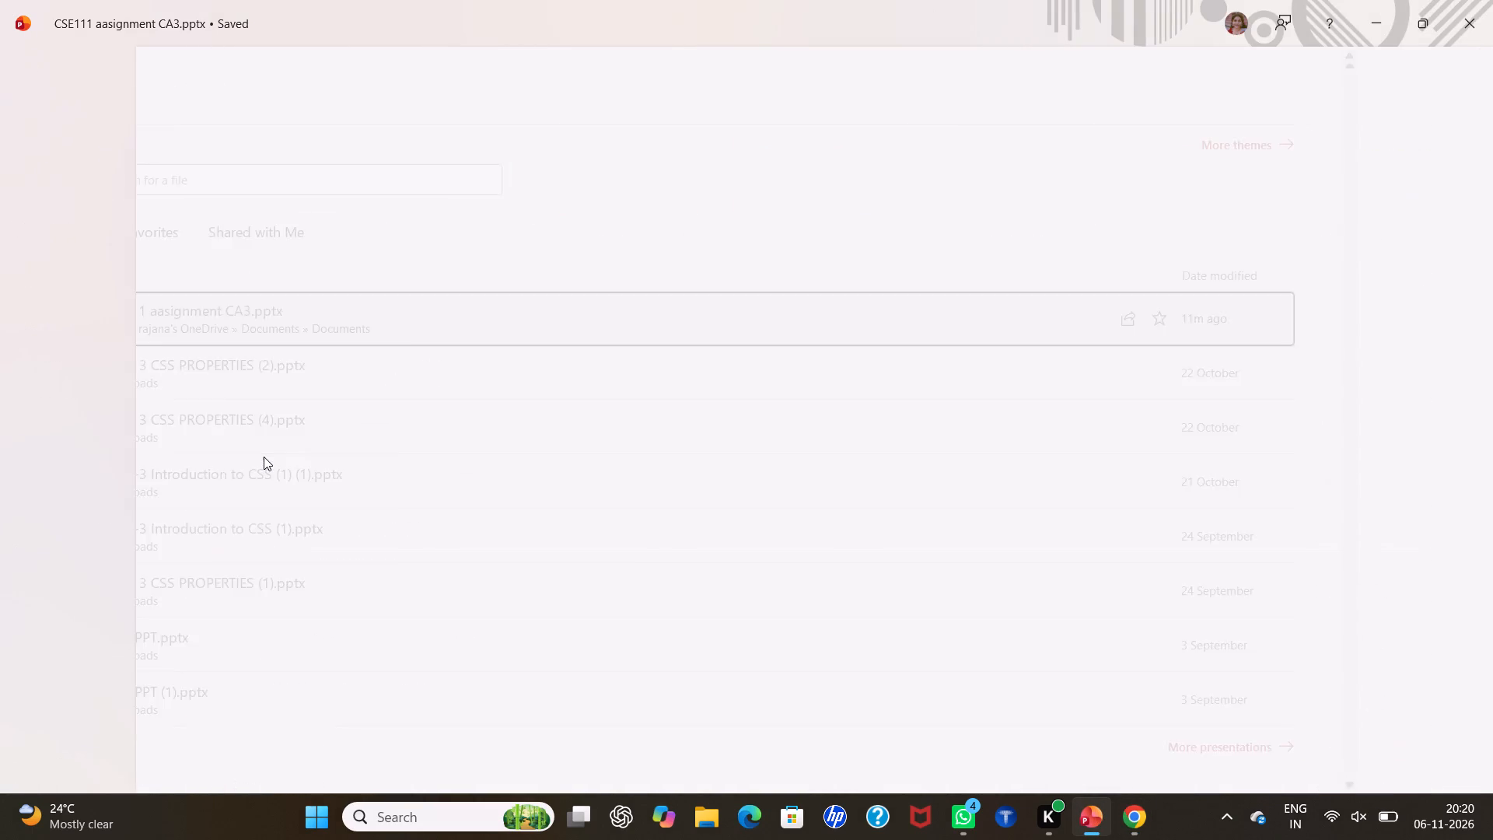
pyautogui.click(29, 58)
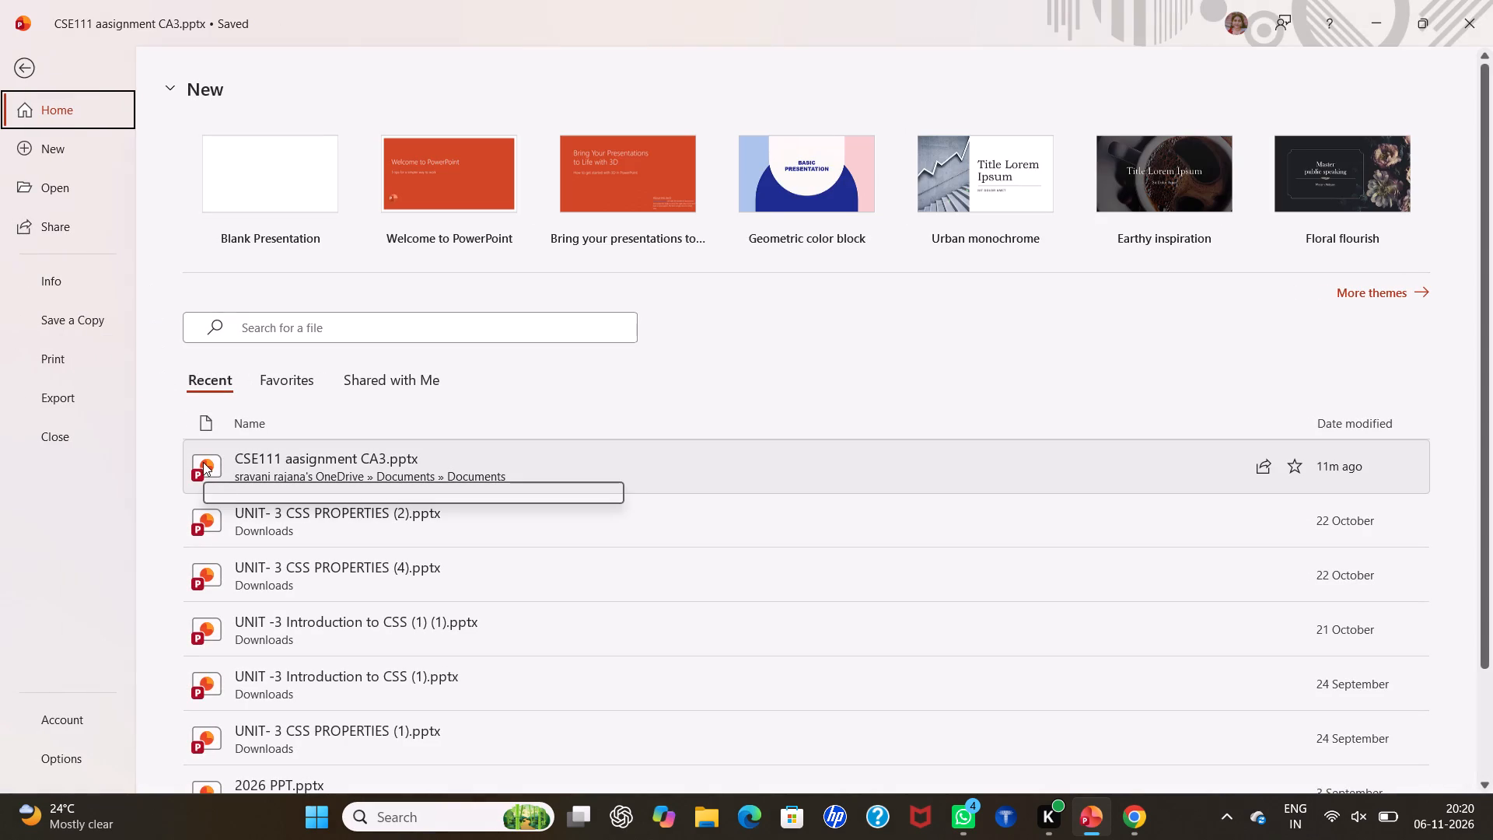
pyautogui.click(380, 385)
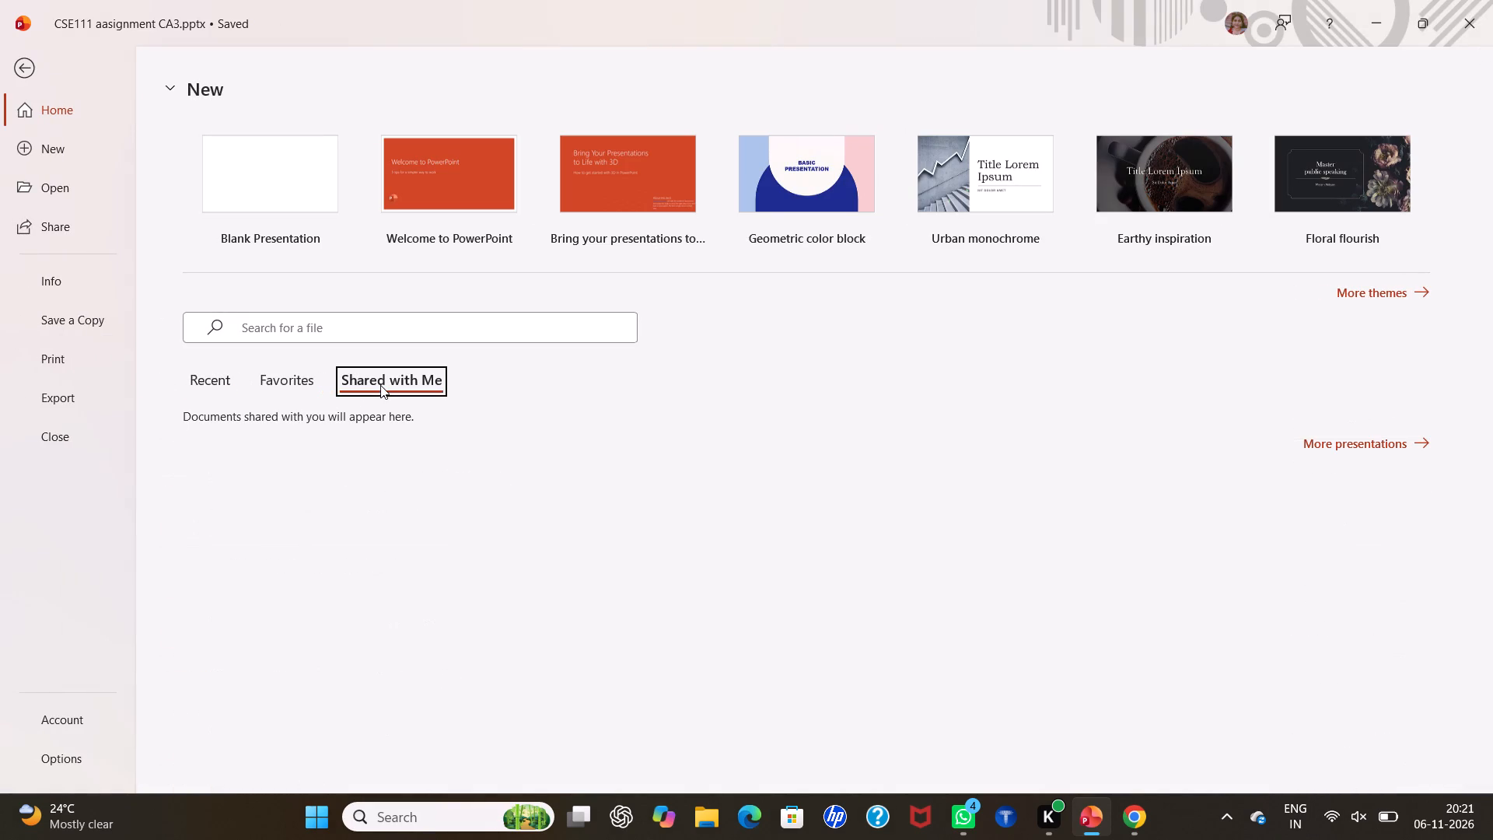
pyautogui.click(224, 380)
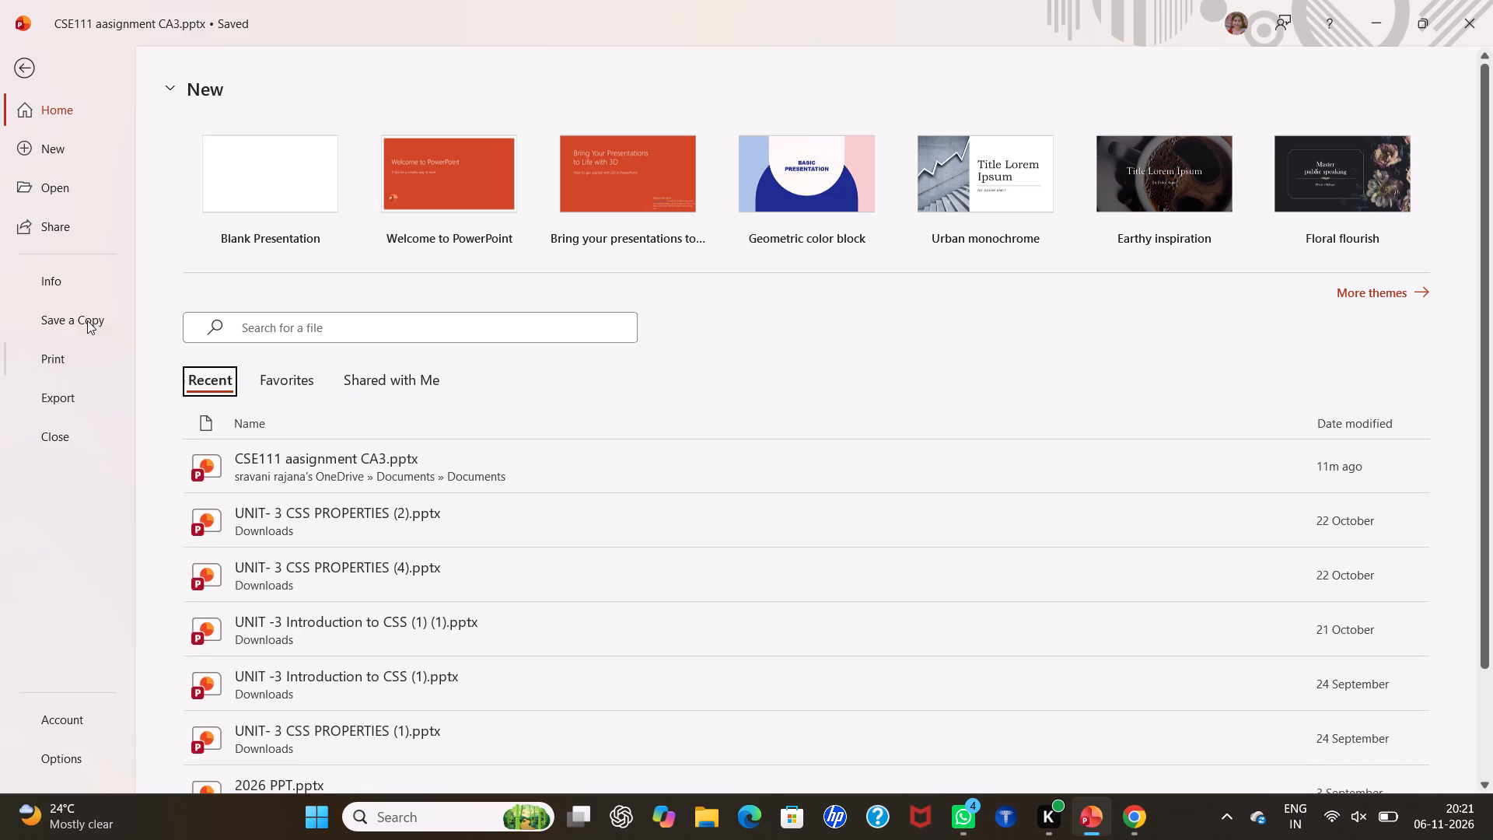
# Save a copy of the presentation as CSE111 aasignment CA3.pptx in the OneDrive Documents folder, replacing the existing file.
pyautogui.click(59, 392)
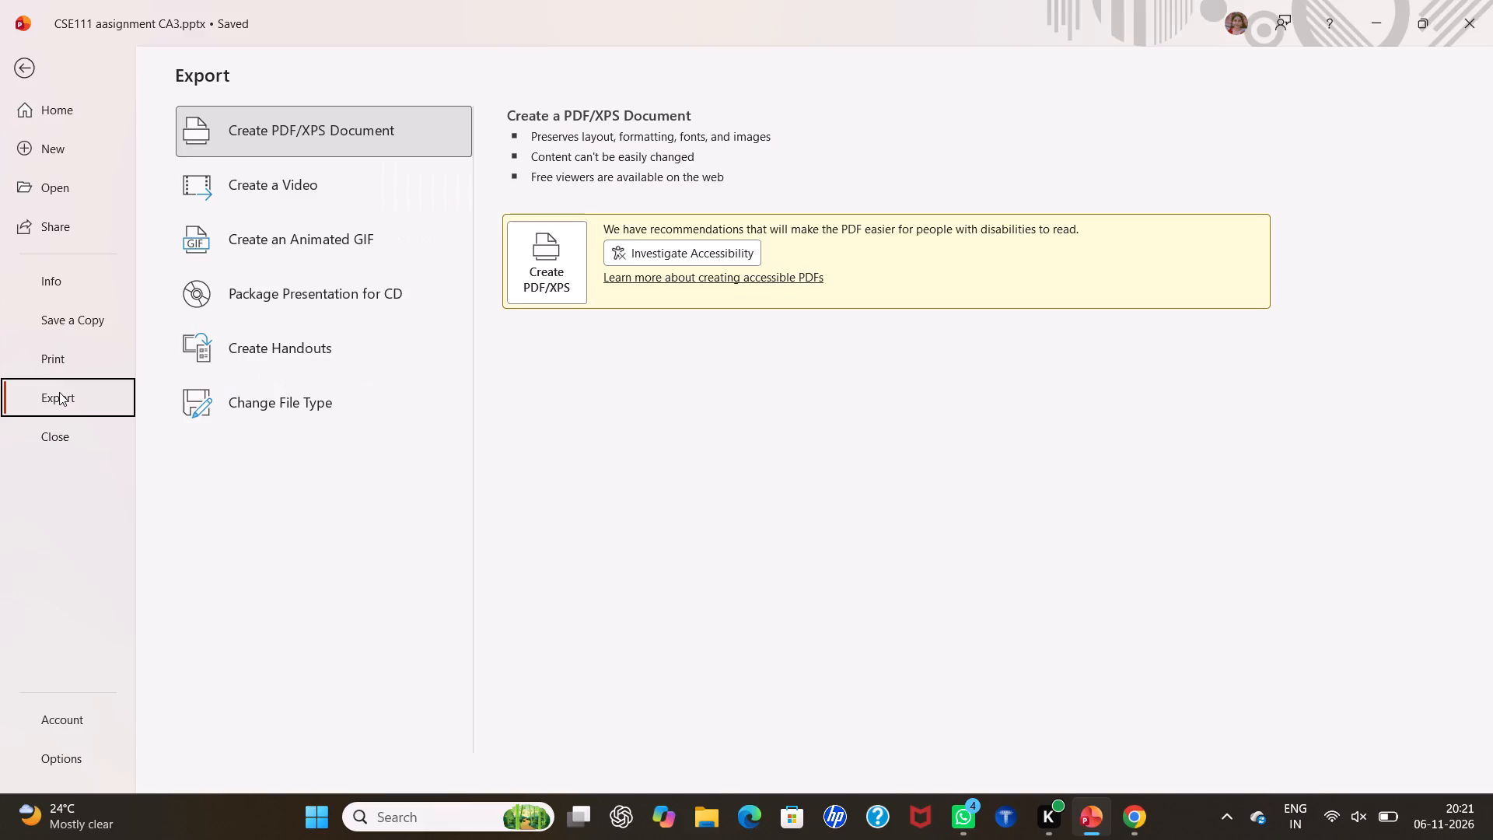
pyautogui.click(60, 363)
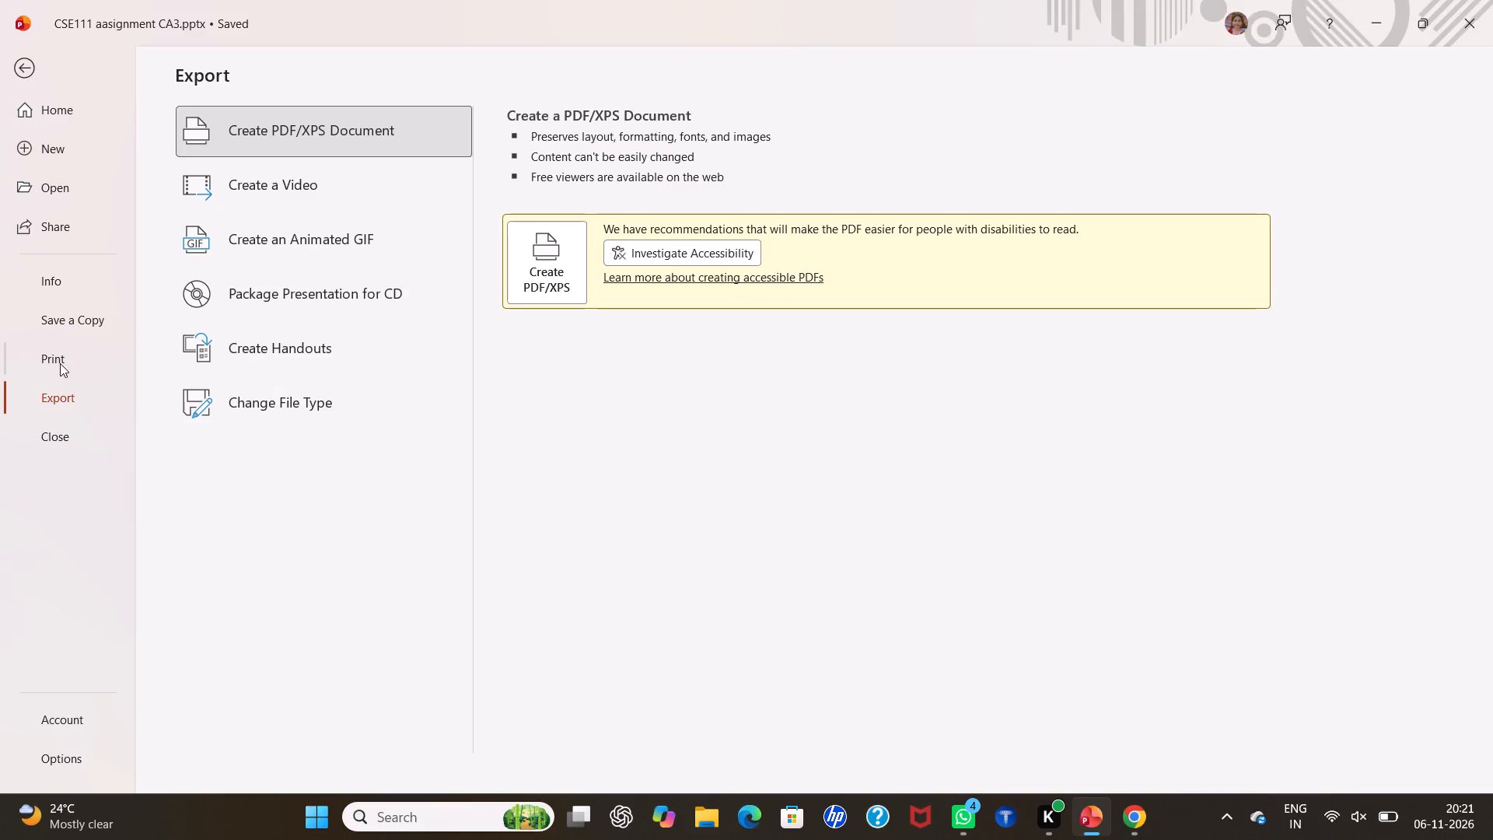
pyautogui.click(61, 321)
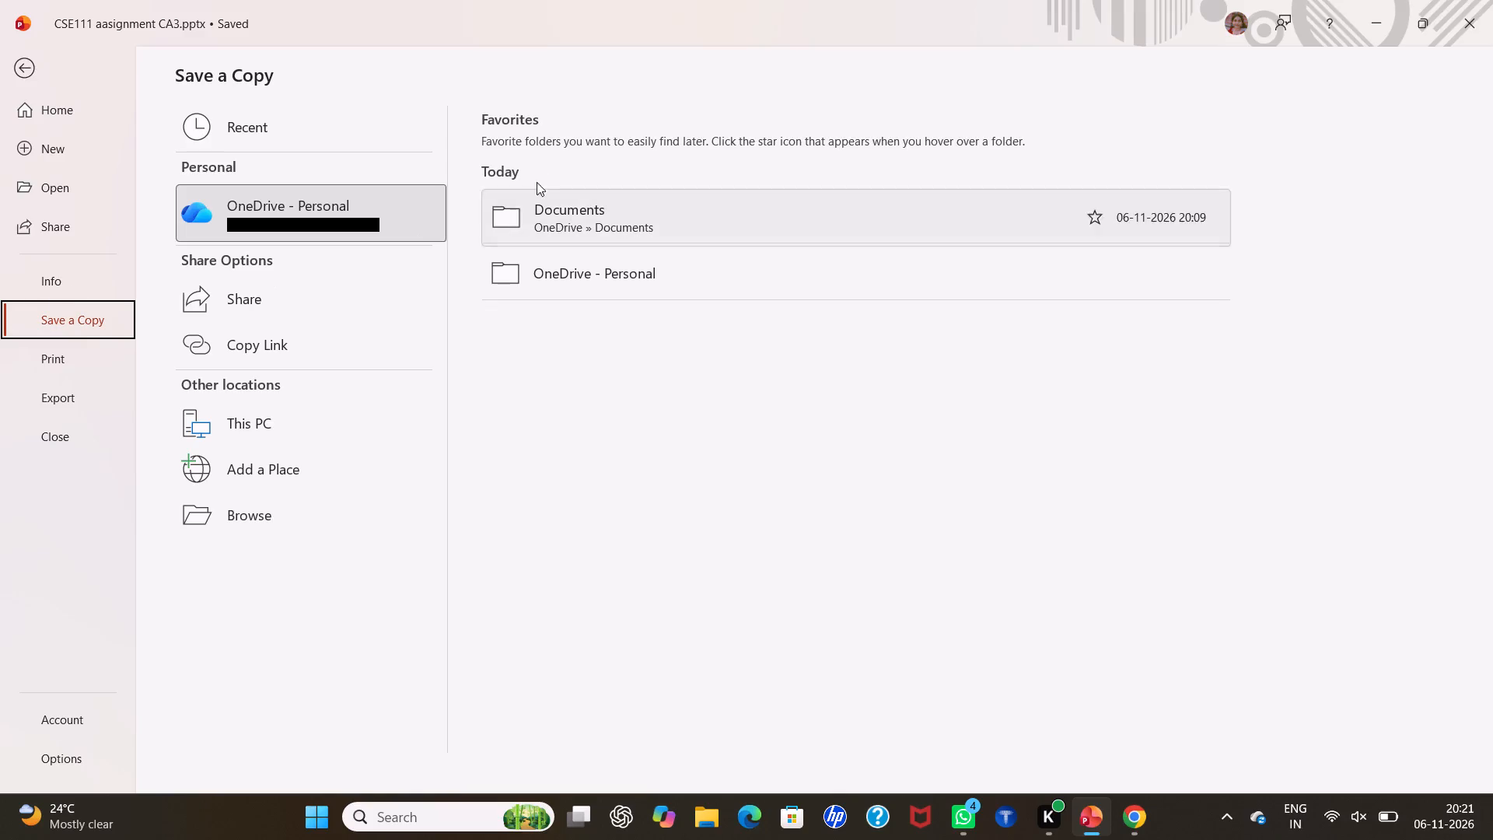
pyautogui.click(590, 209)
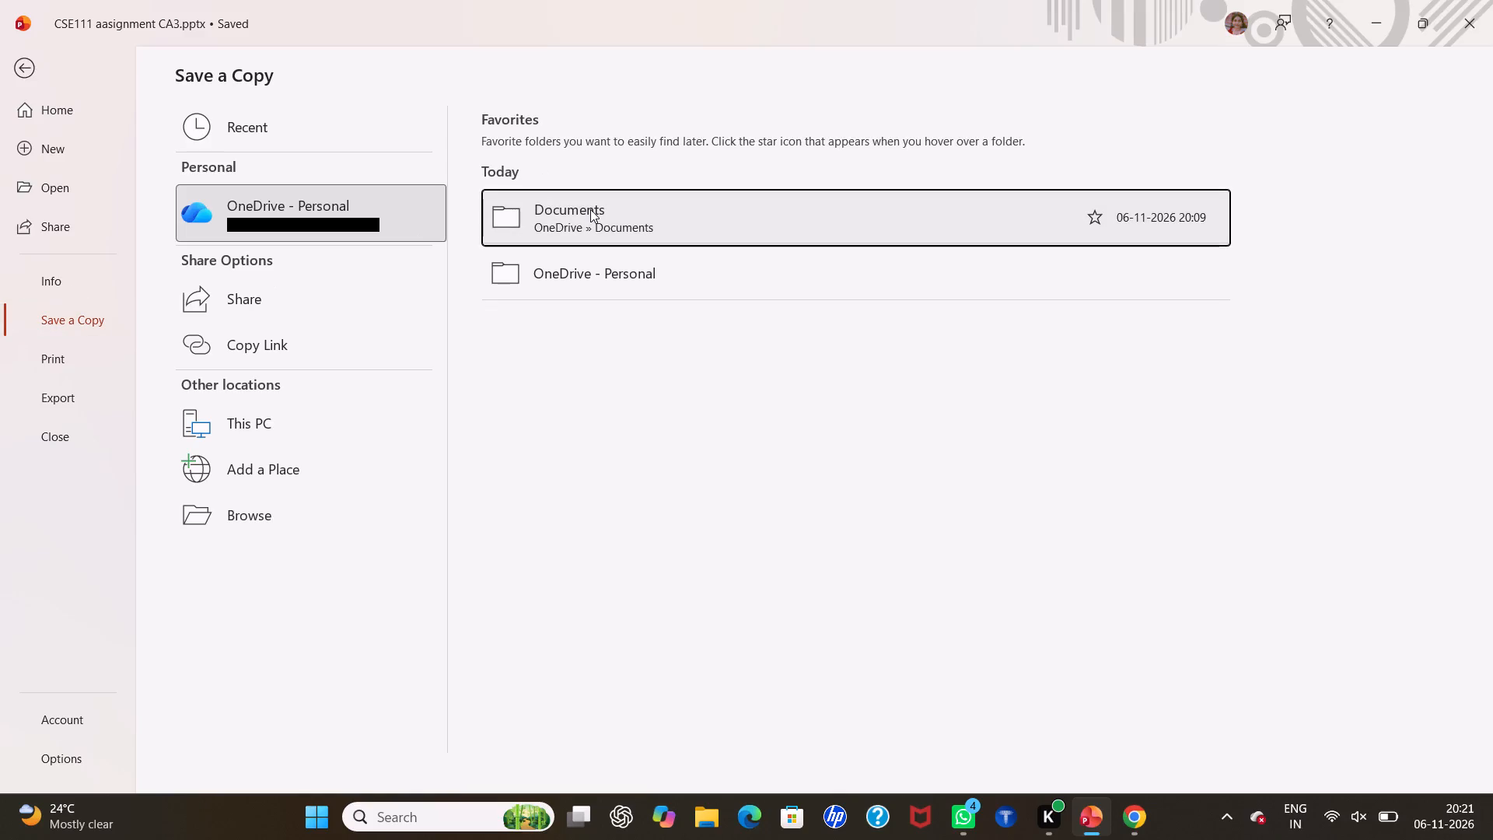
pyautogui.click(590, 209)
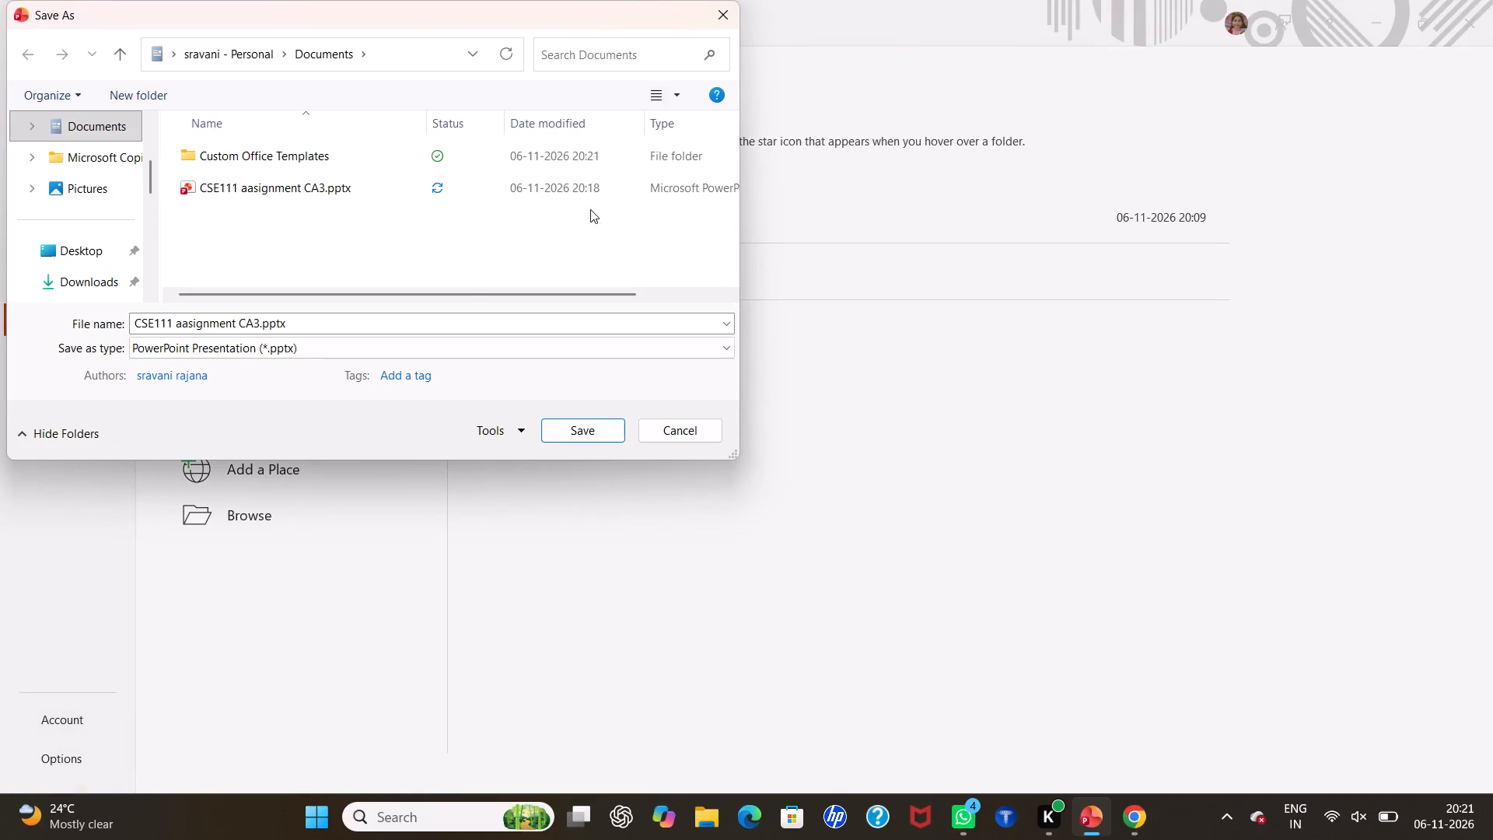
pyautogui.click(583, 435)
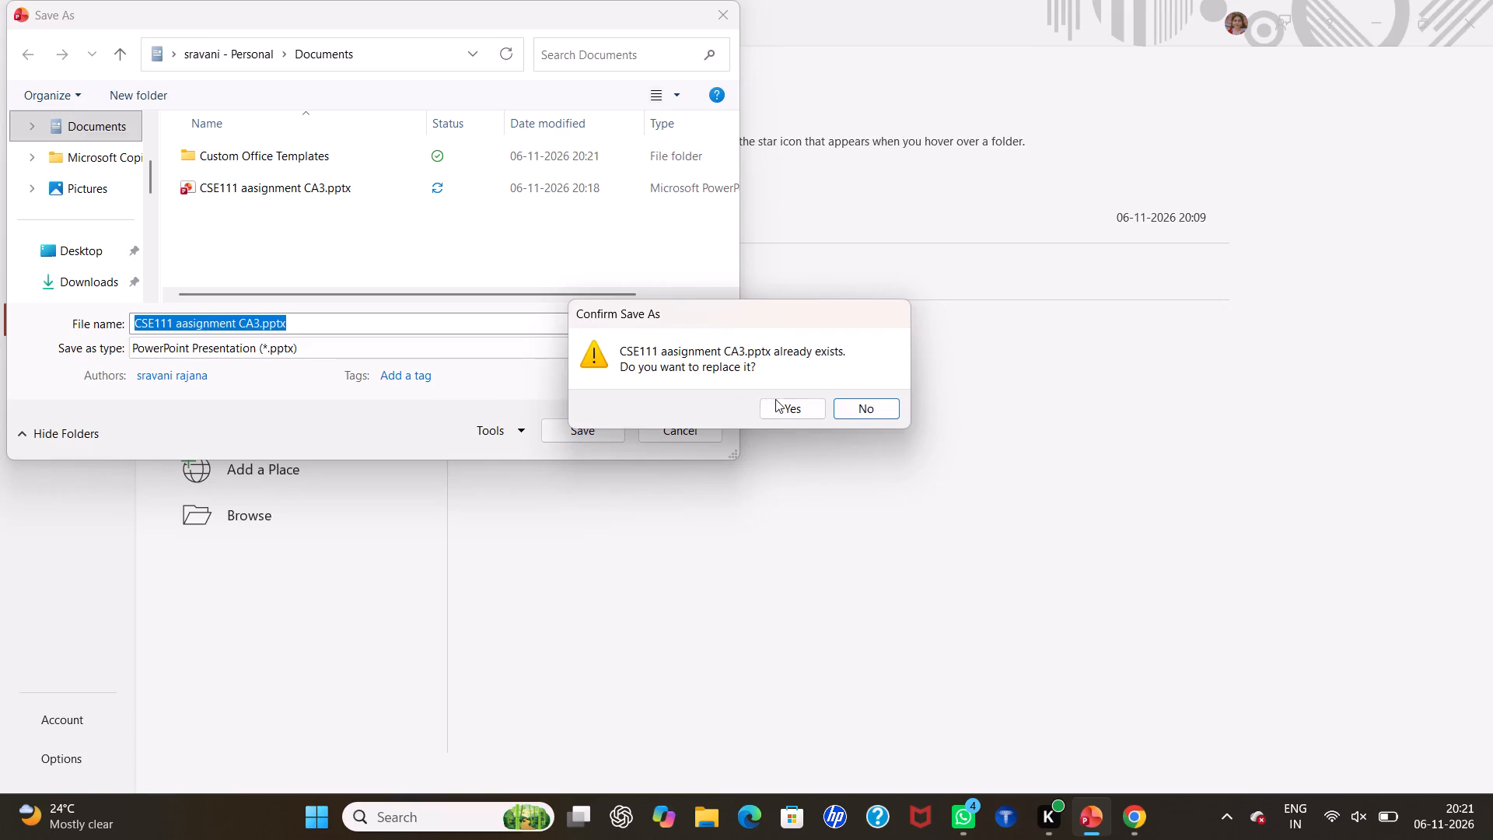
pyautogui.click(790, 410)
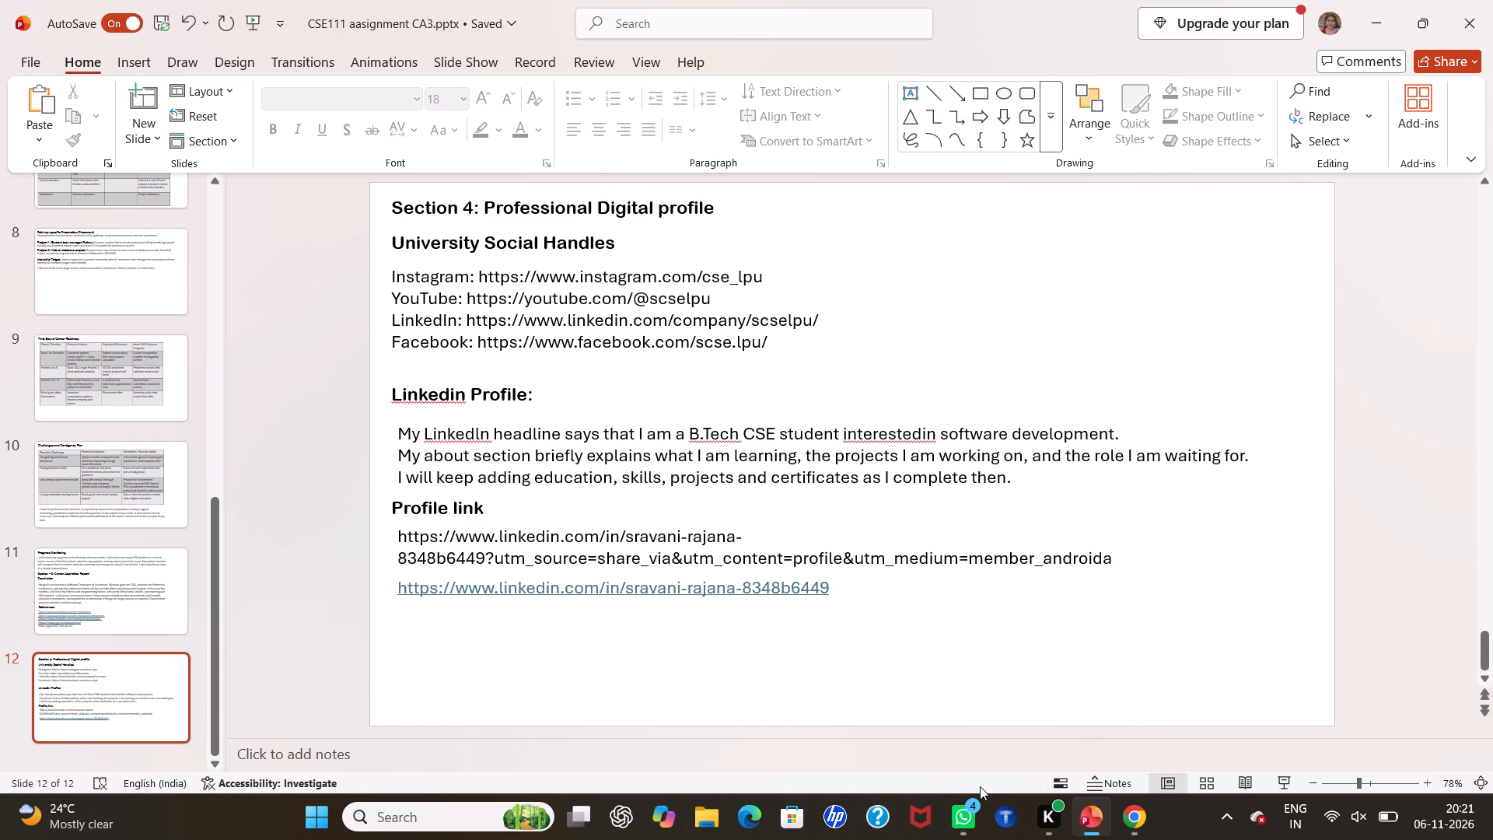
# Switch to Chrome's assignment upload file picker, go to the Documents folder, and try to attach CSE111 aasignment CA3.pptx.
pyautogui.click(1147, 809)
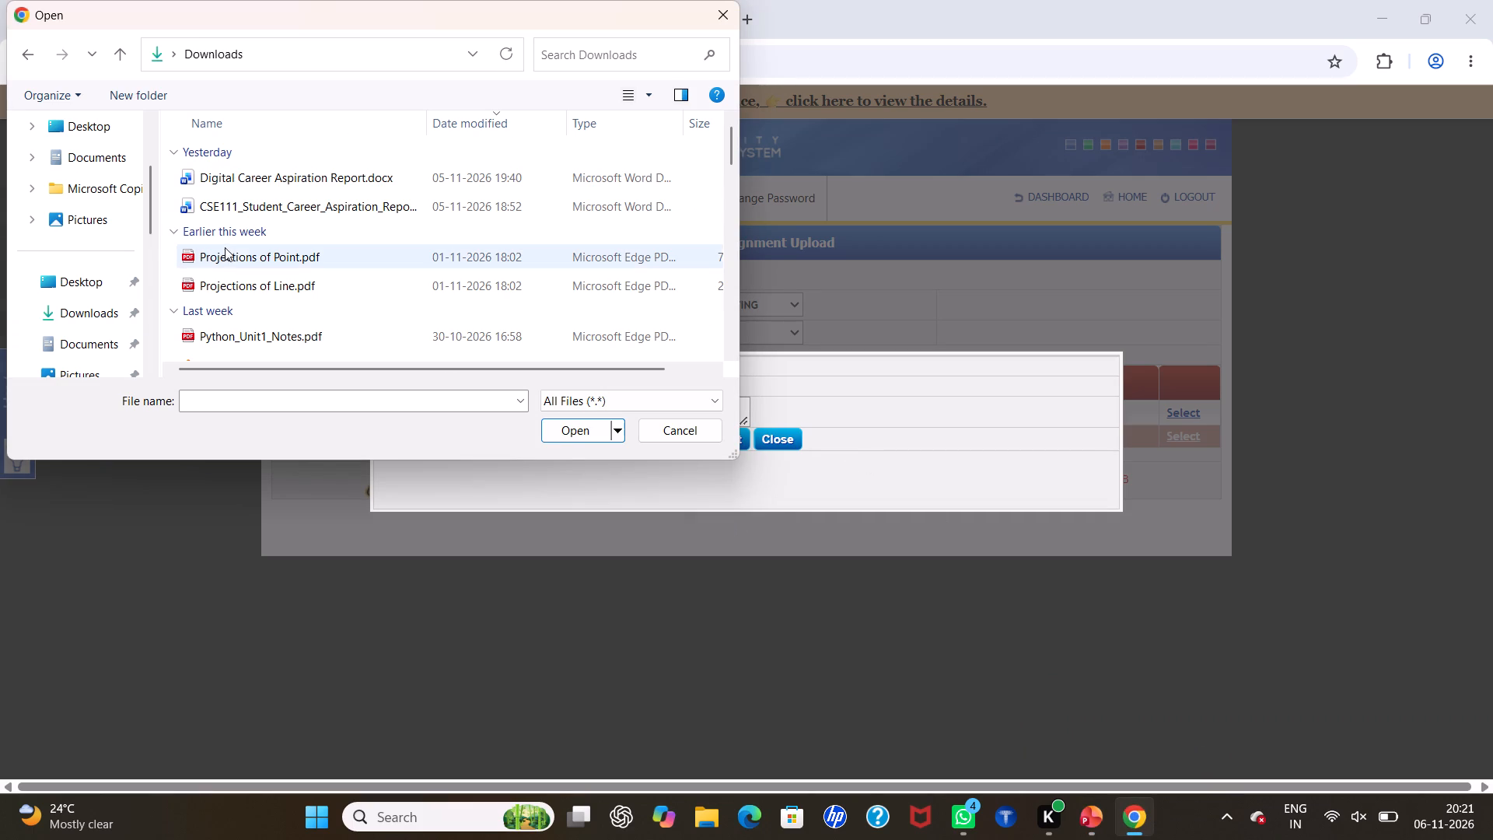
pyautogui.click(290, 390)
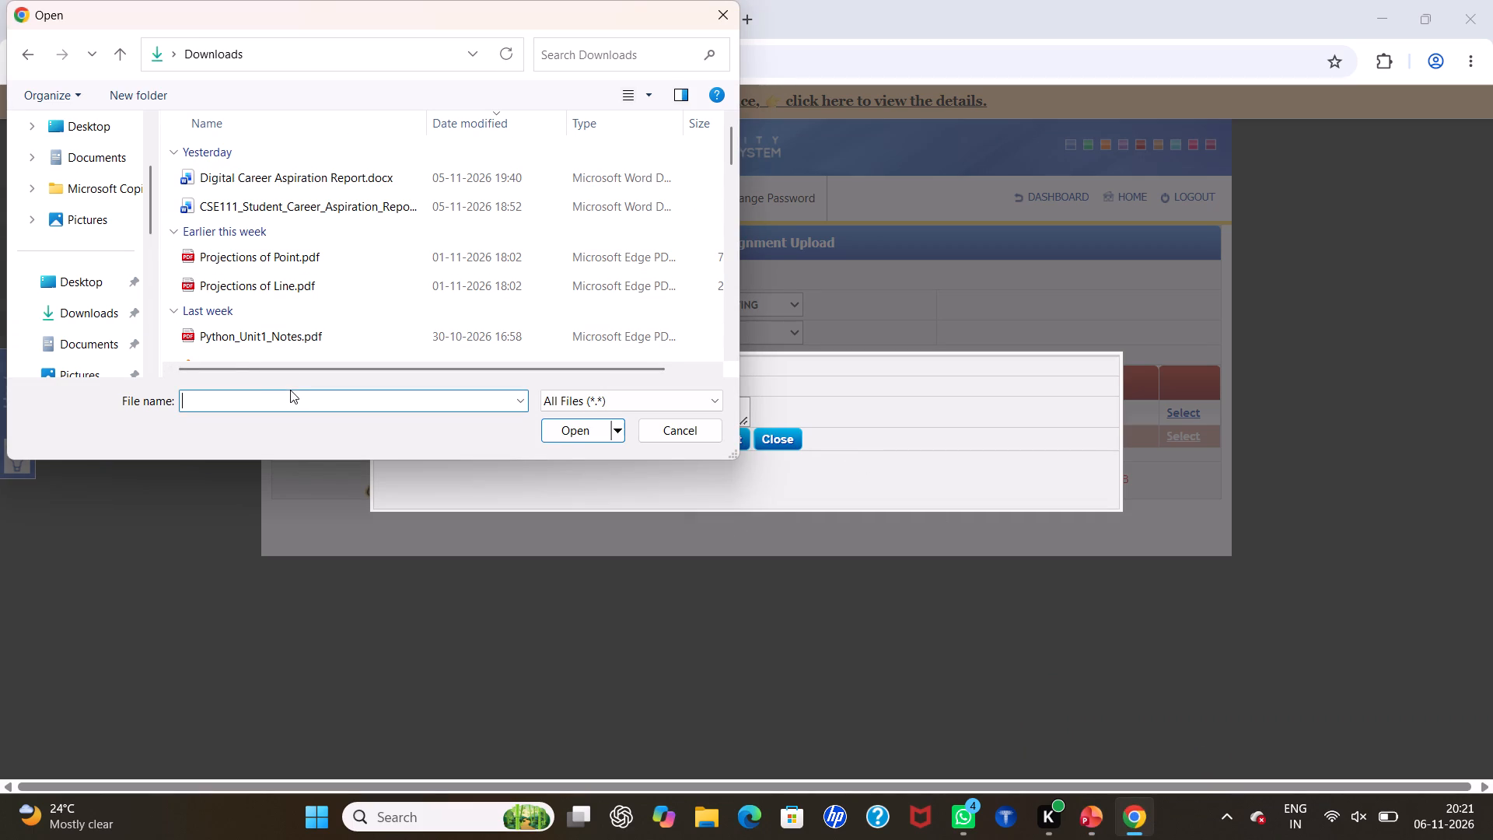
pyautogui.click(85, 338)
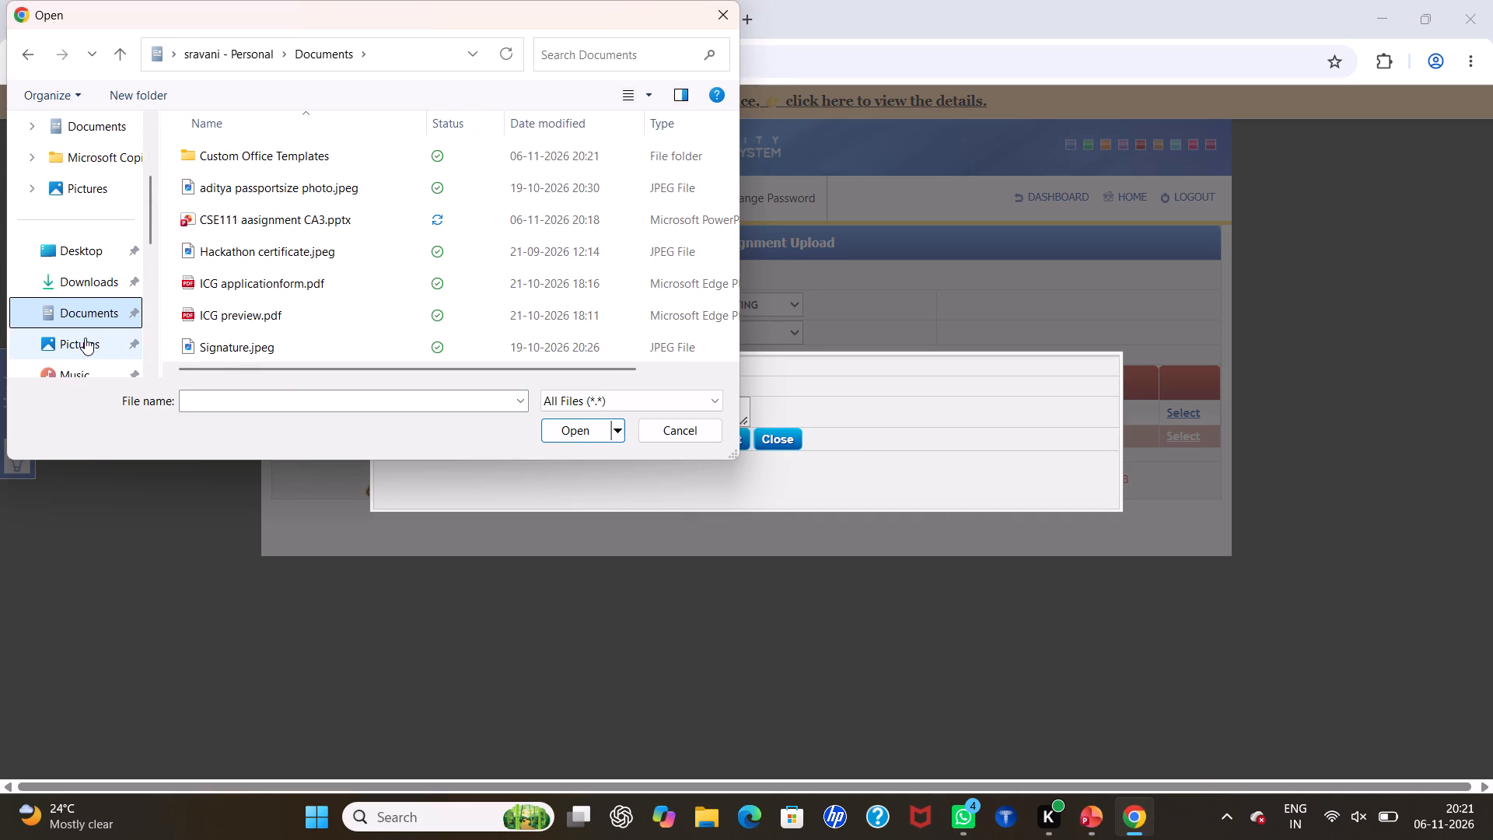
pyautogui.click(261, 222)
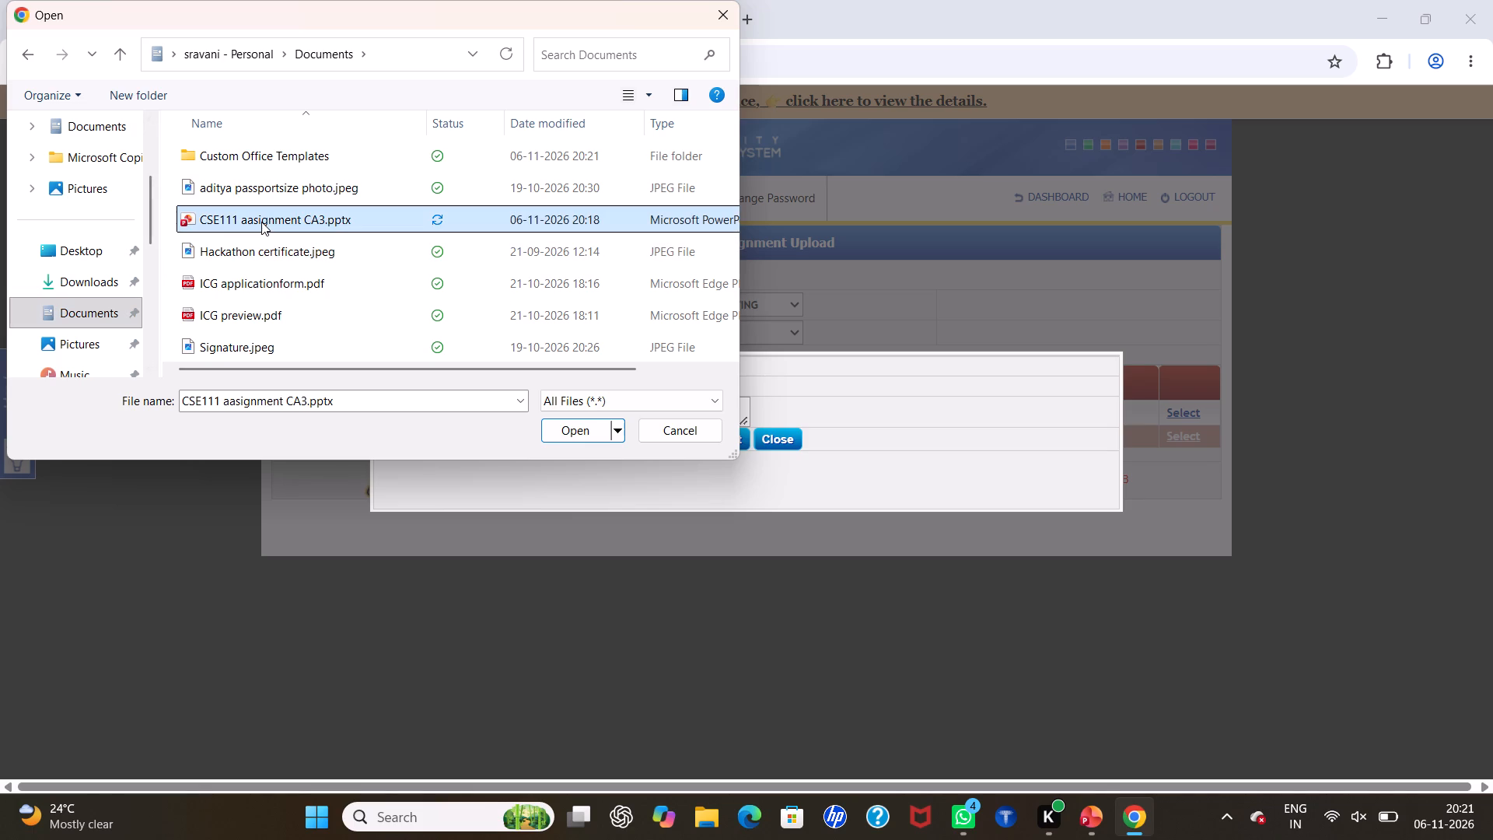
pyautogui.click(581, 434)
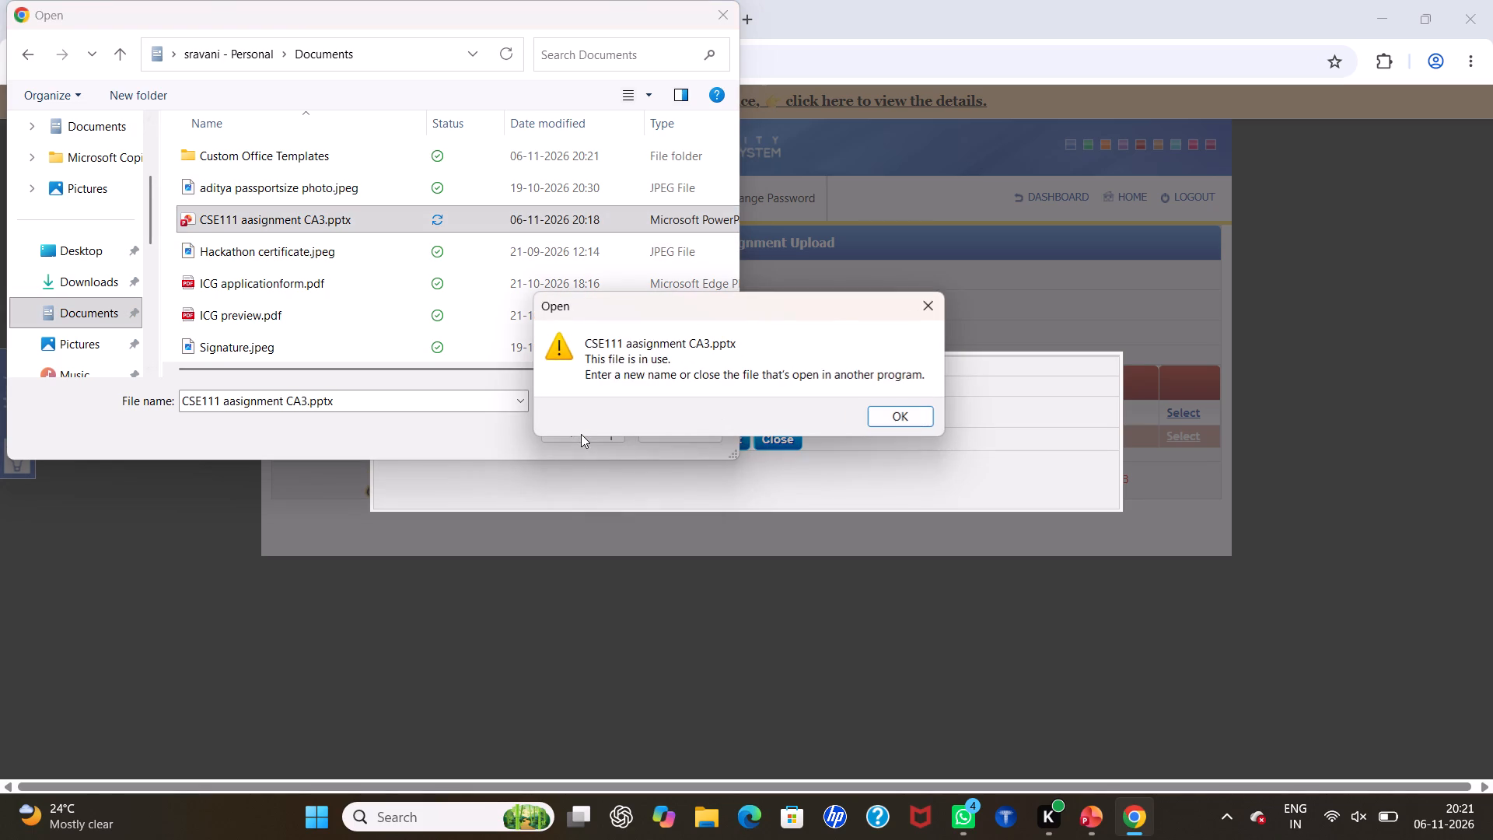
pyautogui.click(898, 412)
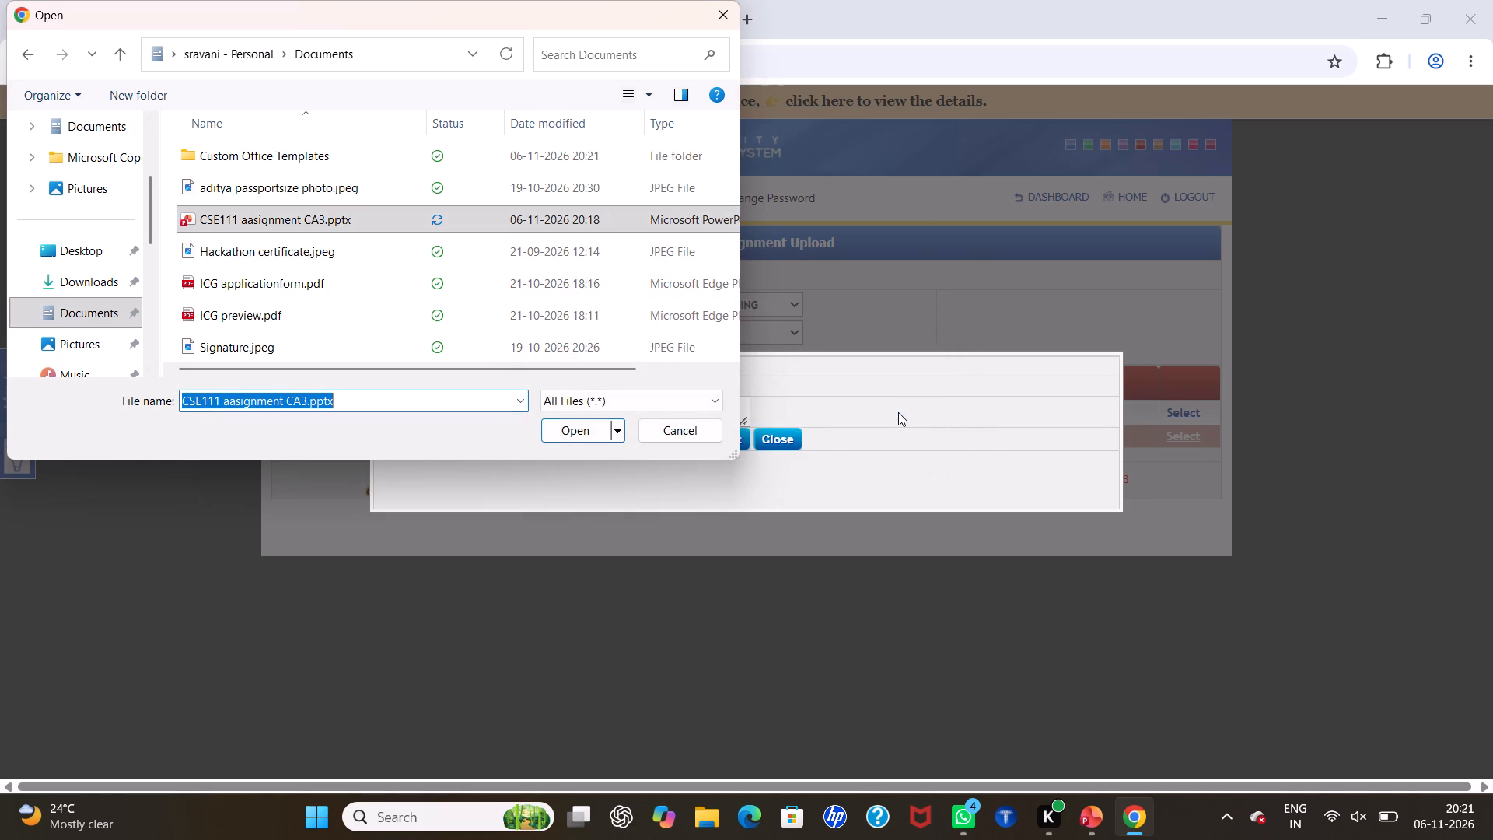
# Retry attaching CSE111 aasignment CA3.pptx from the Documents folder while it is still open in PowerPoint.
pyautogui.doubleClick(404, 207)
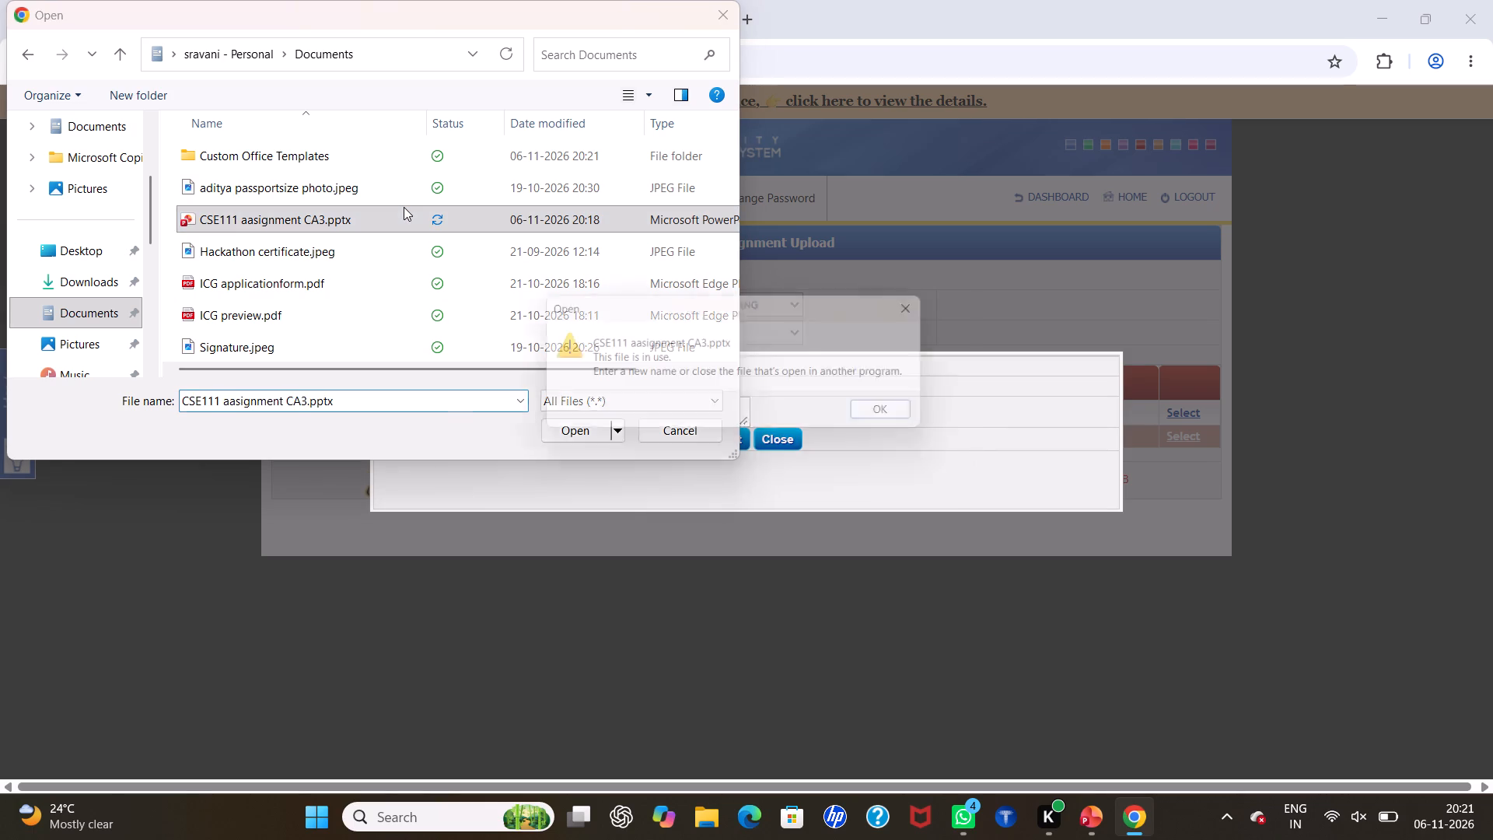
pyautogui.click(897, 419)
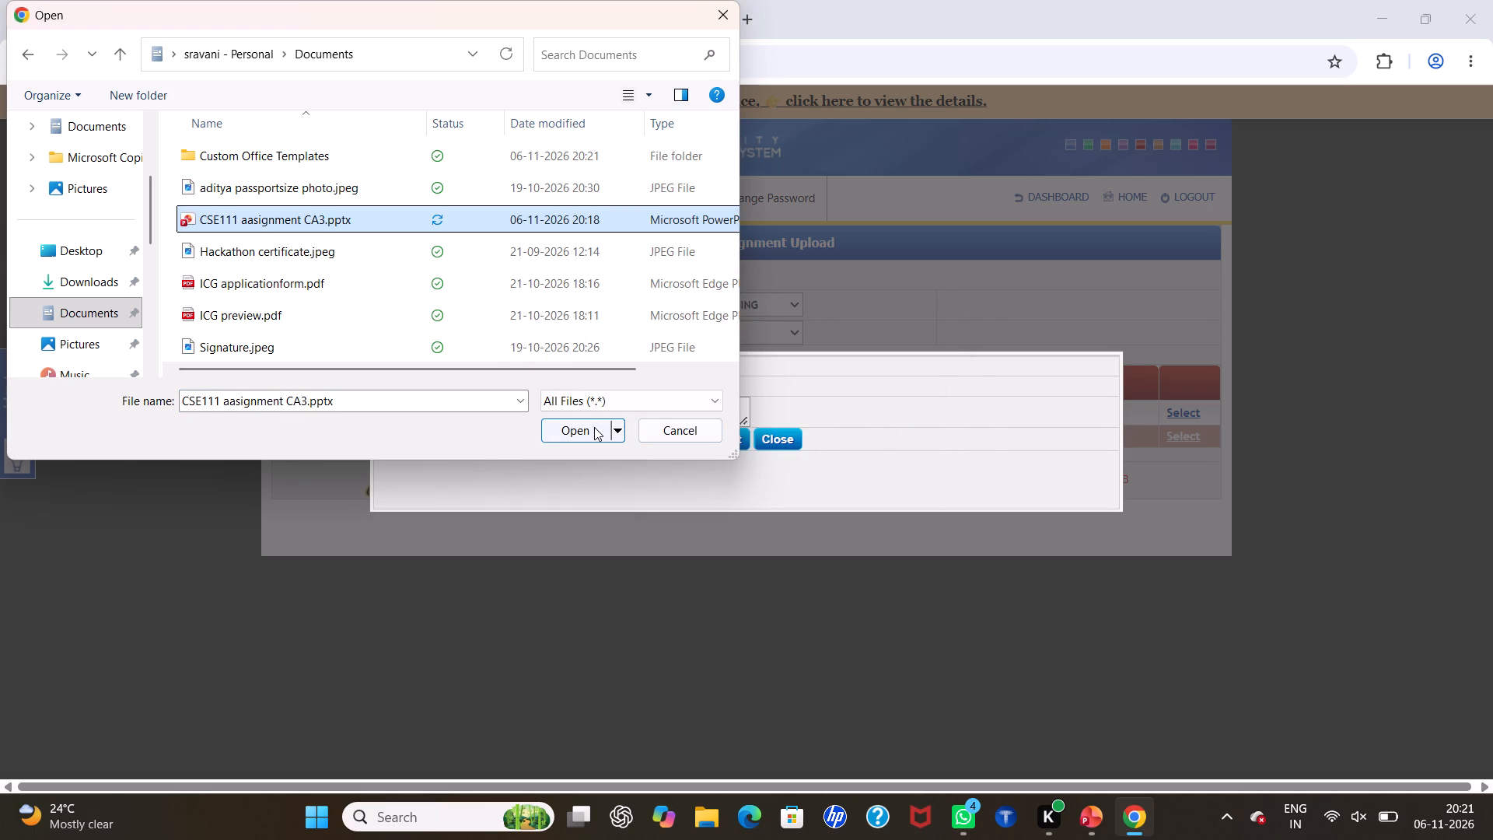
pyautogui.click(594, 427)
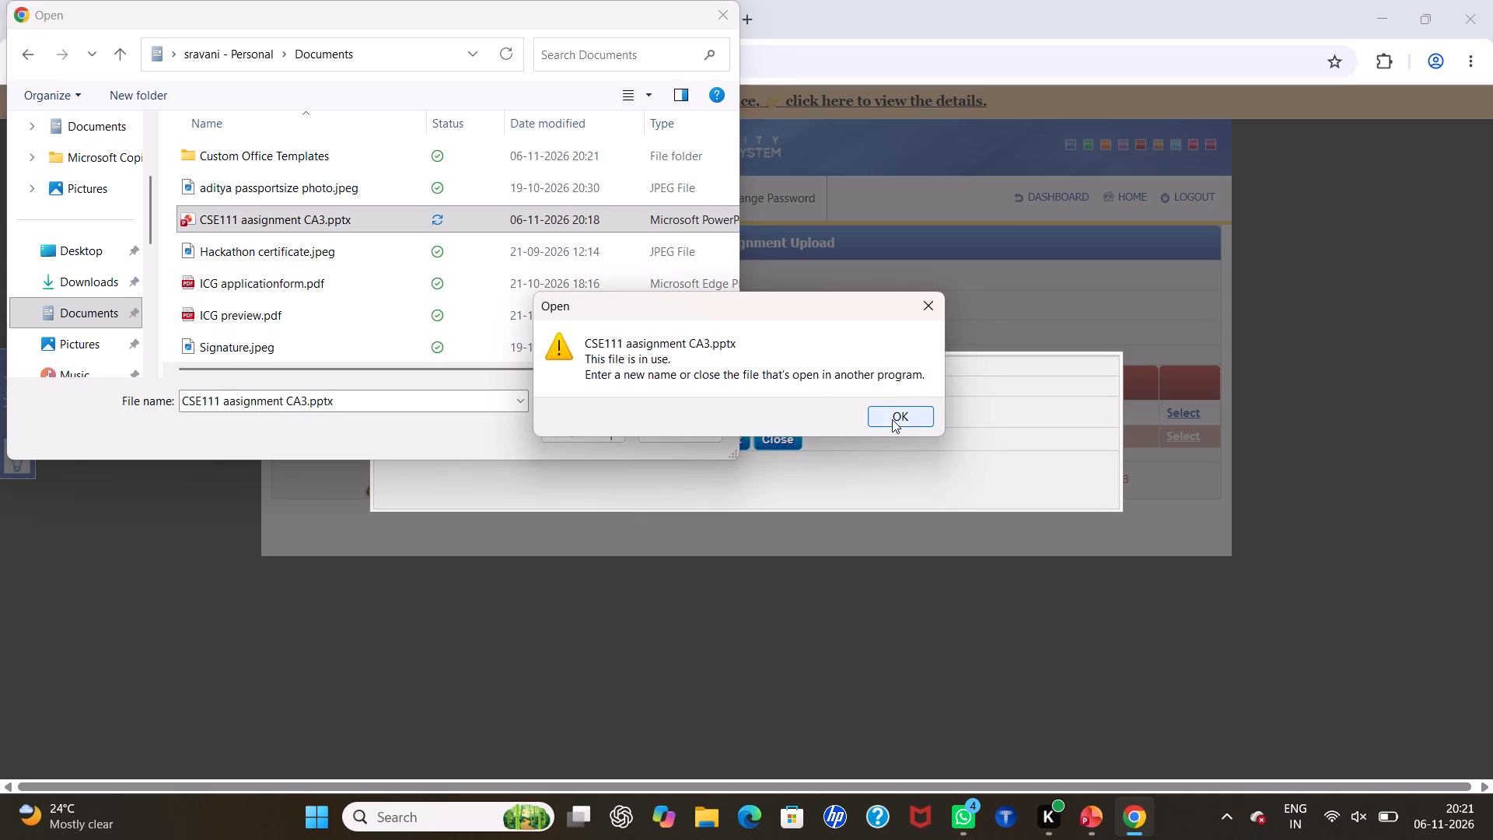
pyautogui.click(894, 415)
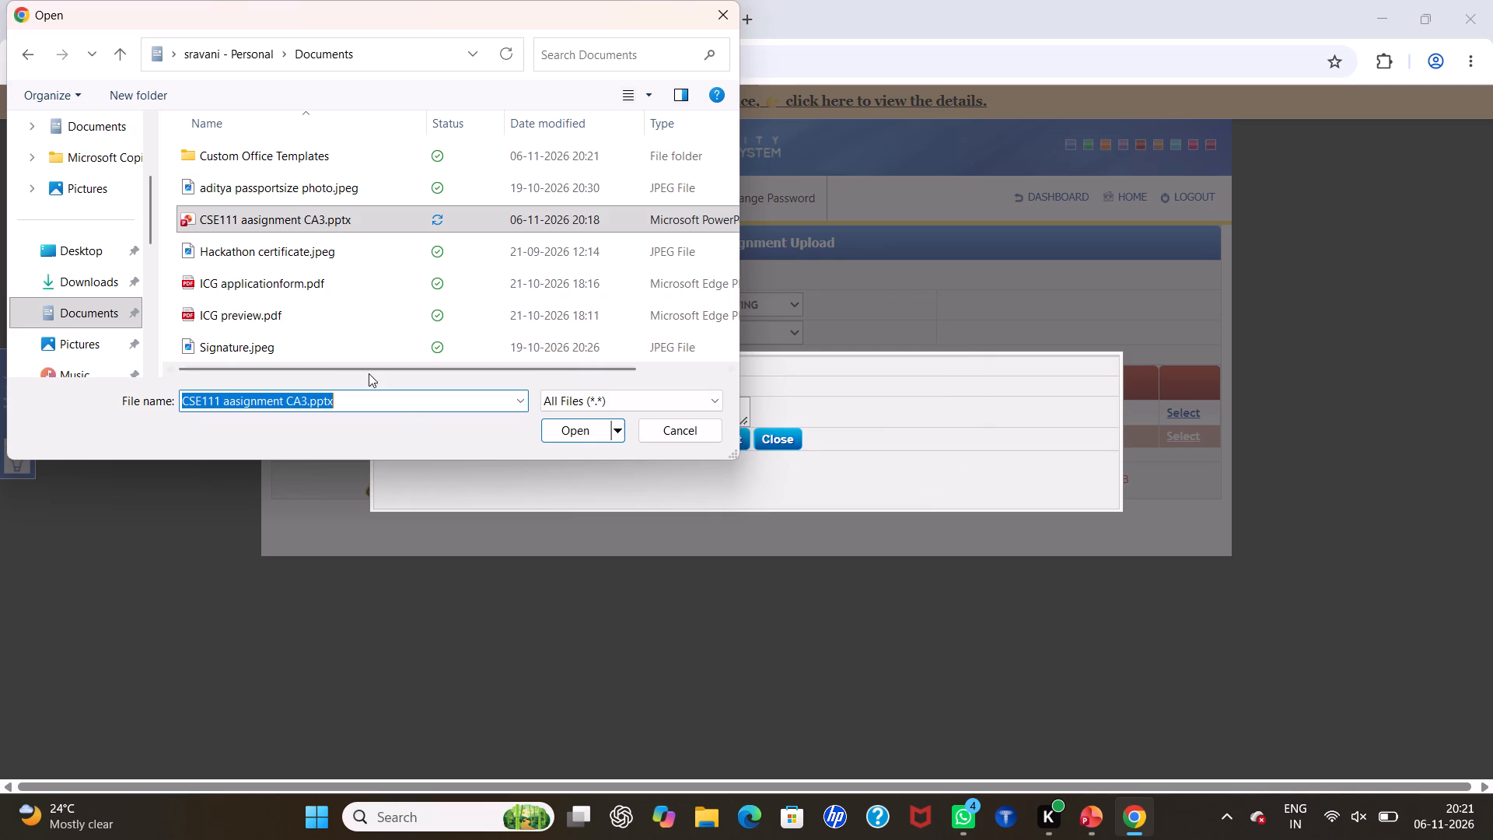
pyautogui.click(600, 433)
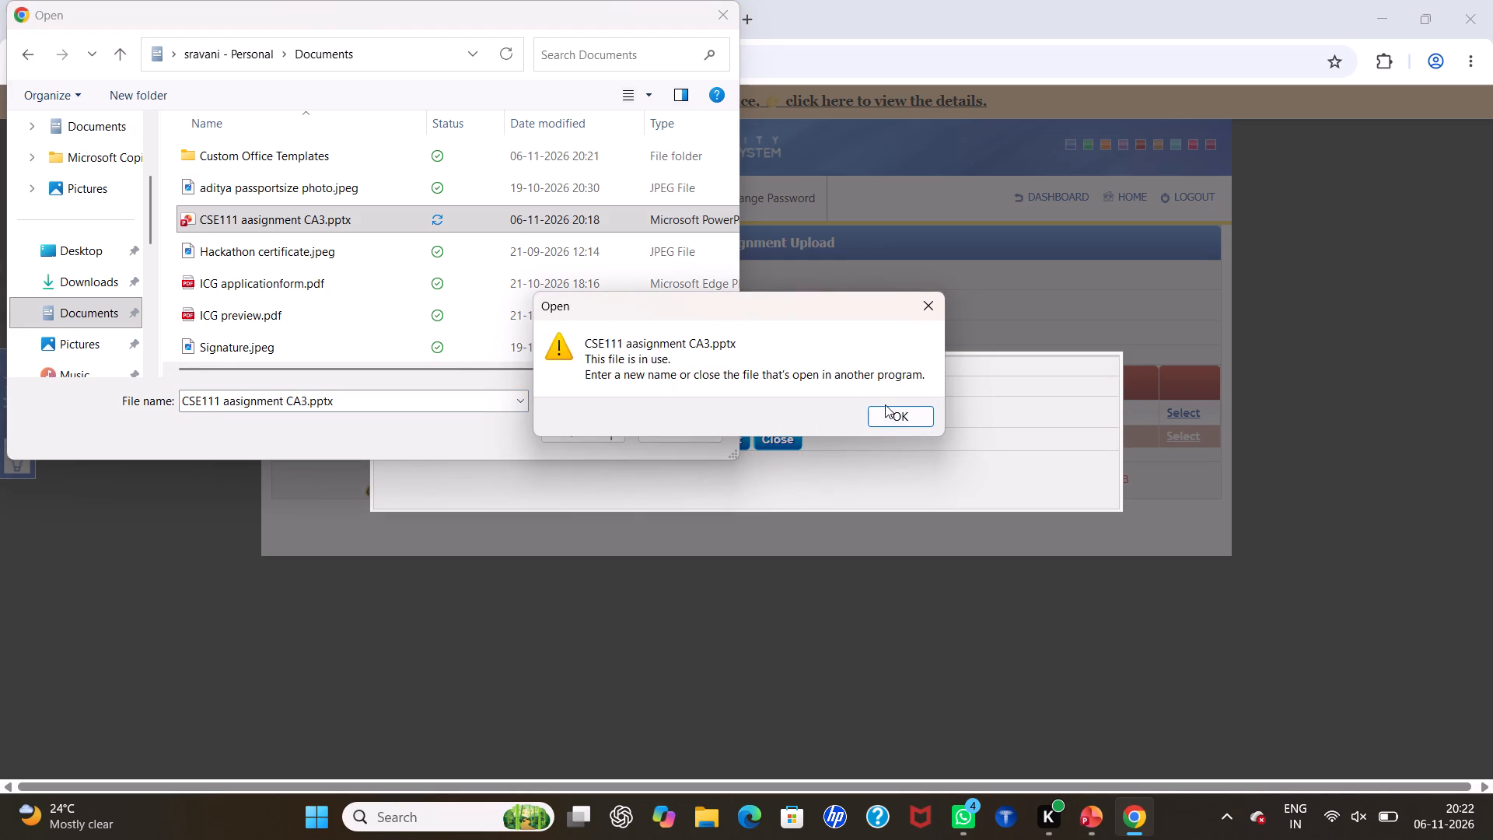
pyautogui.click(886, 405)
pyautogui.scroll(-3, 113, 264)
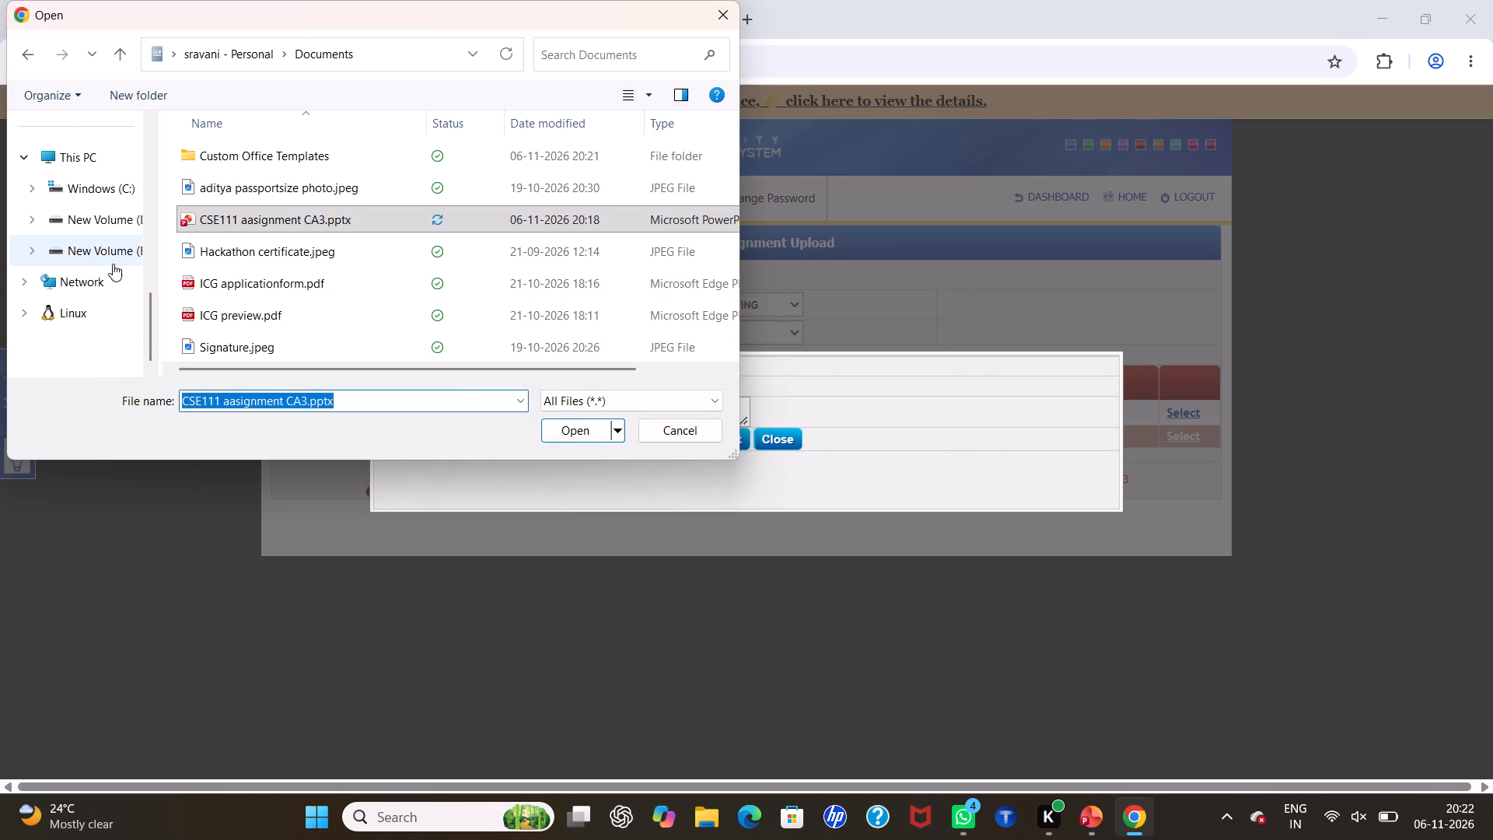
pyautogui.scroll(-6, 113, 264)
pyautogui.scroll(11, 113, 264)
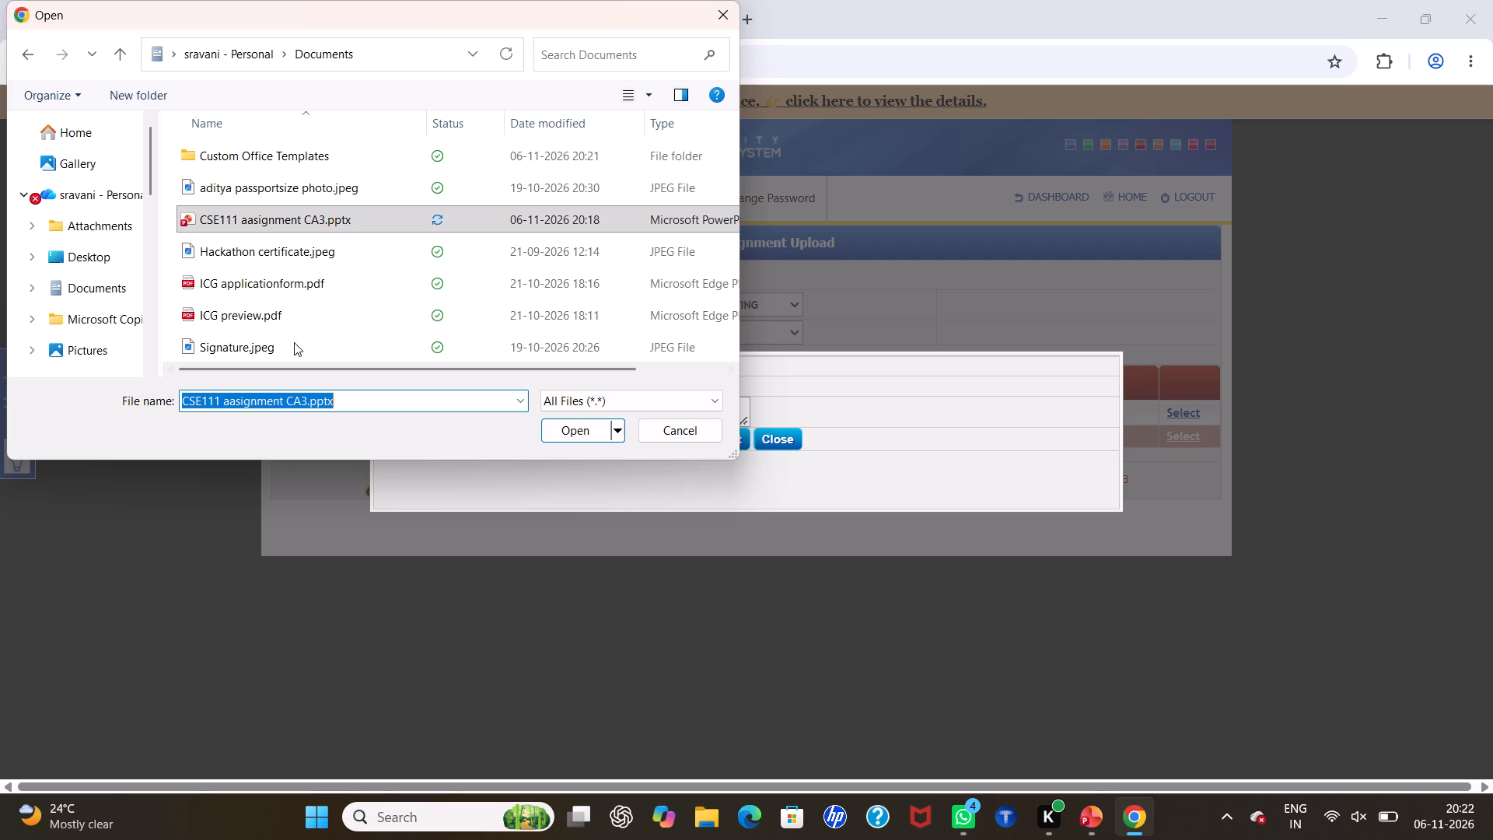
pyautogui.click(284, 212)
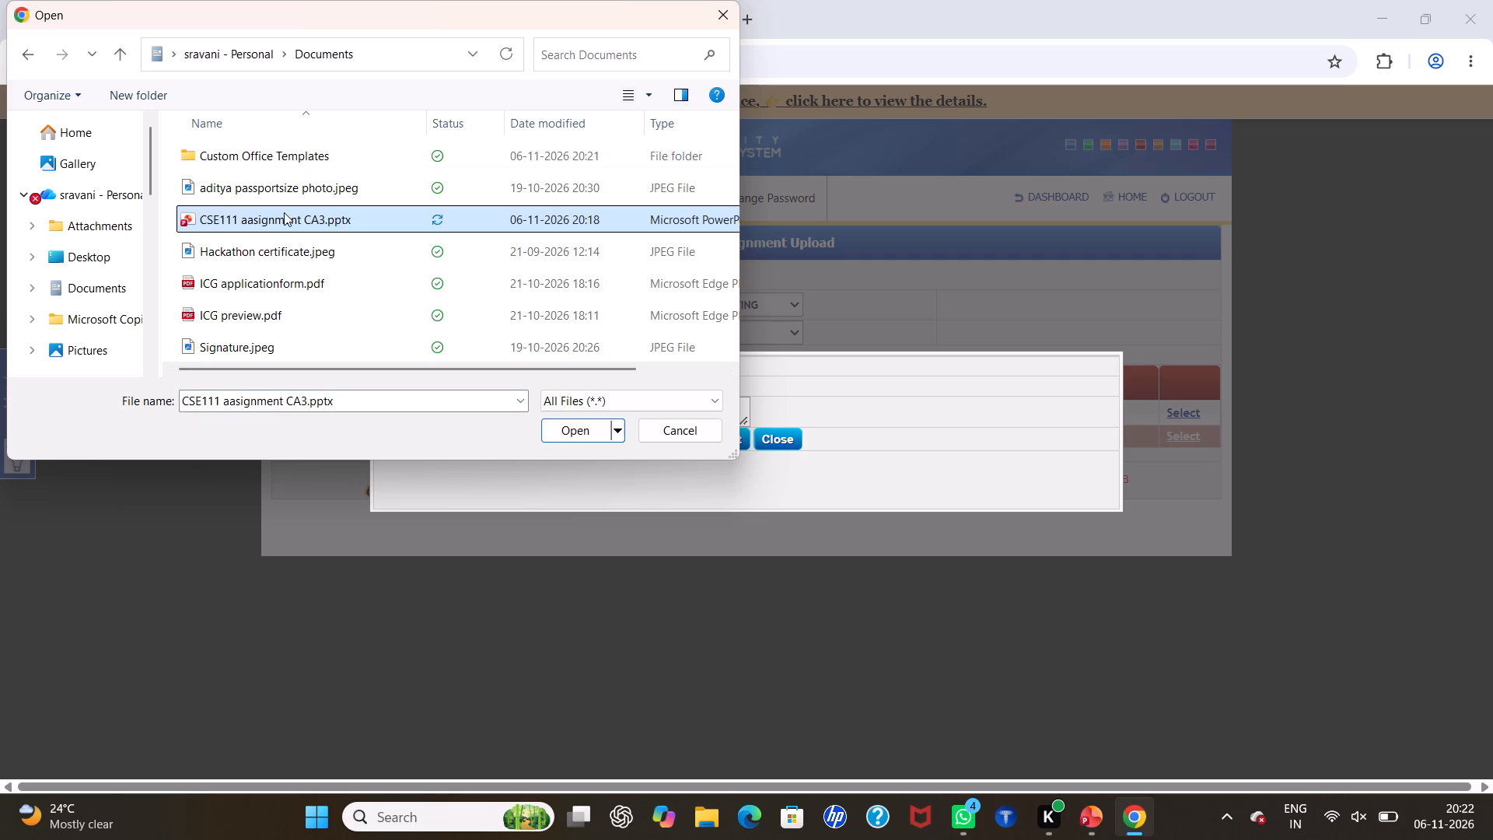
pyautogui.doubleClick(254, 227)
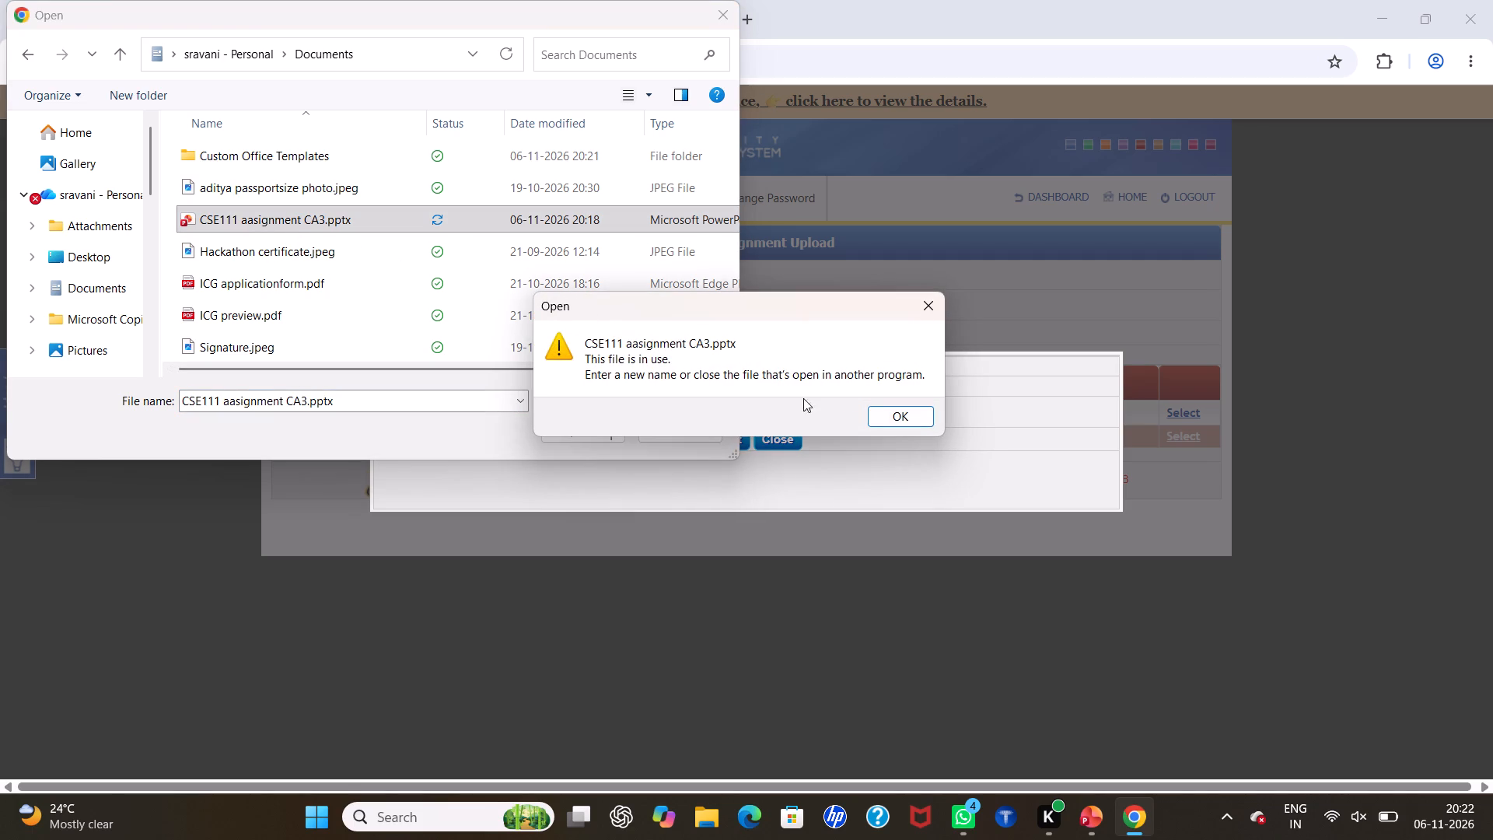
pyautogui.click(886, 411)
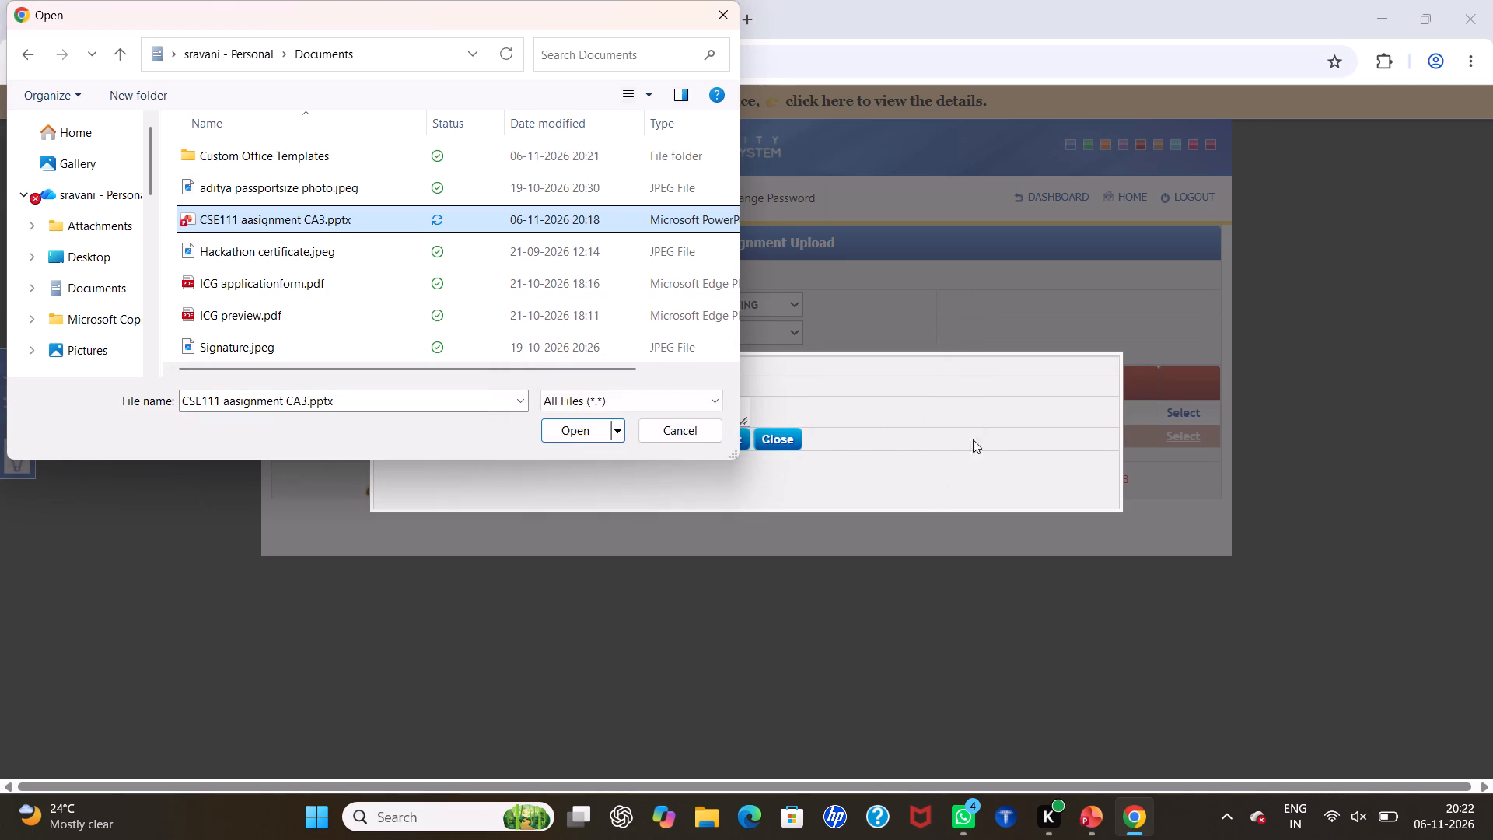
# Close the presentation in PowerPoint and attach CSE111 aasignment CA3.pptx to the assignment upload form in Chrome.
pyautogui.click(1082, 807)
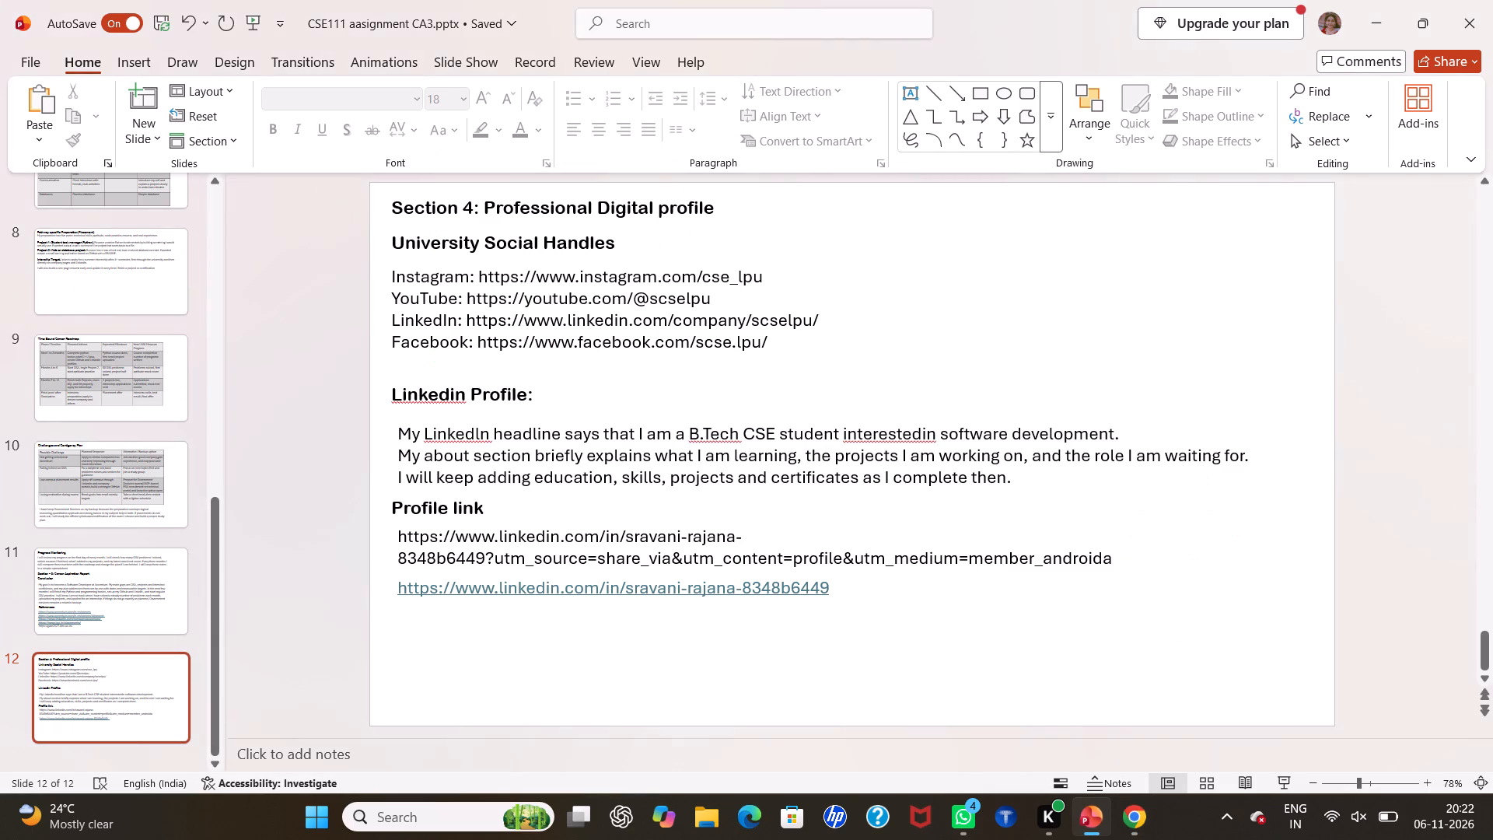
pyautogui.click(1492, 0)
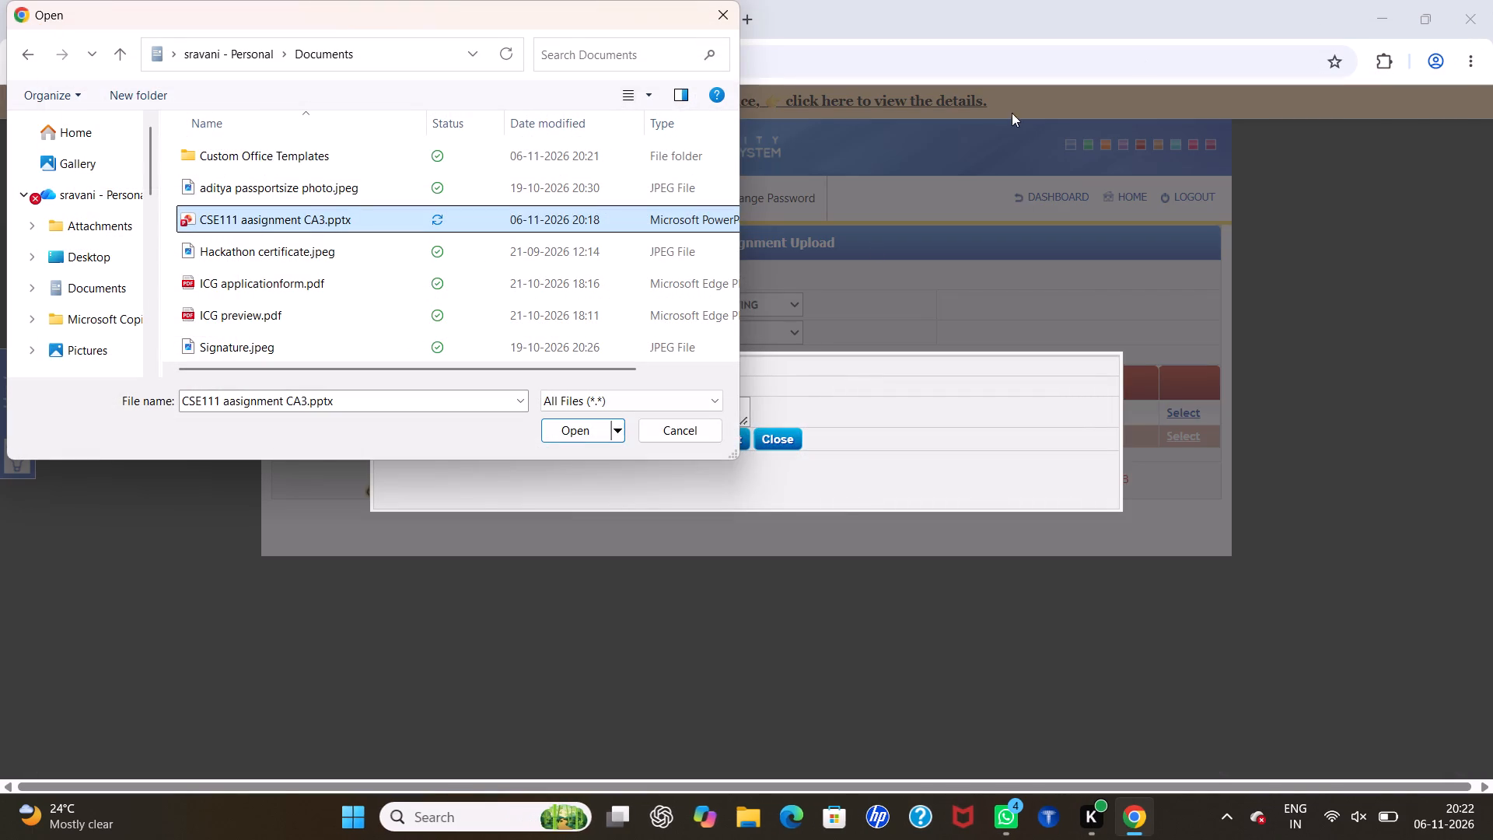
pyautogui.click(581, 426)
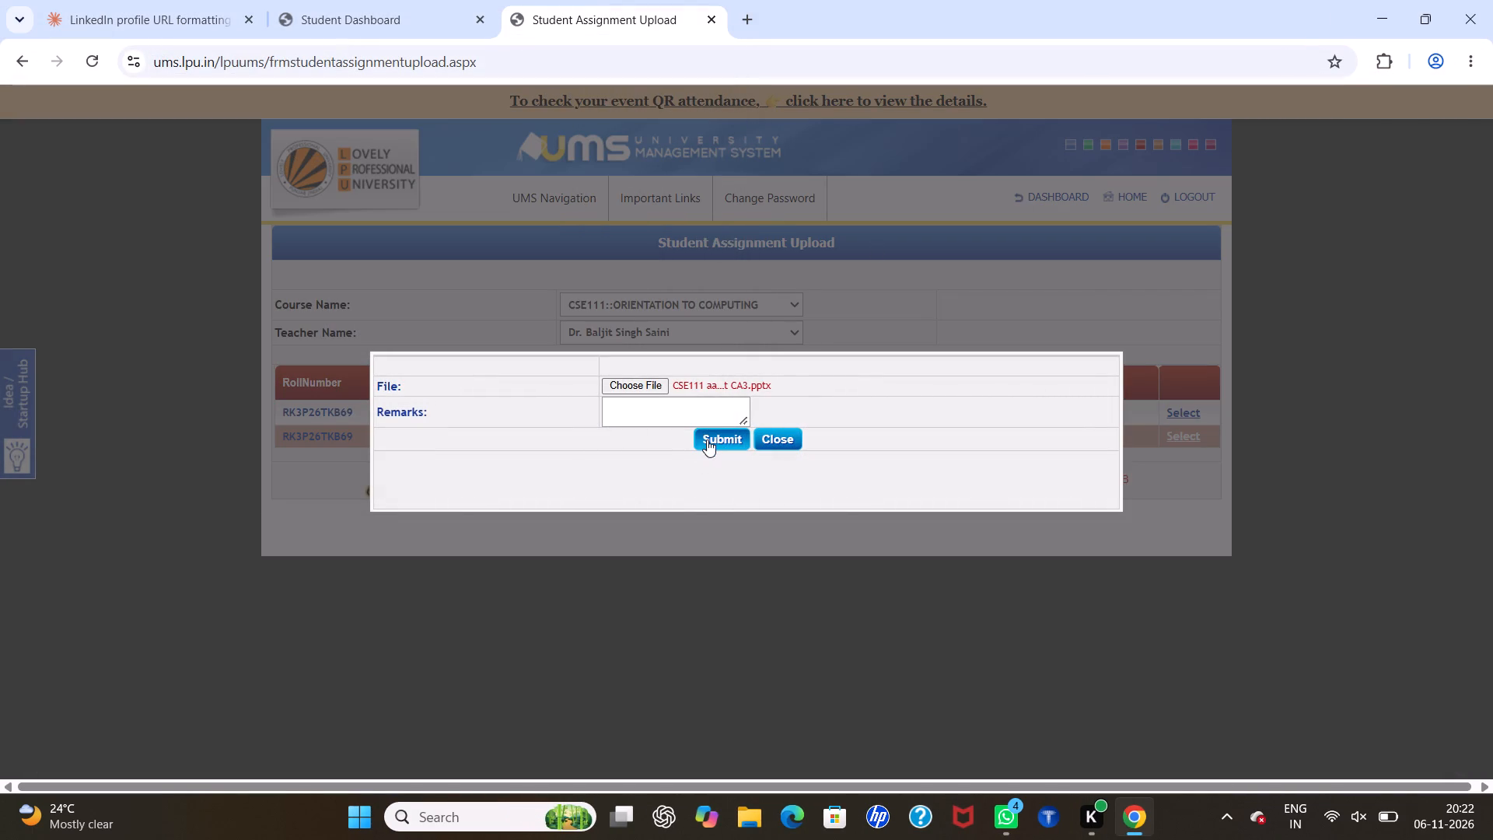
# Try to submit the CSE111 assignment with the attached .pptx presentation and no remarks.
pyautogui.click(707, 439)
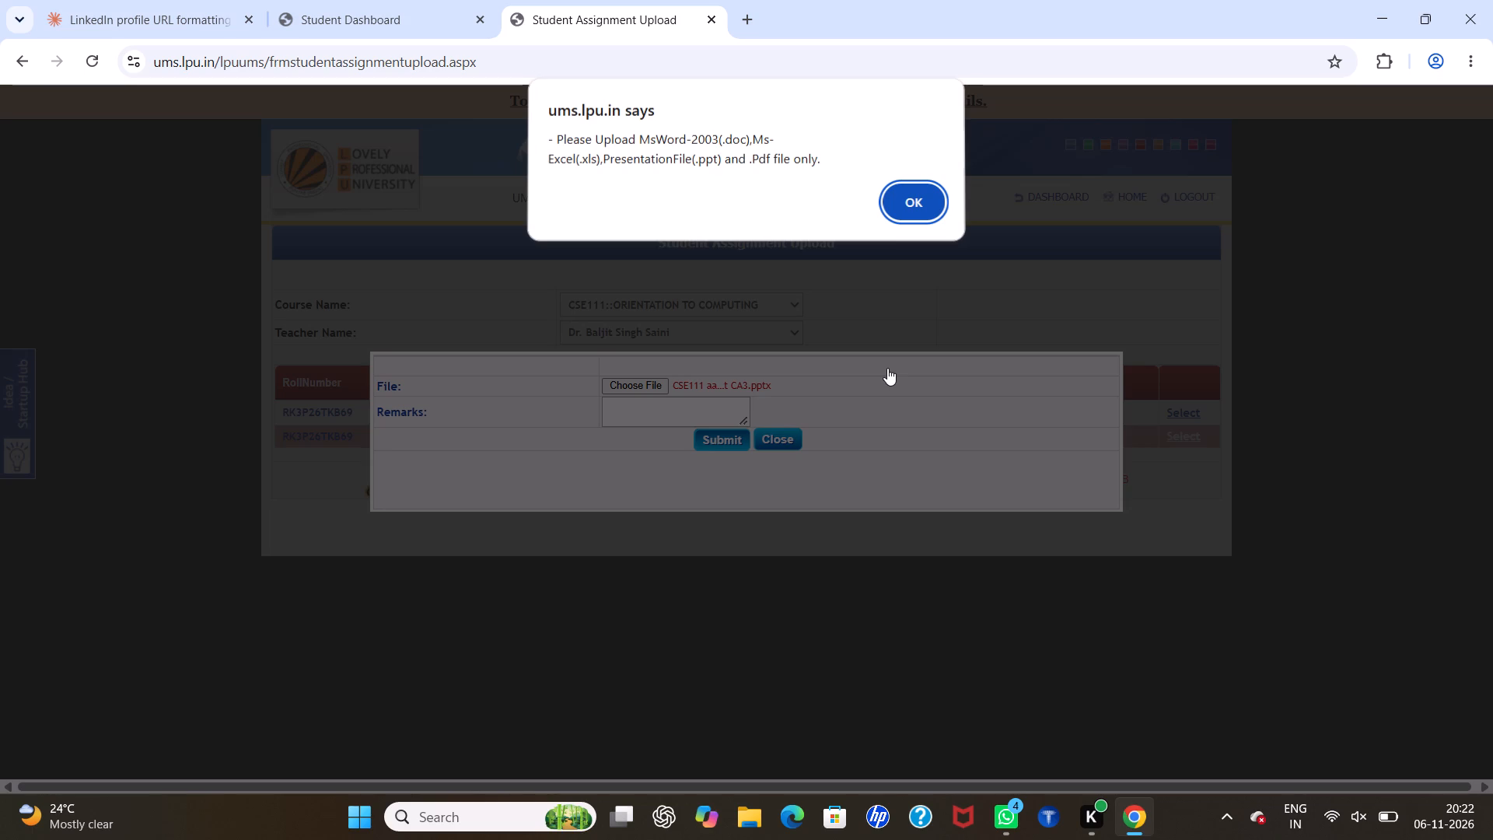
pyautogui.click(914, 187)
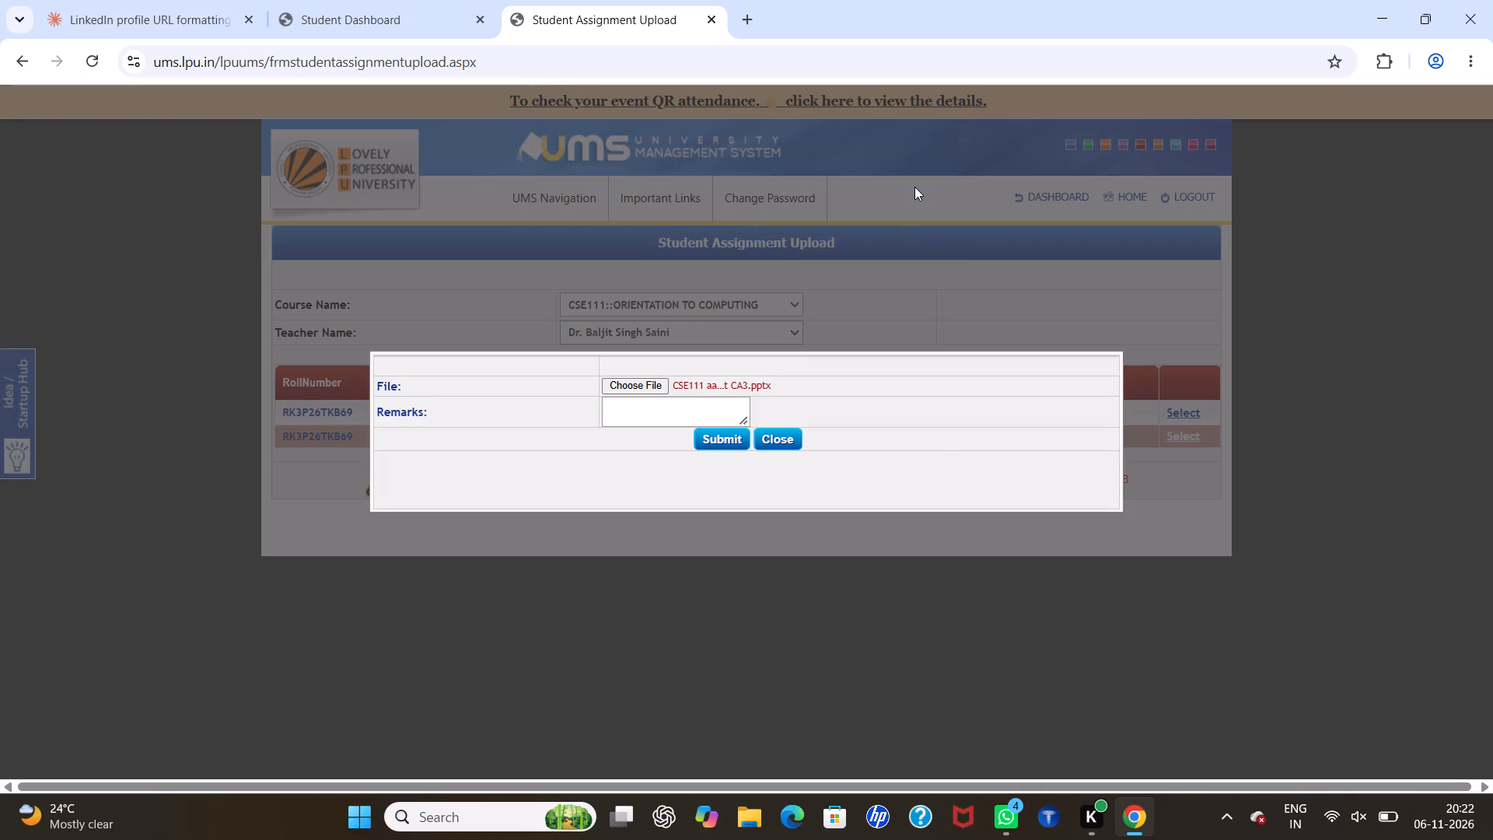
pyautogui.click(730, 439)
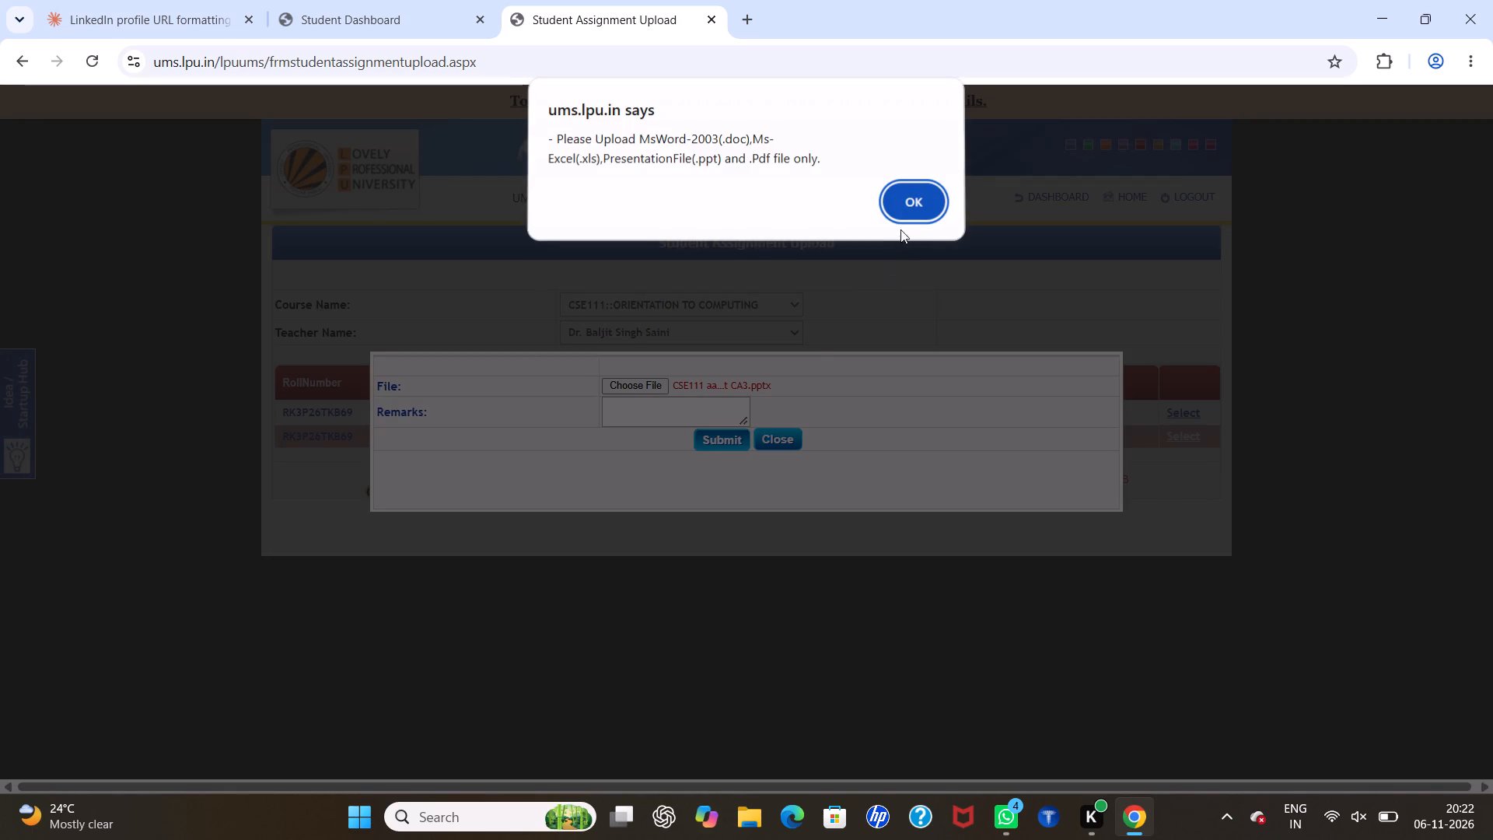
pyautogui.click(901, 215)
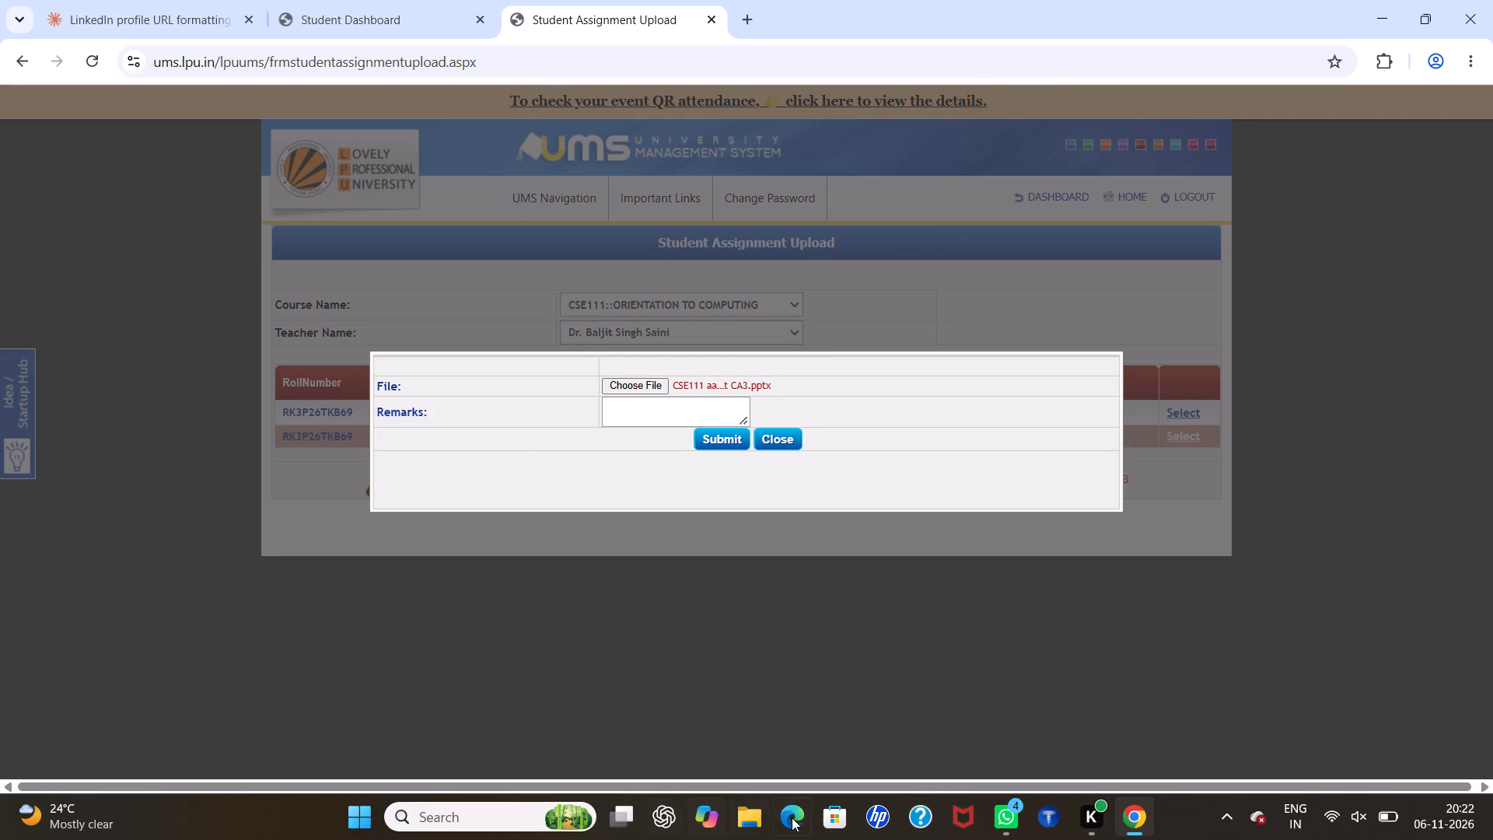
# Switch to File Explorer and open the additional options for CSE111 aasignment CA3.pptx among the recent files.
pyautogui.click(757, 821)
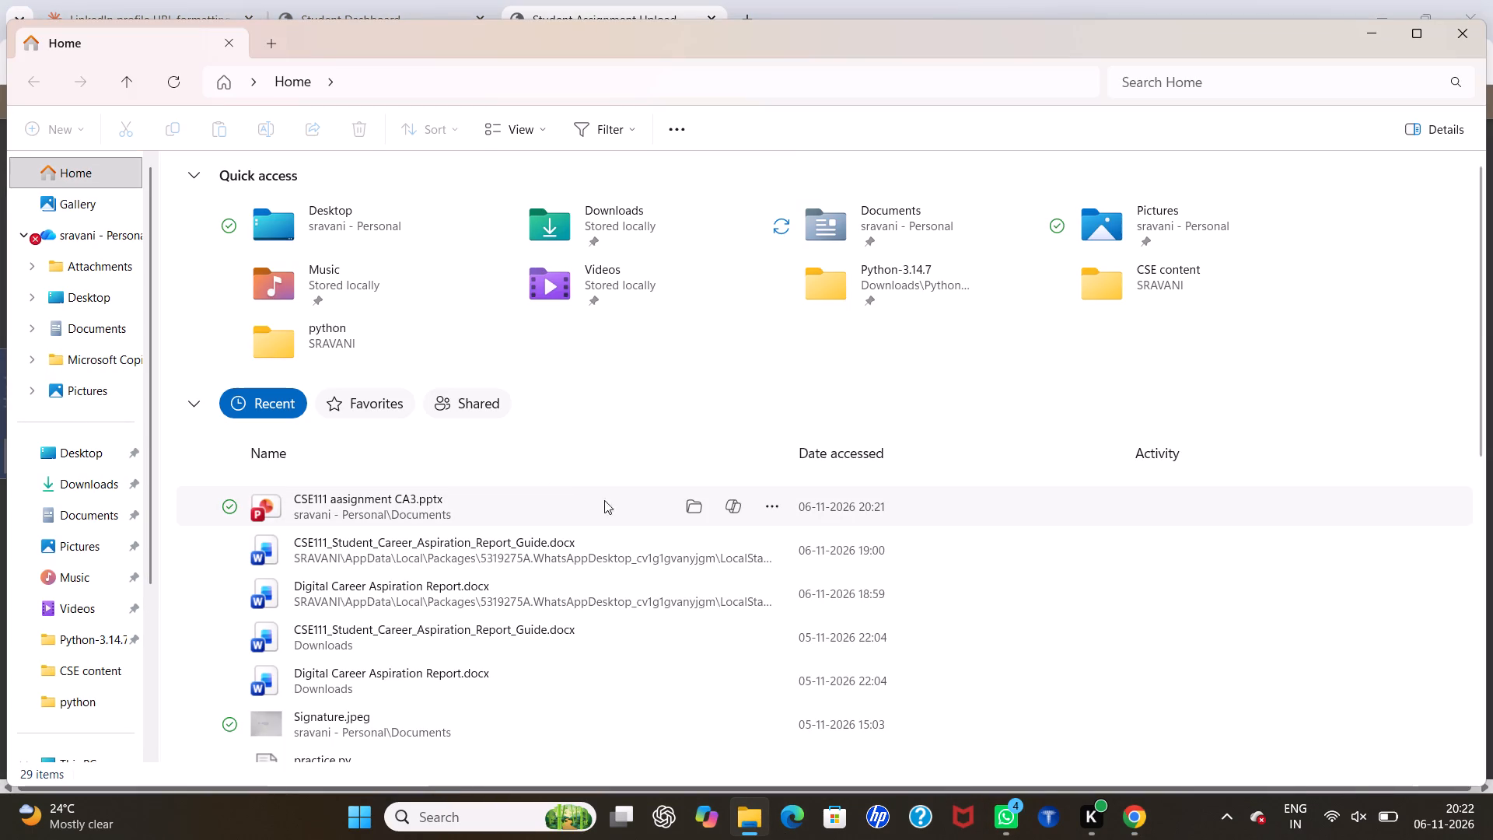
pyautogui.click(764, 505)
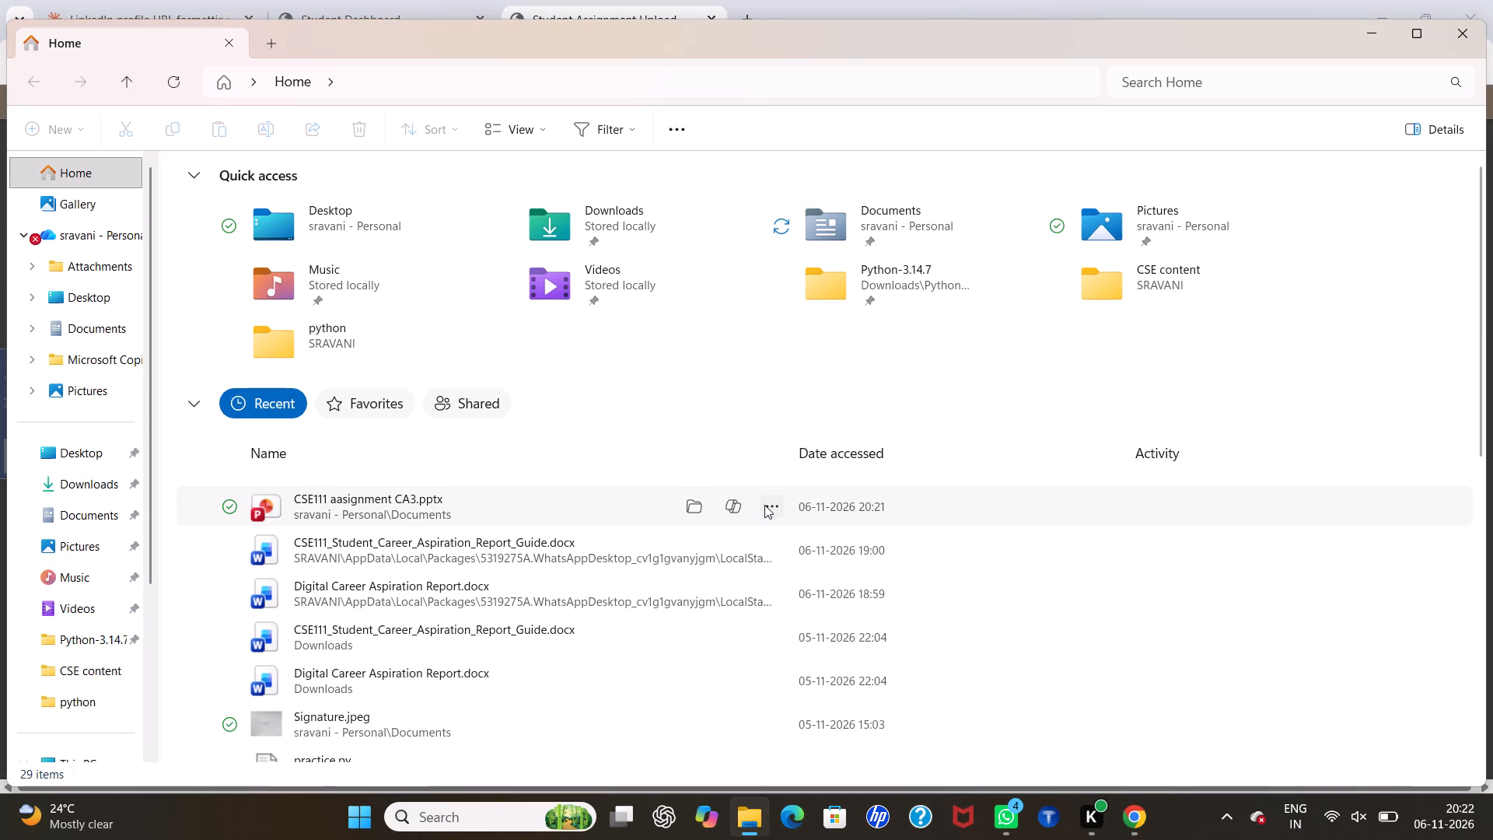
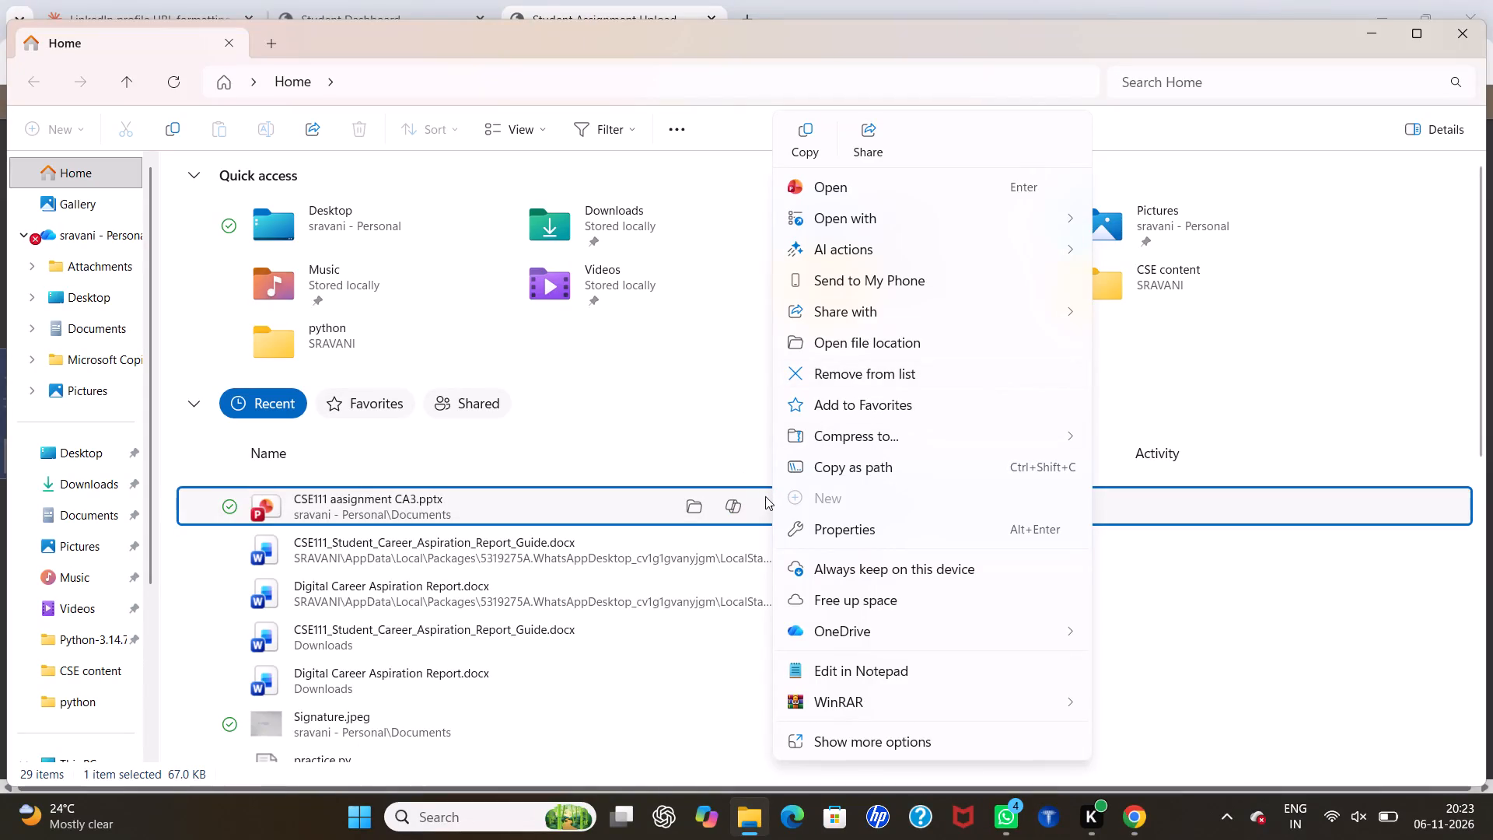
# Dismiss the file options and open CSE111 aasignment CA3.pptx from the recent files in PowerPoint.
pyautogui.click(610, 494)
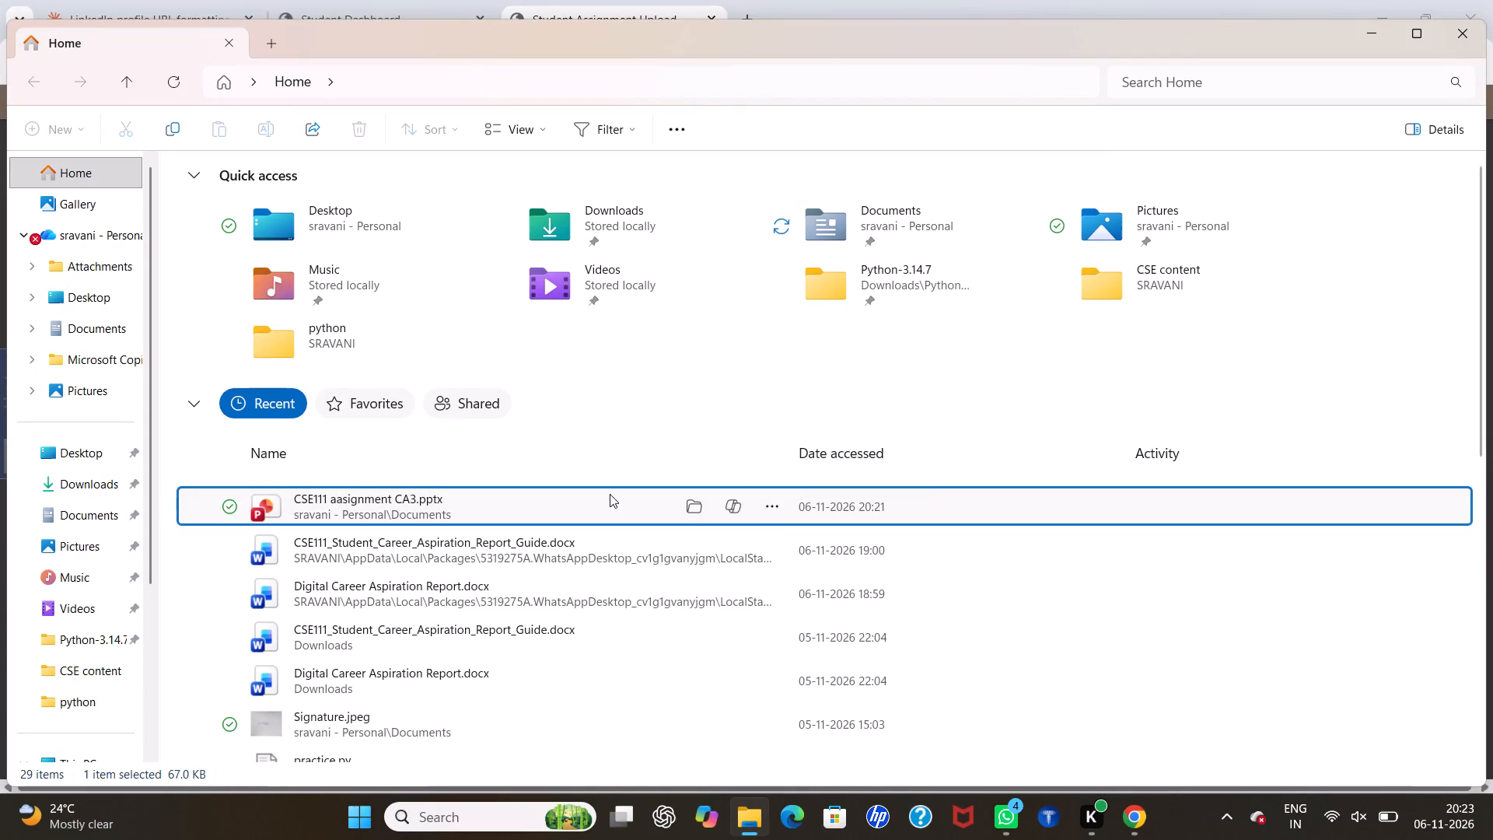
pyautogui.click(610, 494)
pyautogui.doubleClick(610, 494)
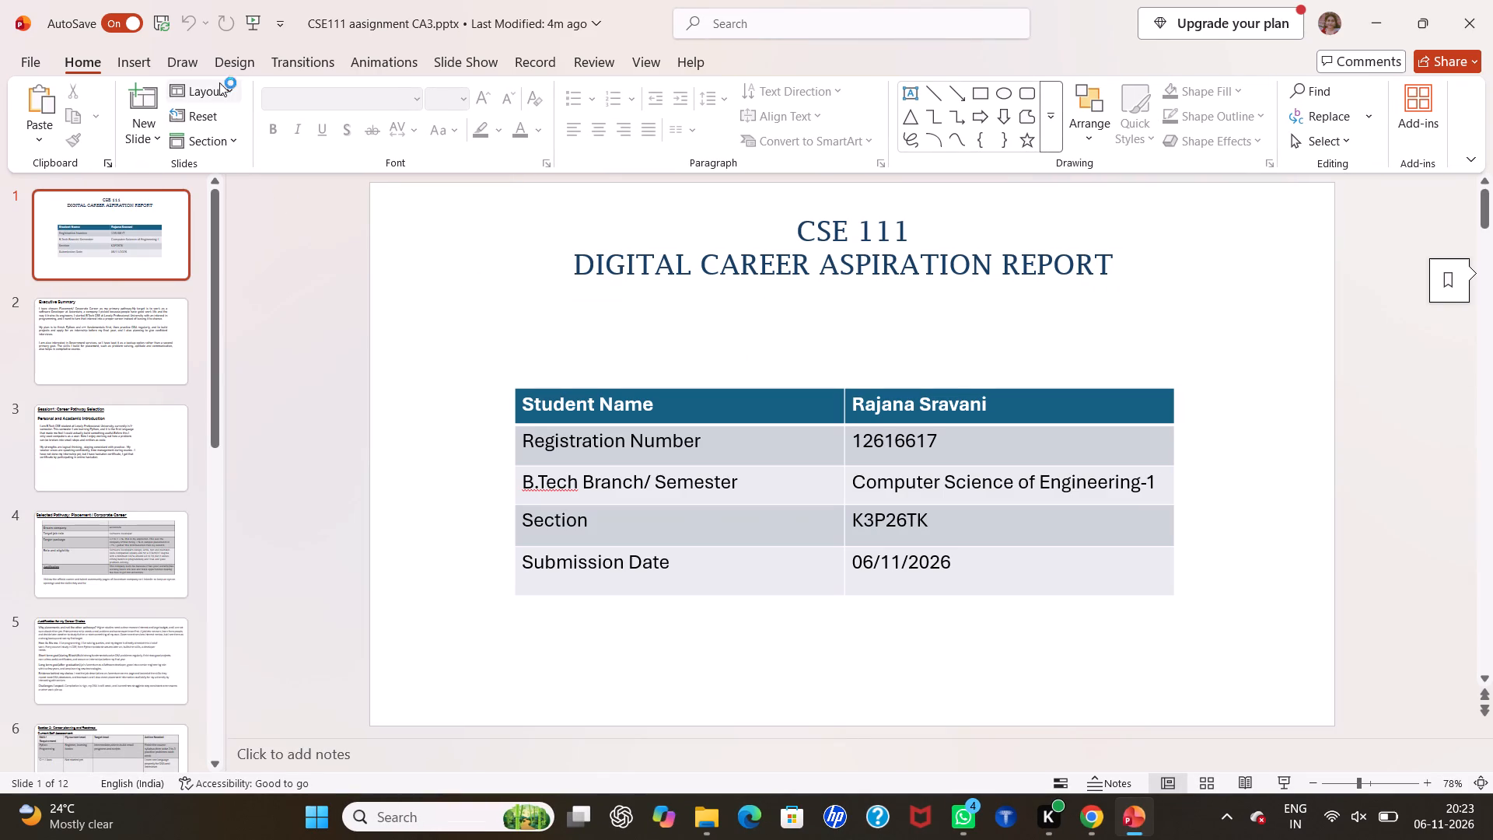
pyautogui.scroll(-6, 144, 317)
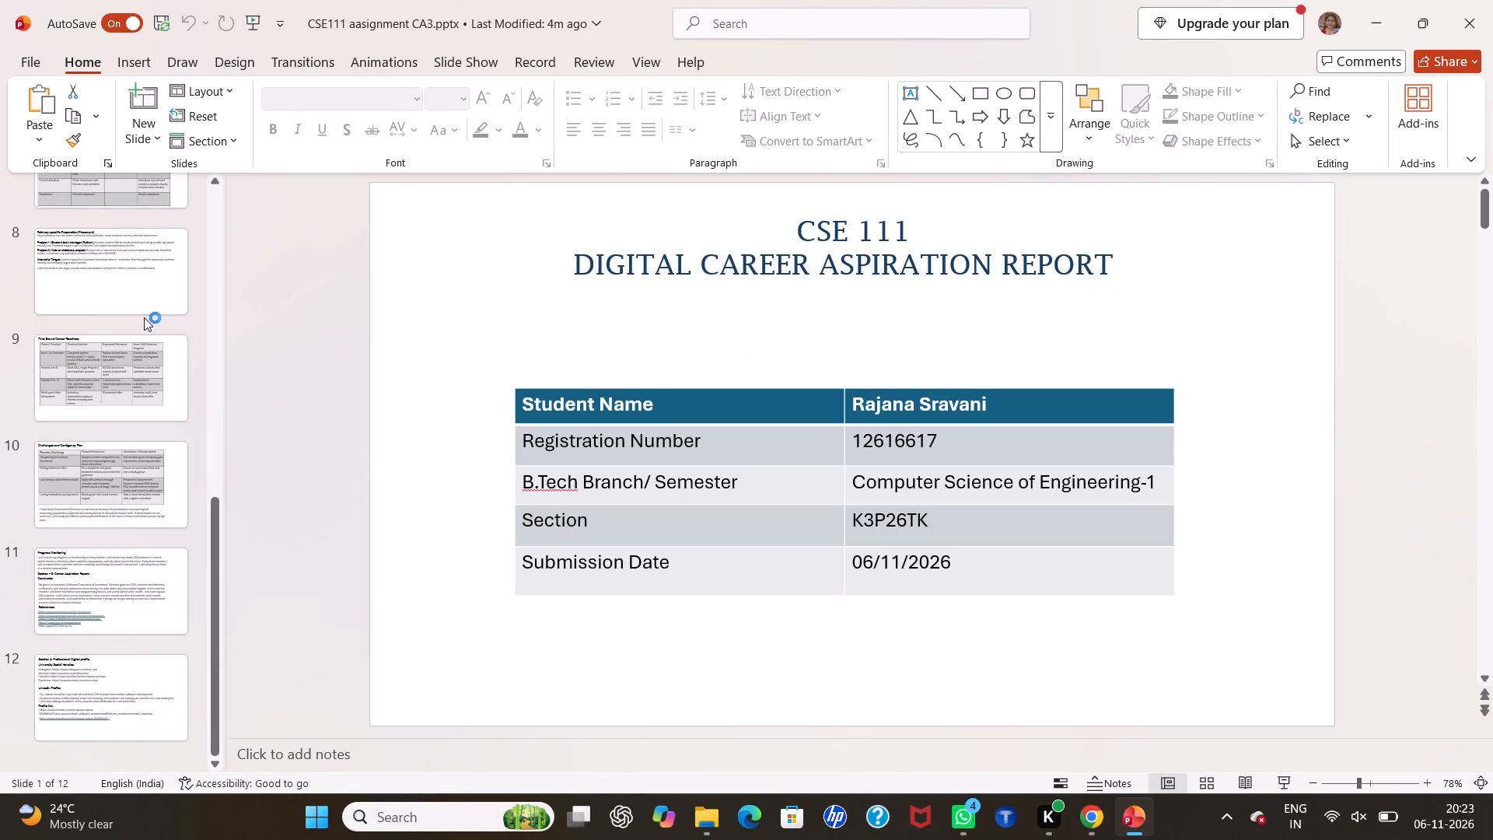
pyautogui.scroll(-4, 144, 317)
# Rename the open presentation by adding .pptx to its file name, entering CSE111 aasignment CA3.pptx as the name.
pyautogui.click(586, 25)
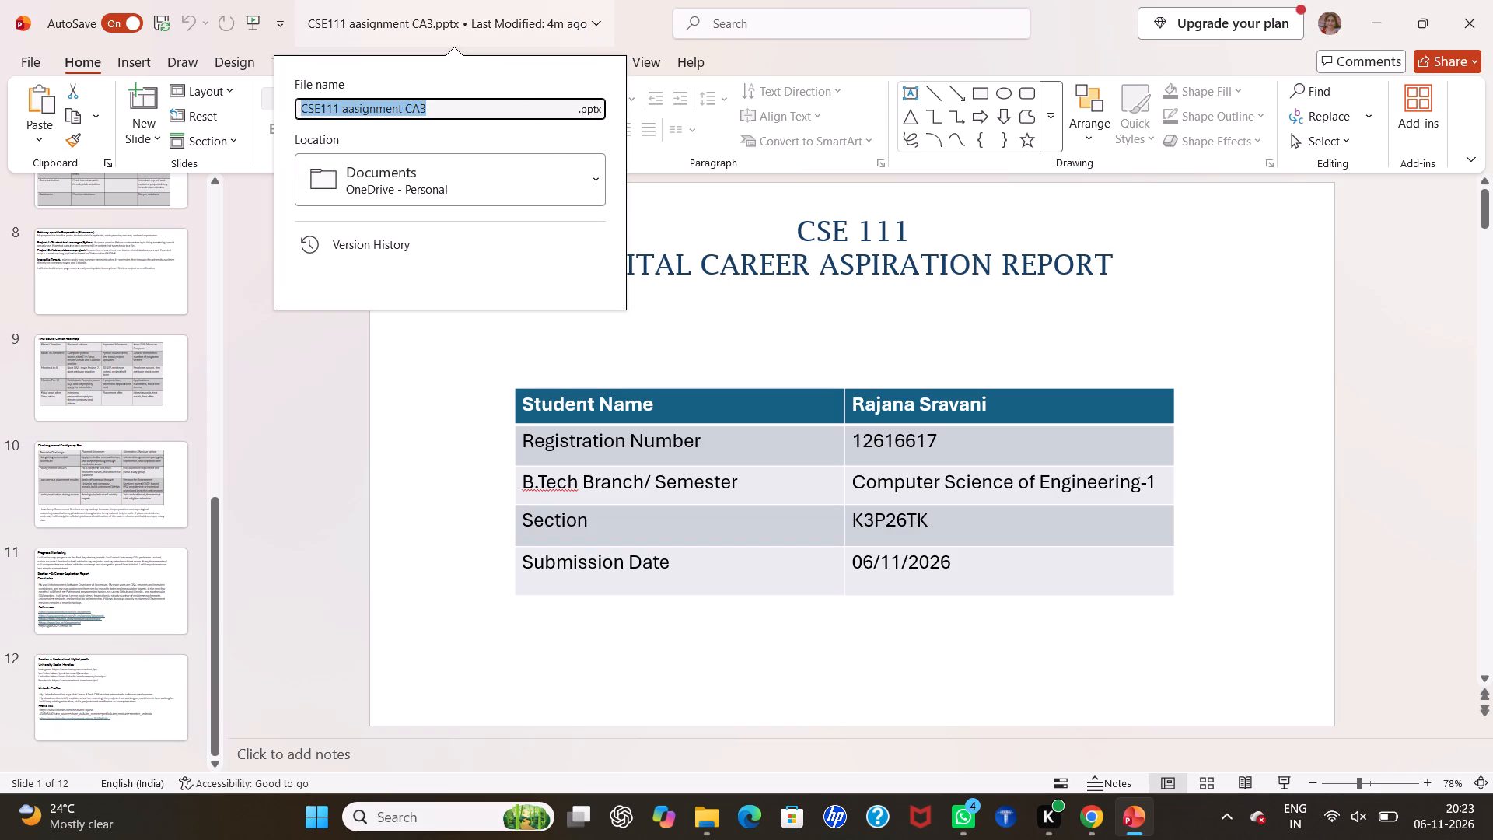
pyautogui.click(504, 105)
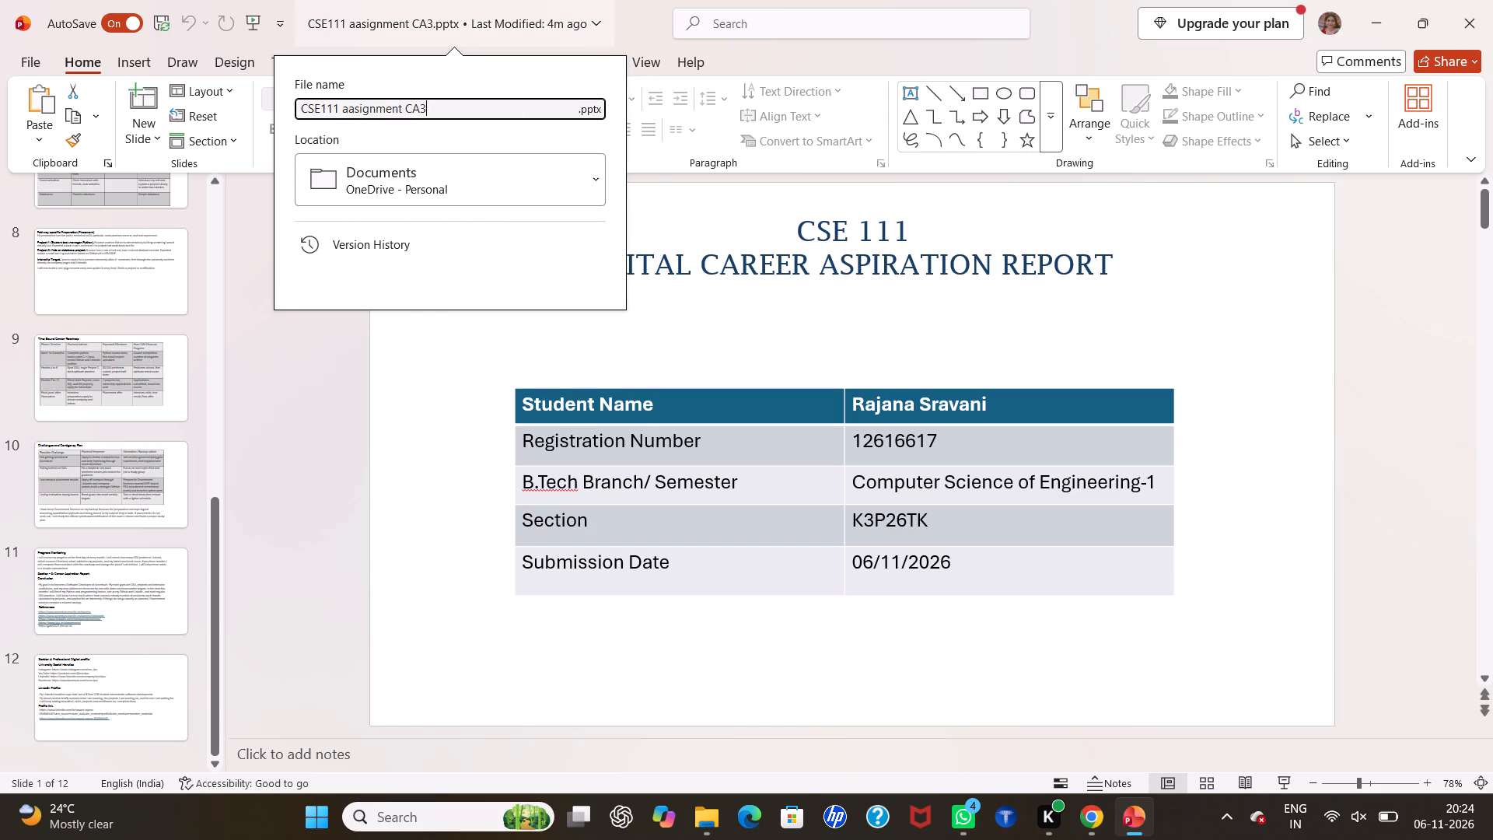
pyautogui.press('.')
pyautogui.write('pp')
pyautogui.write('tx')
pyautogui.press('Return')
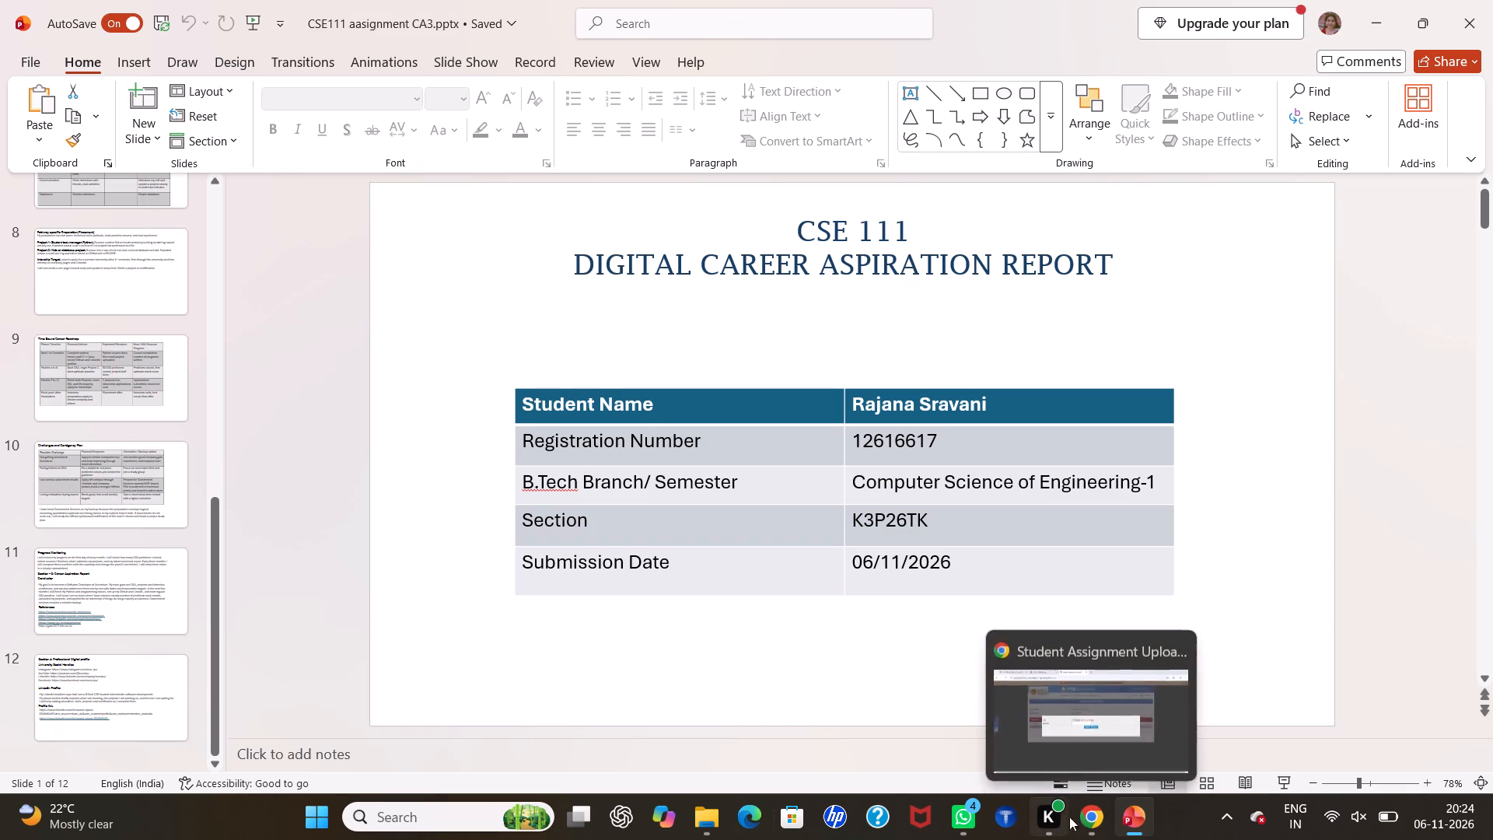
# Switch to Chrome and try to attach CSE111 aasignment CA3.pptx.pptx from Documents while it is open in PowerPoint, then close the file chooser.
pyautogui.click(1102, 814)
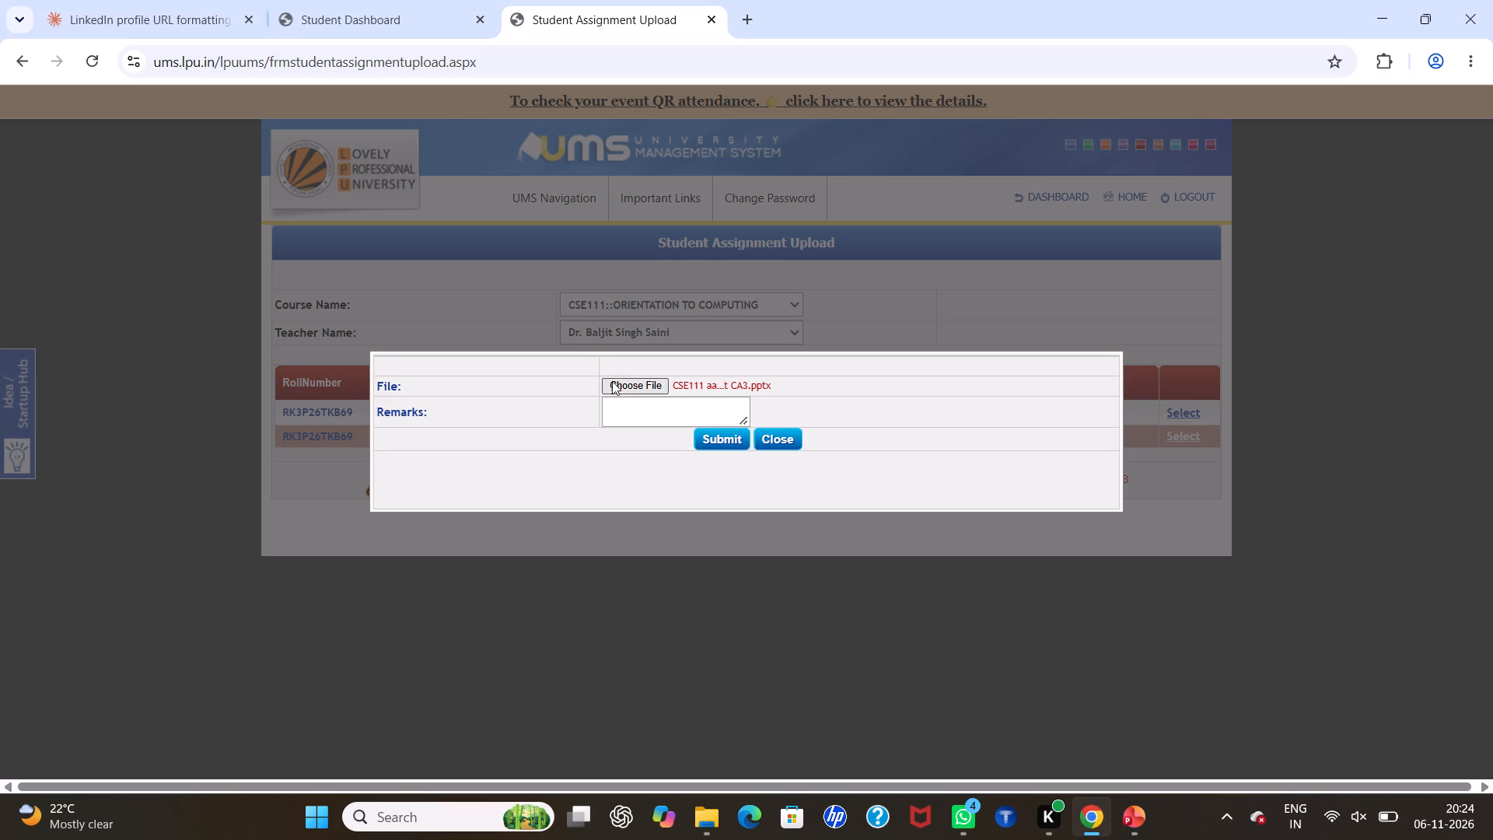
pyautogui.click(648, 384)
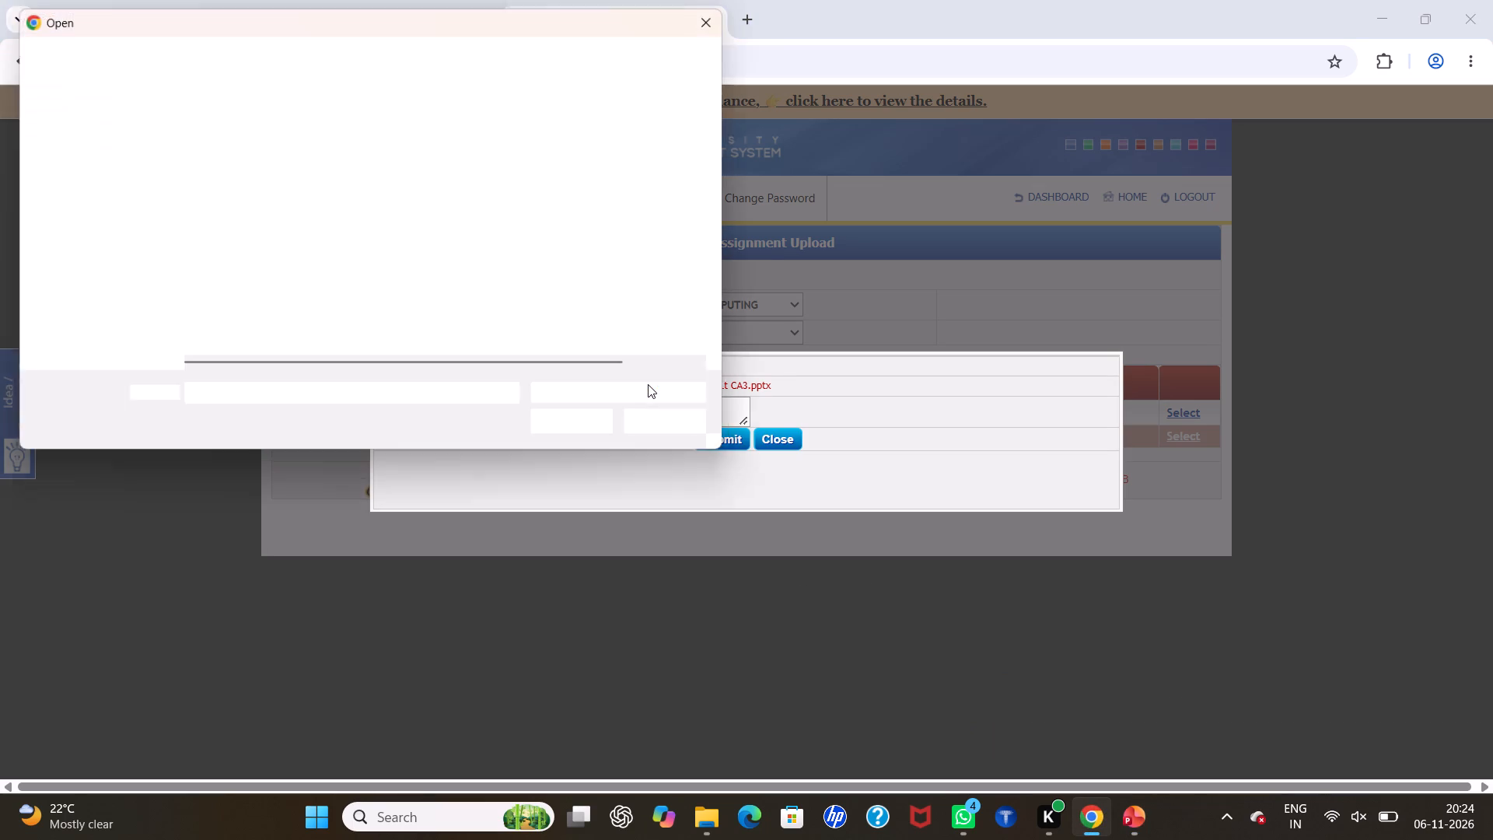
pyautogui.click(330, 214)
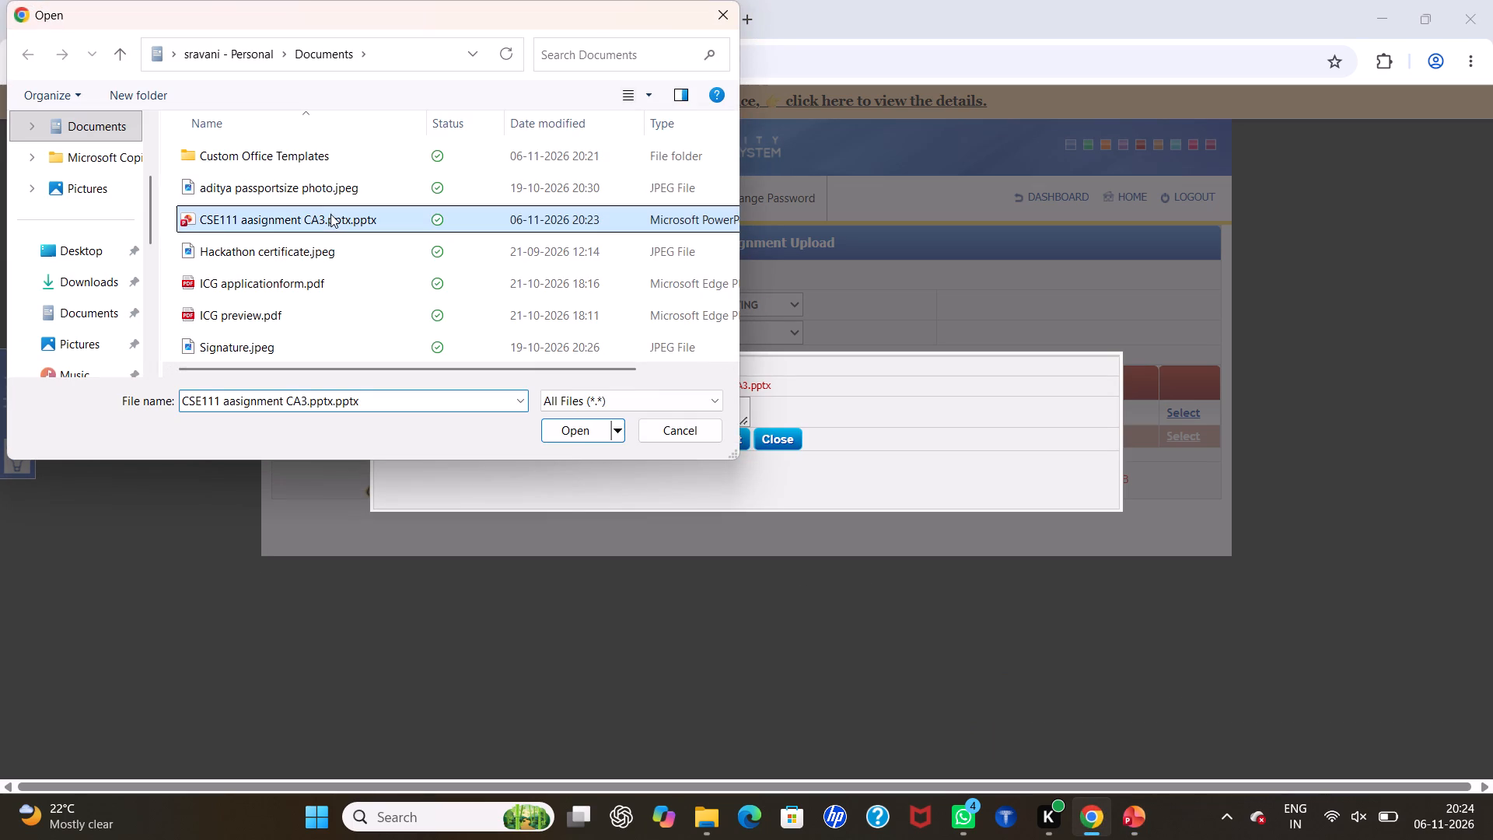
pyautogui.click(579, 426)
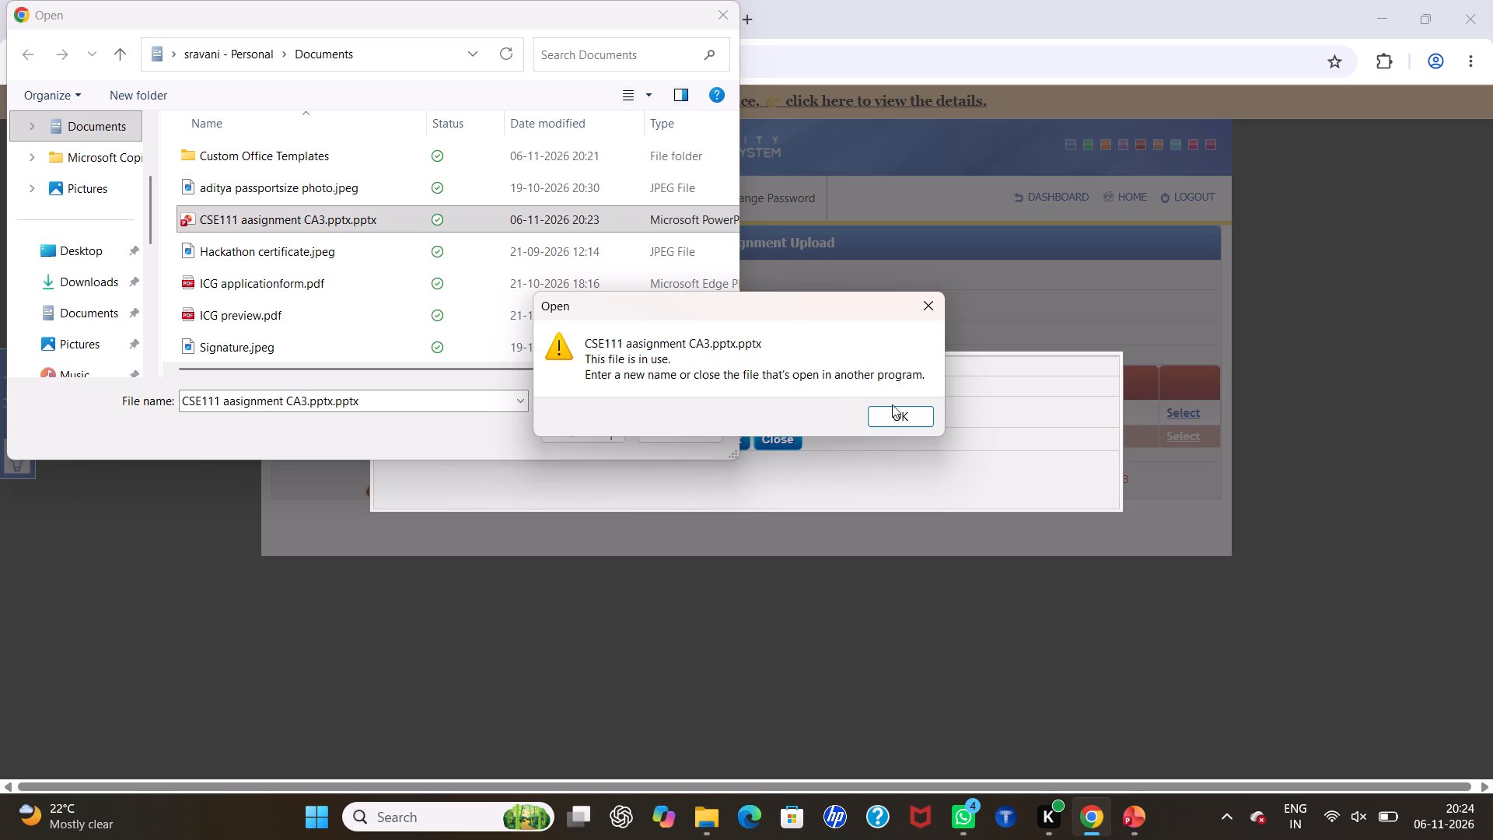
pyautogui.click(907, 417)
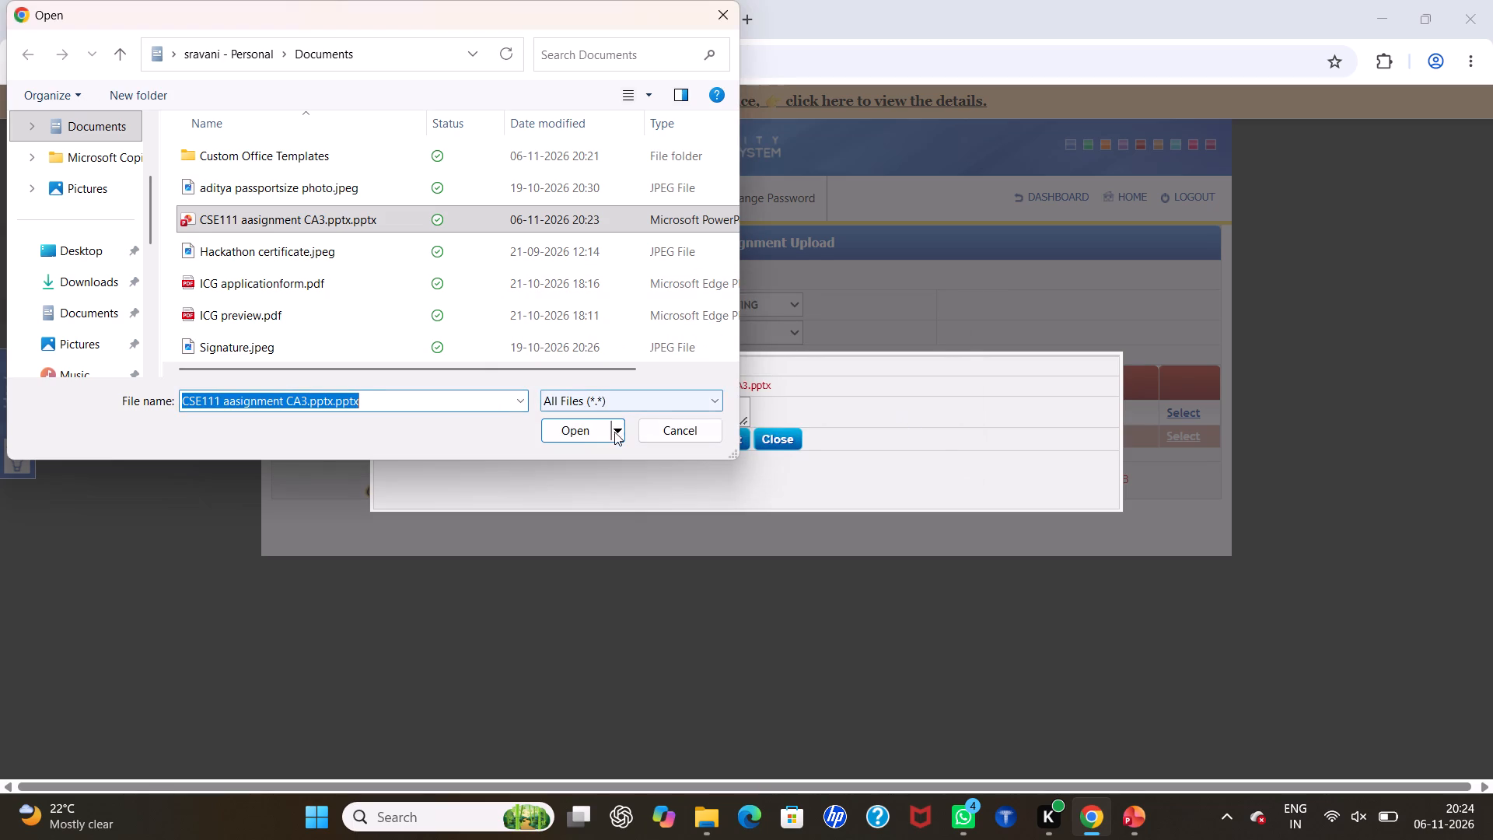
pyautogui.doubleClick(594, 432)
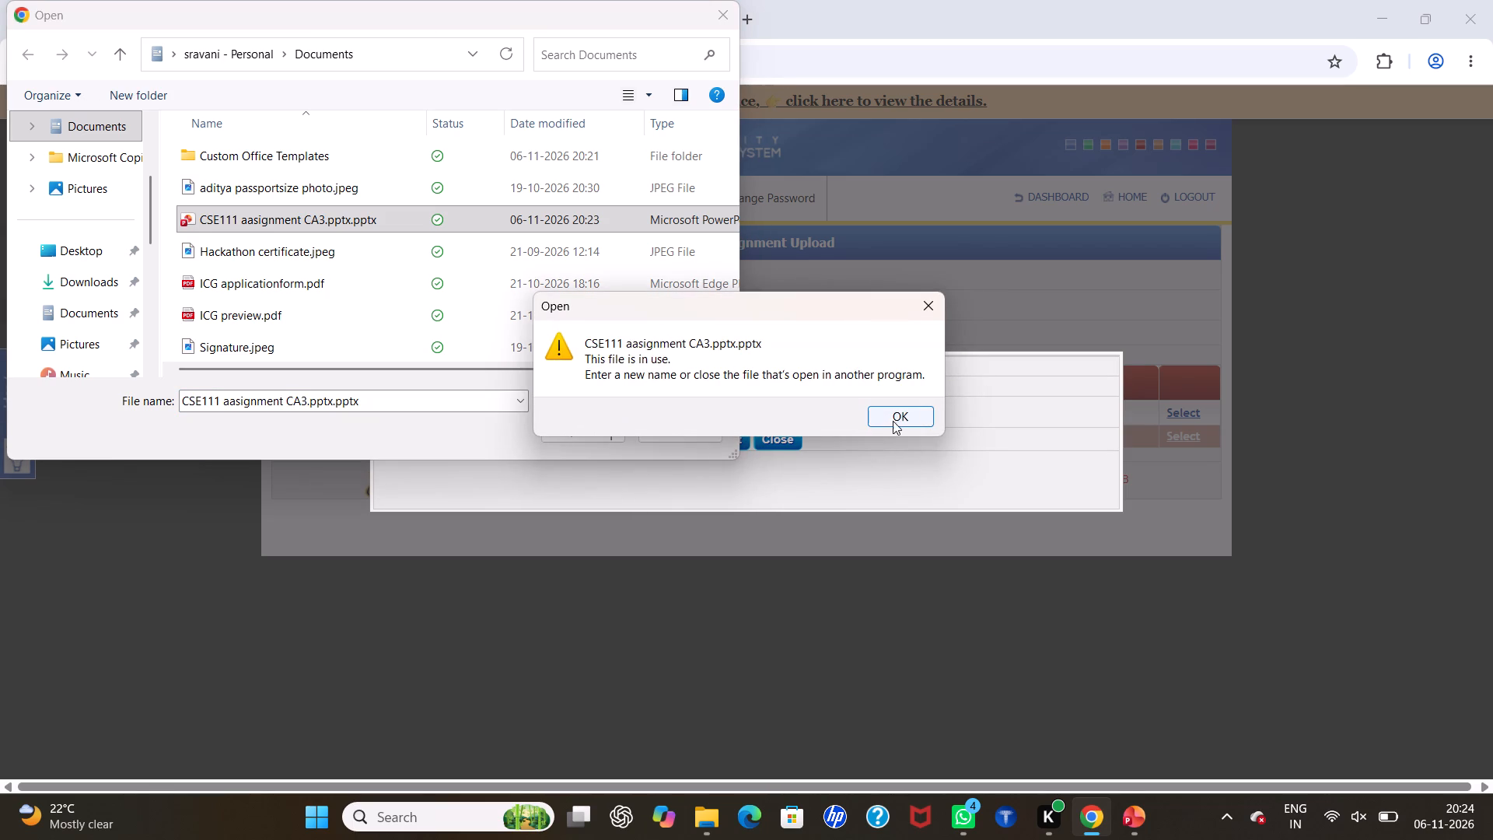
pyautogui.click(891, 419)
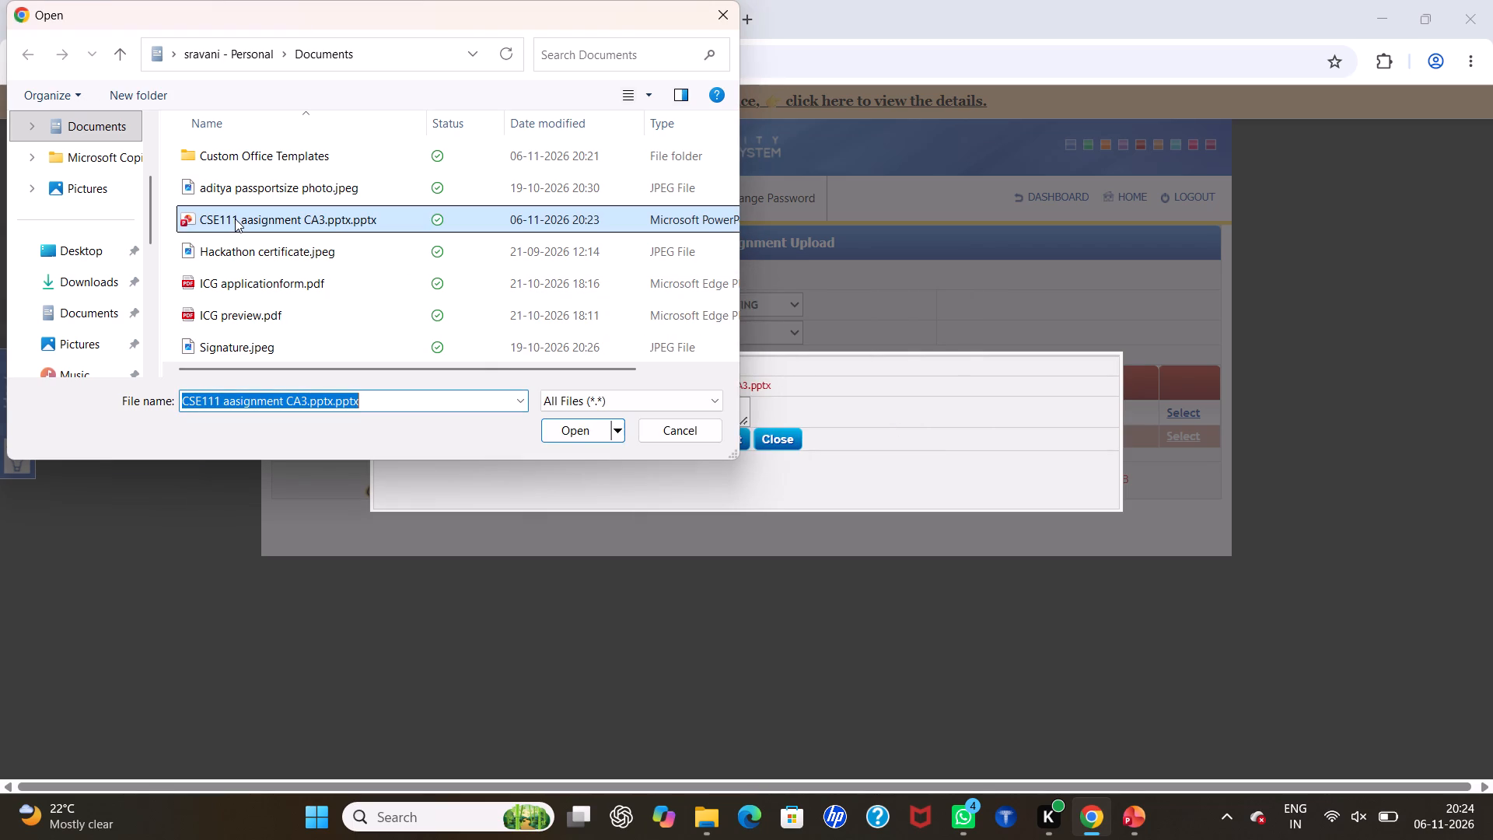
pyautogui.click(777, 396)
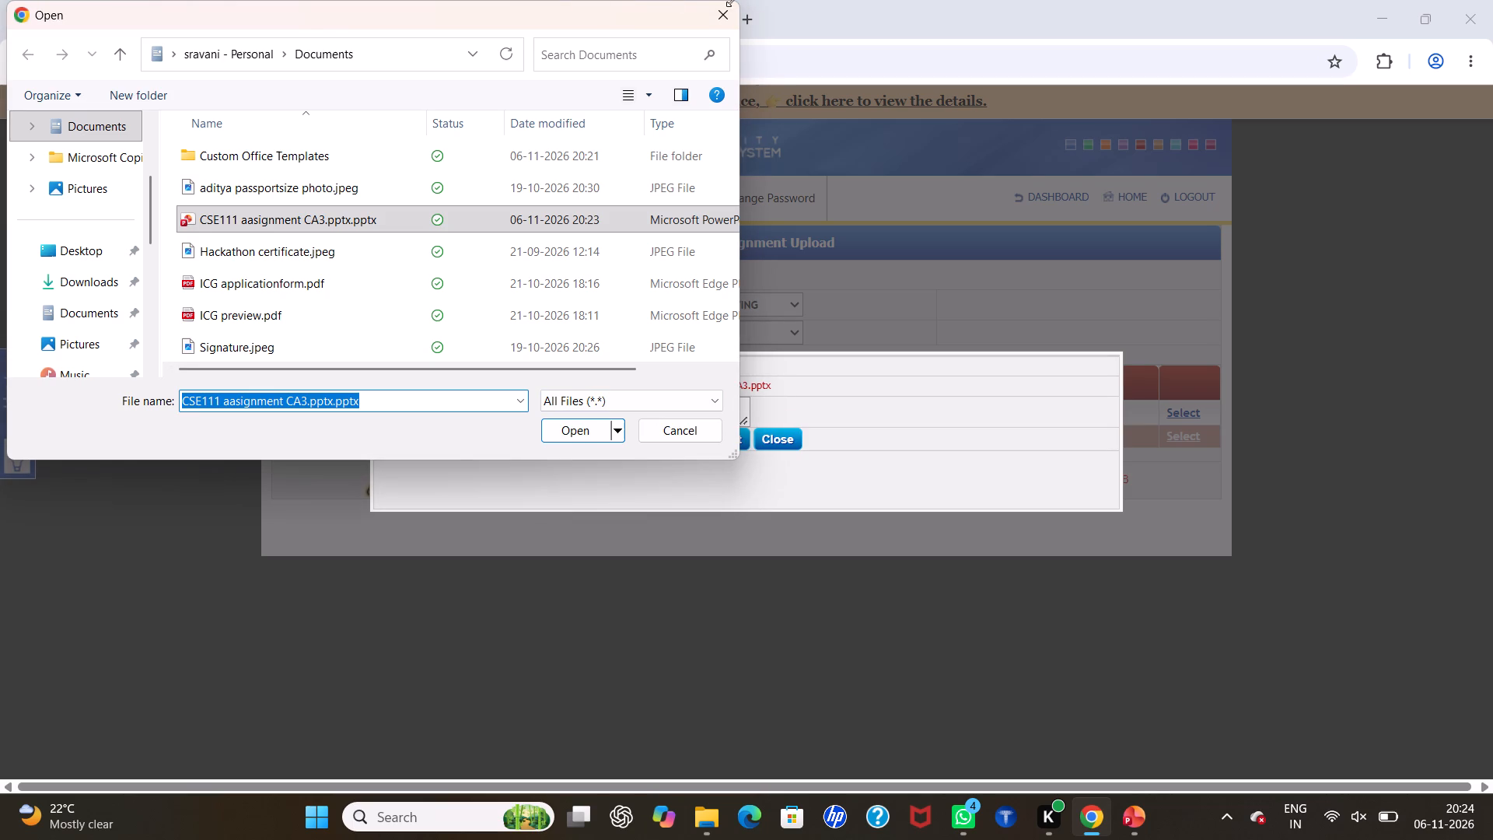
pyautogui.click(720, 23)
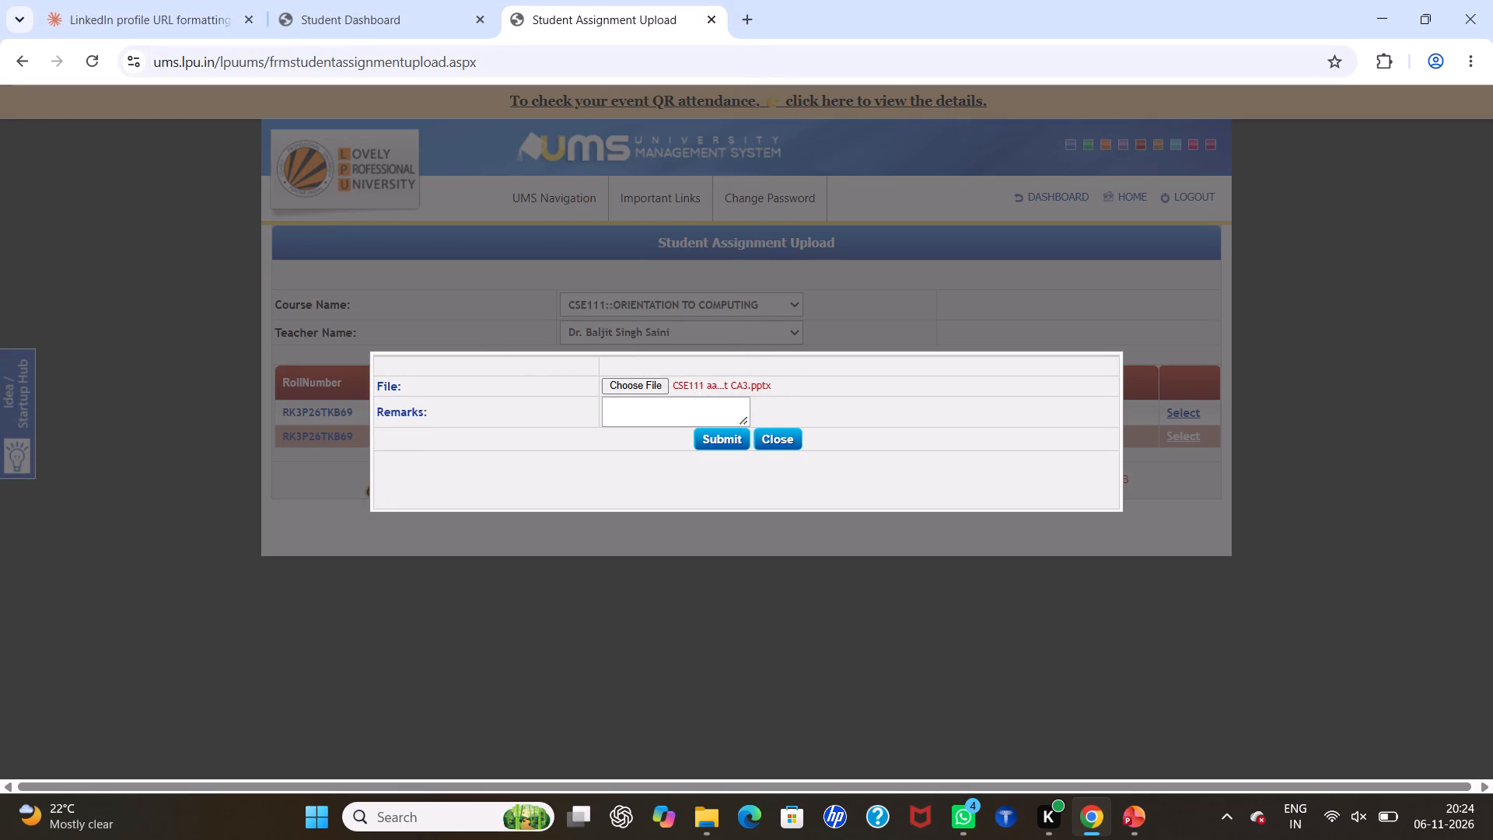
# Reopen the upload form's file chooser, select CSE111 aasignment CA3.pptx.pptx in Documents, and display the files as tiles.
pyautogui.tripleClick(700, 387)
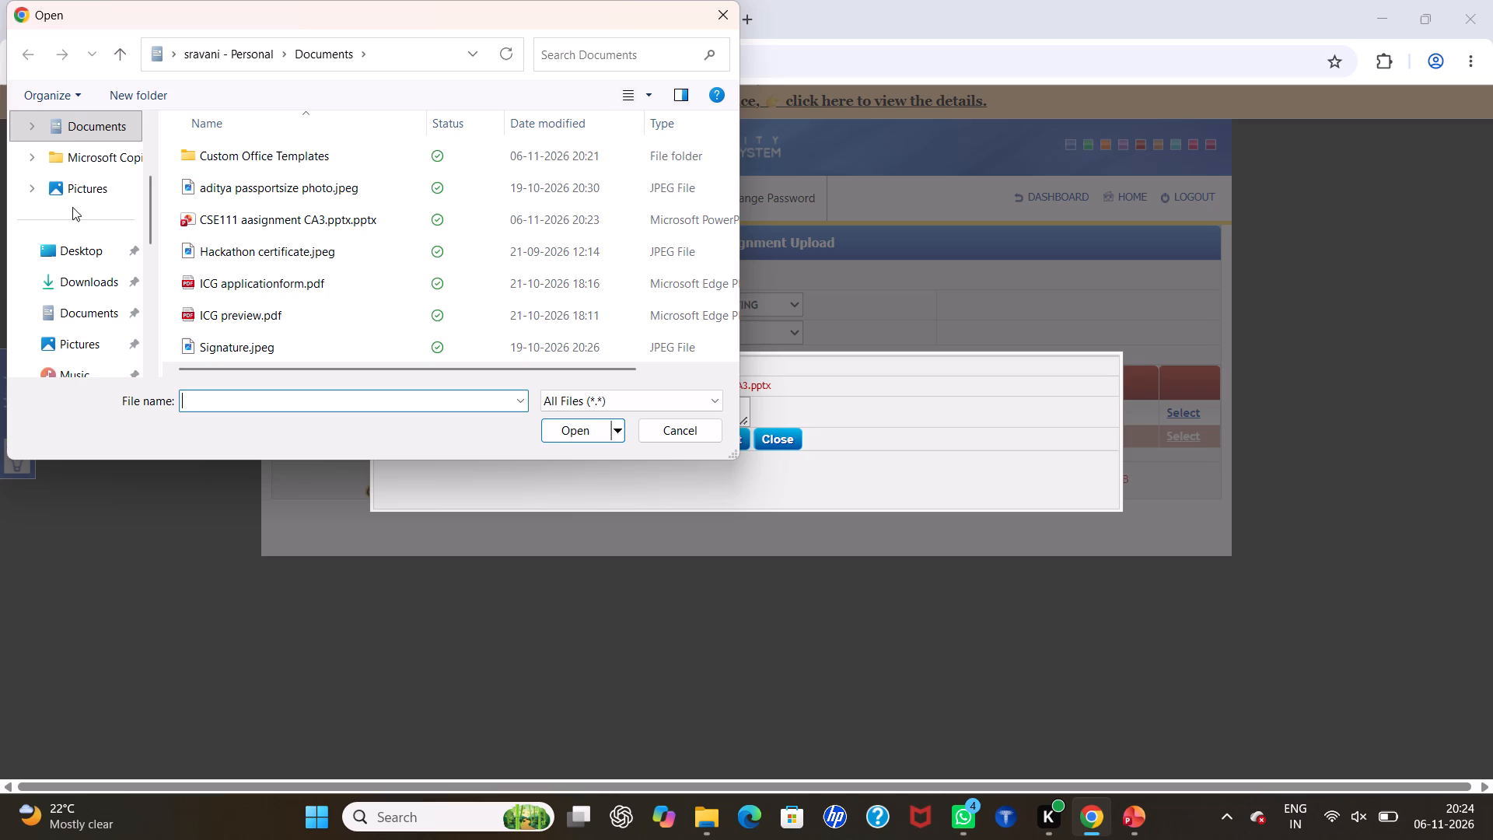
pyautogui.scroll(7, 70, 206)
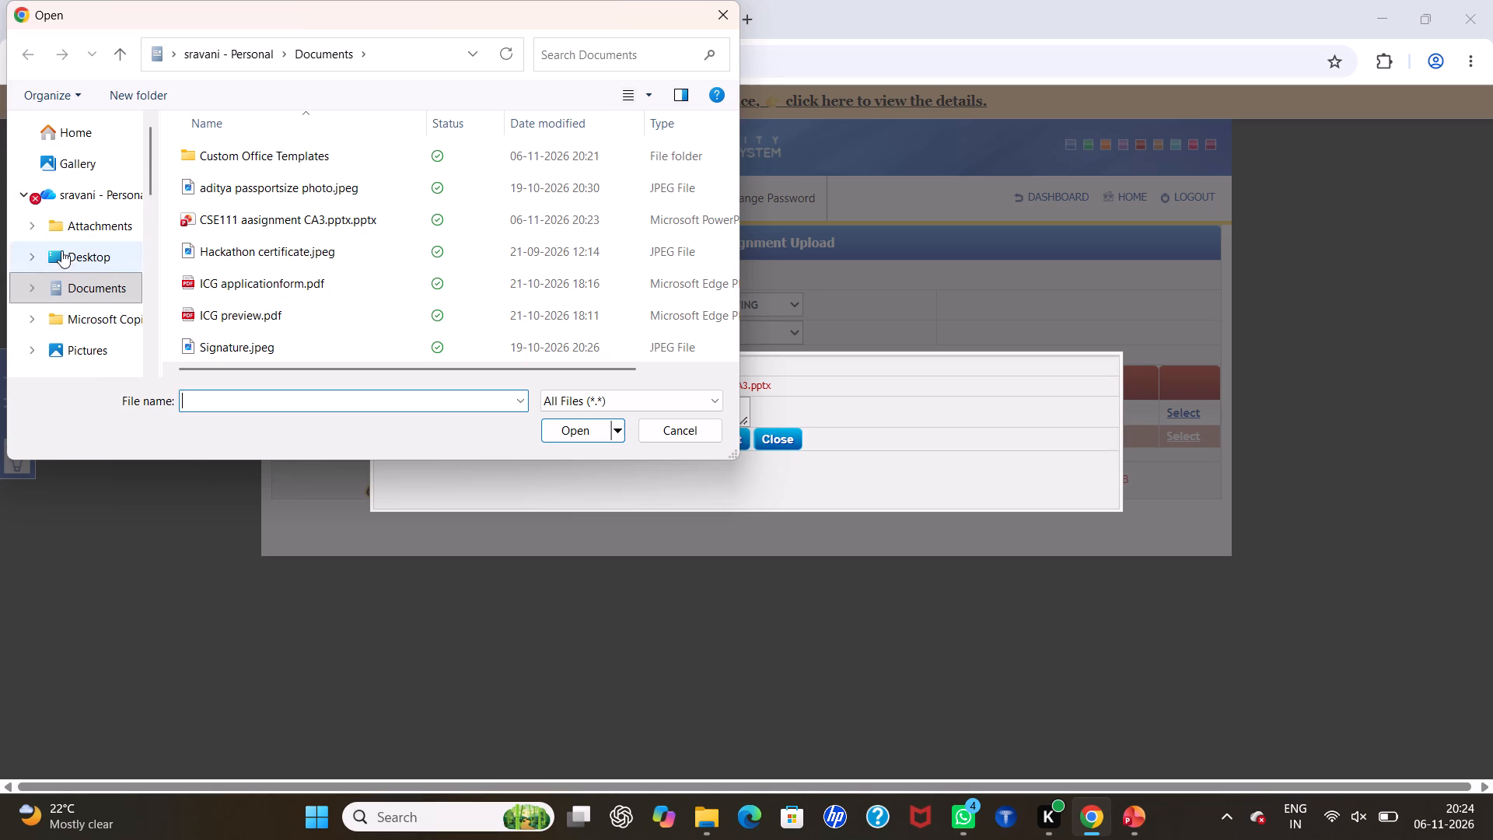
pyautogui.click(100, 135)
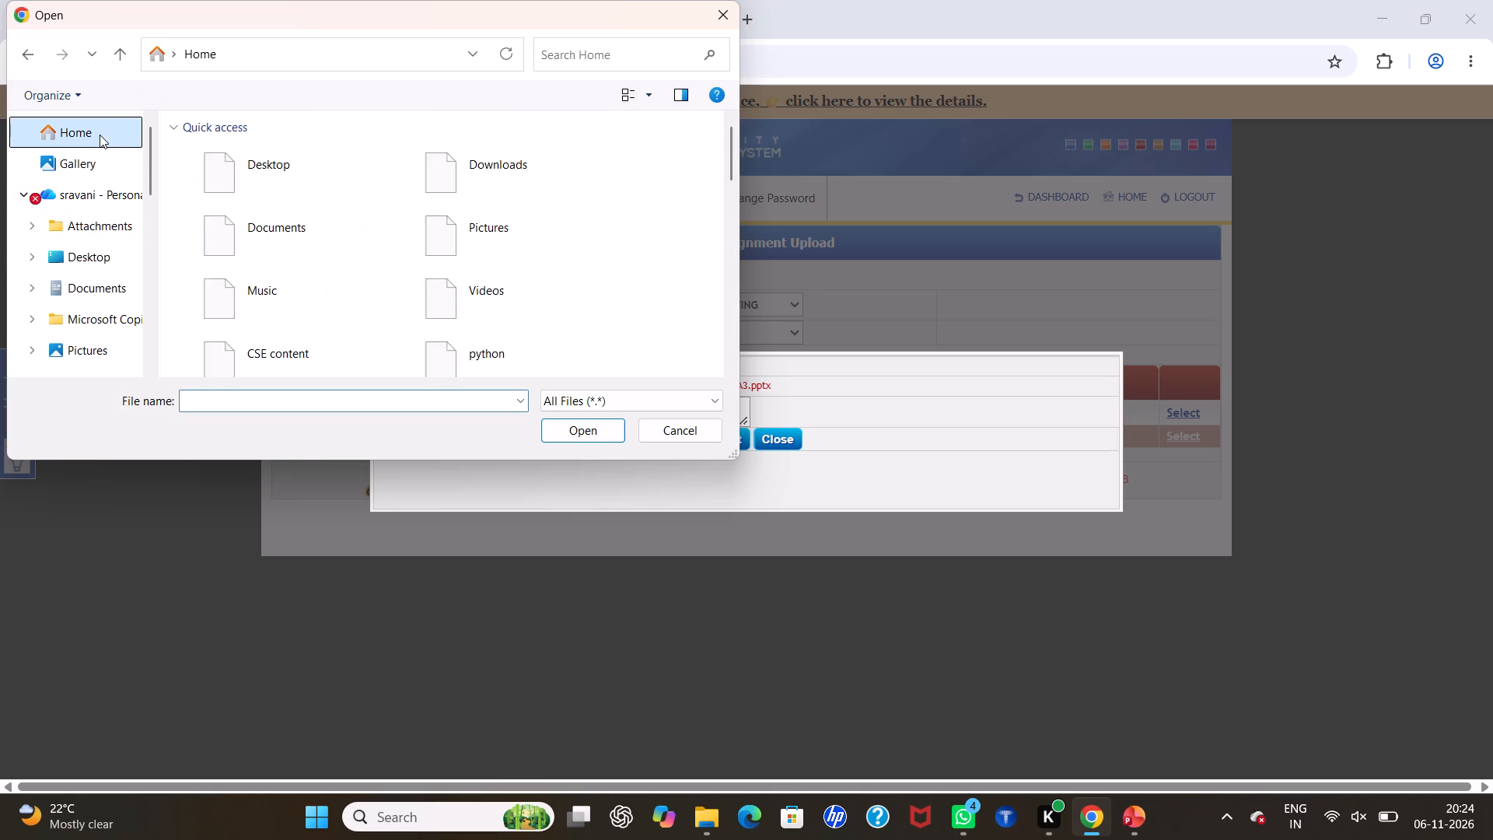
pyautogui.click(267, 165)
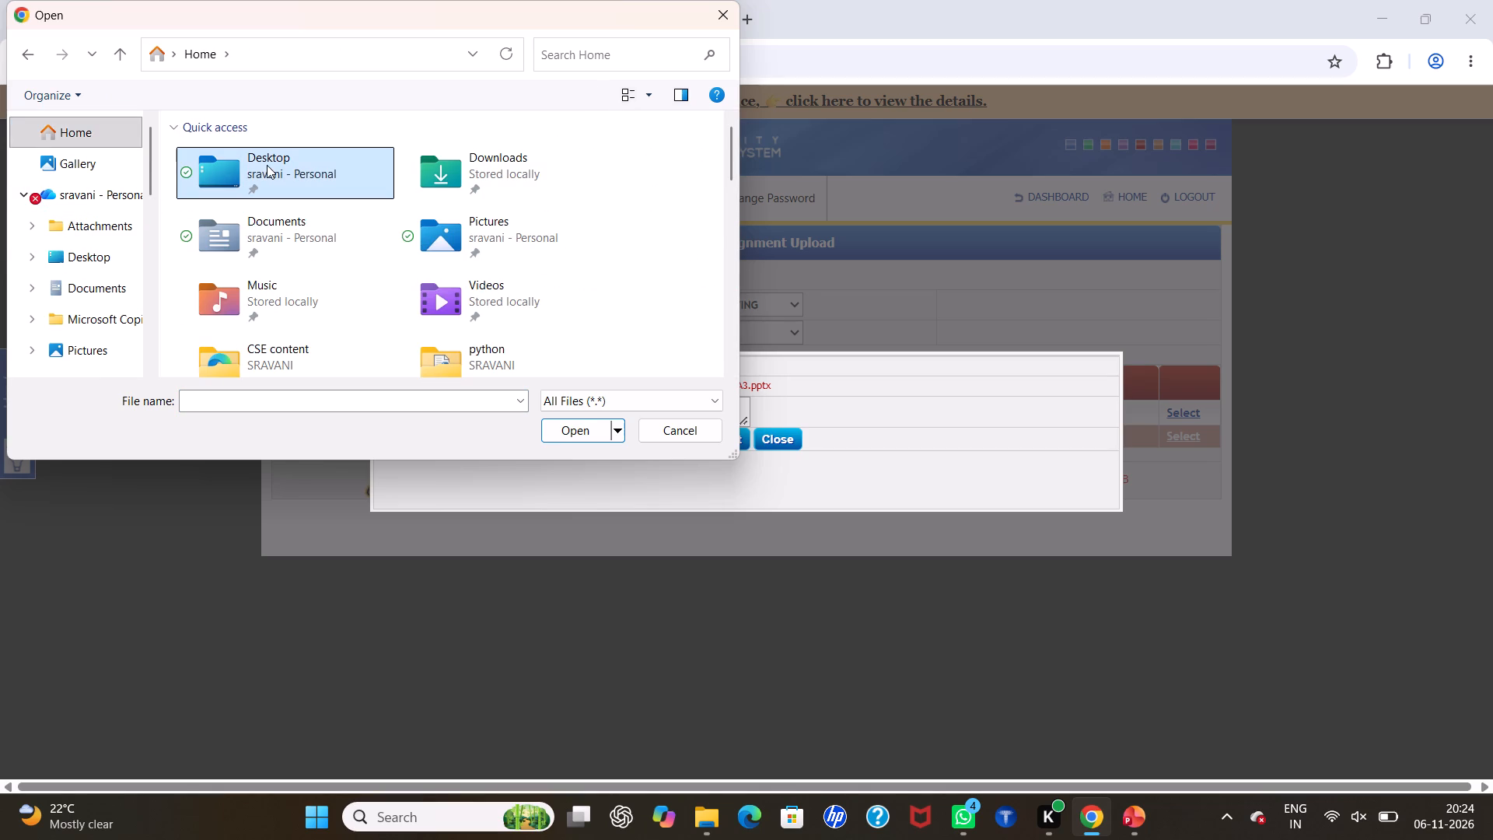
pyautogui.click(306, 232)
pyautogui.doubleClick(306, 232)
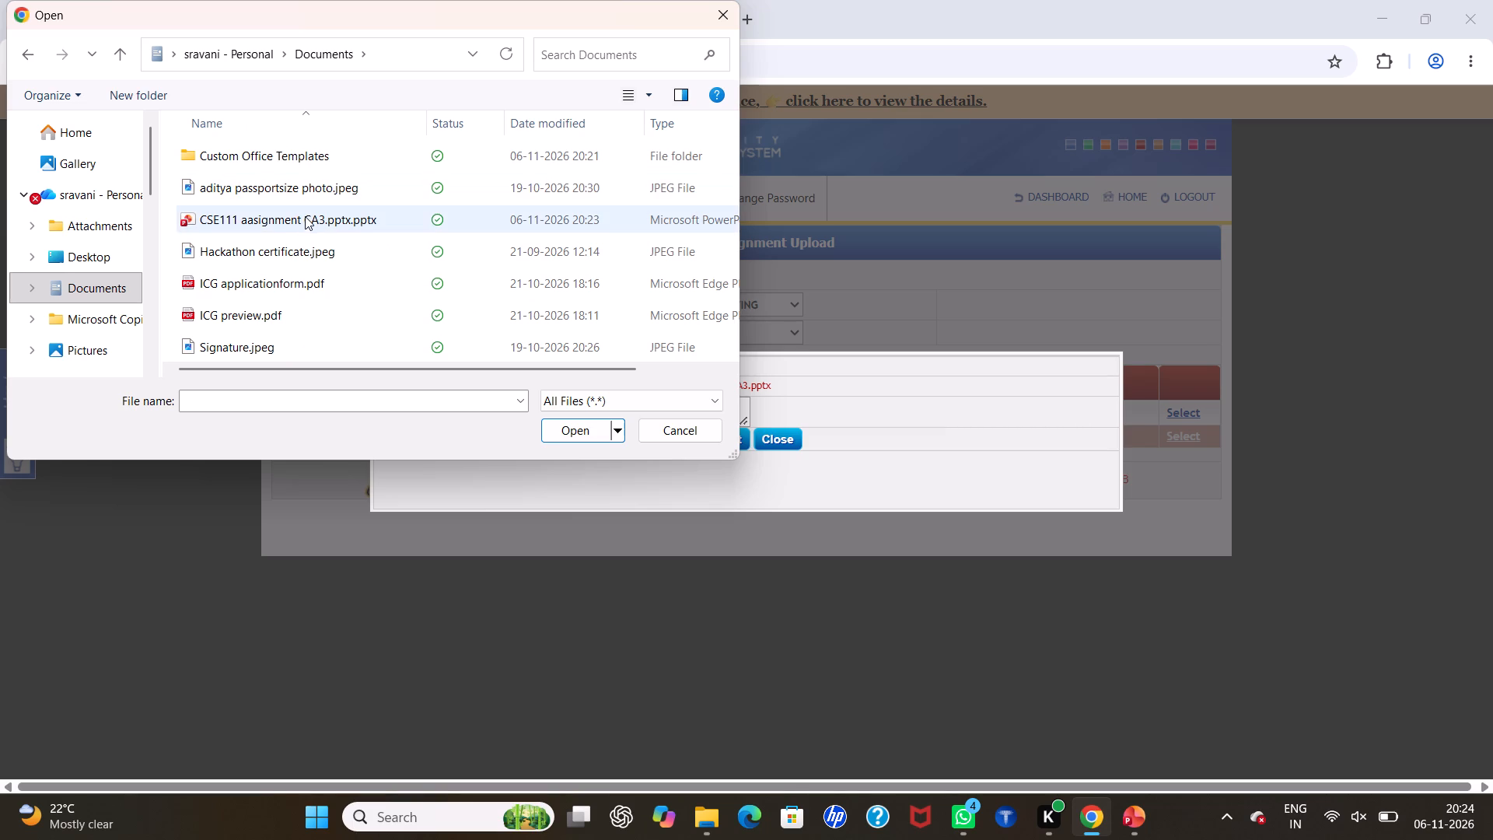
pyautogui.click(298, 221)
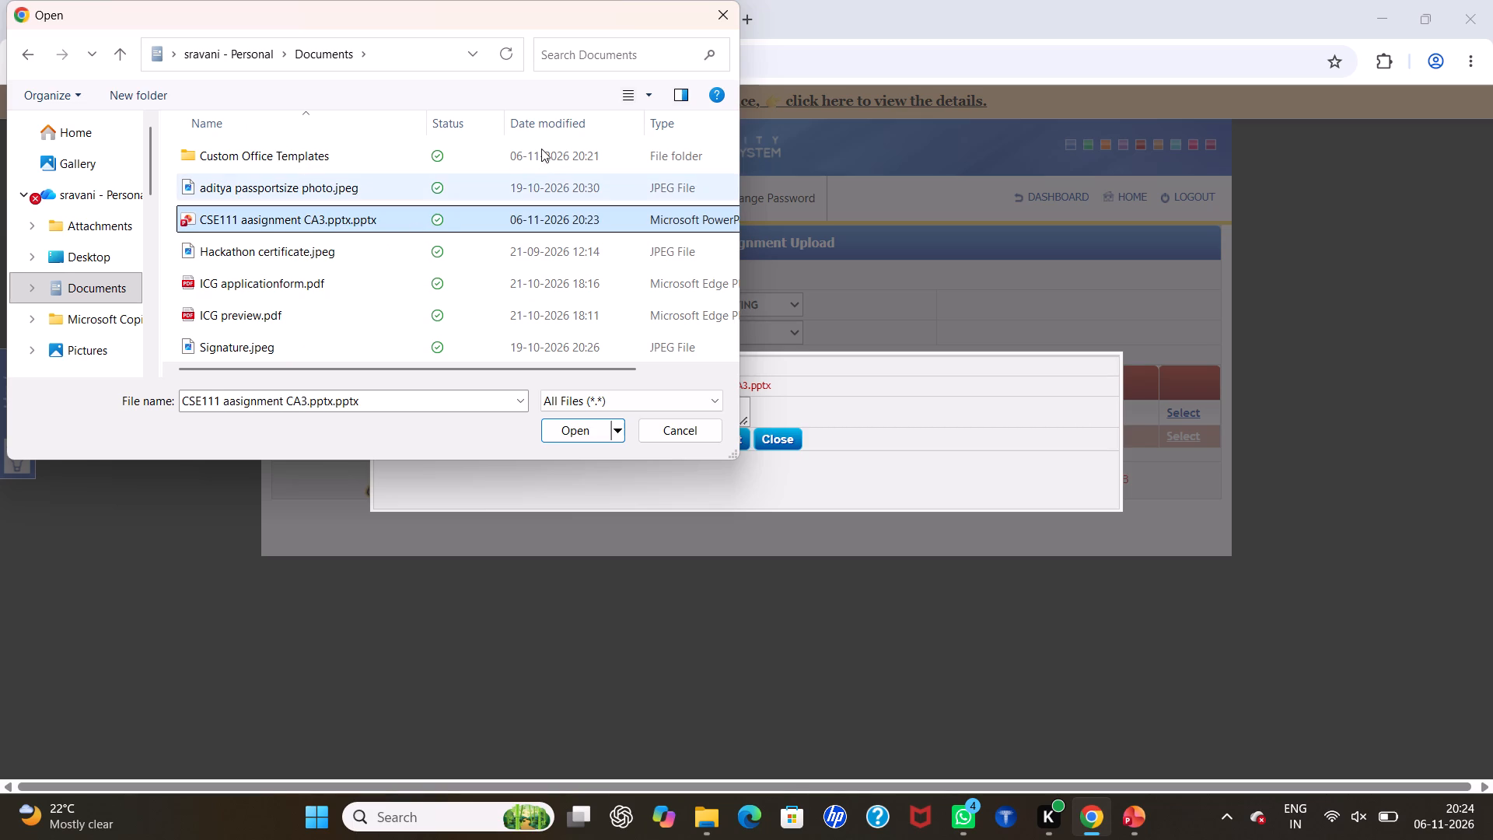
pyautogui.click(637, 88)
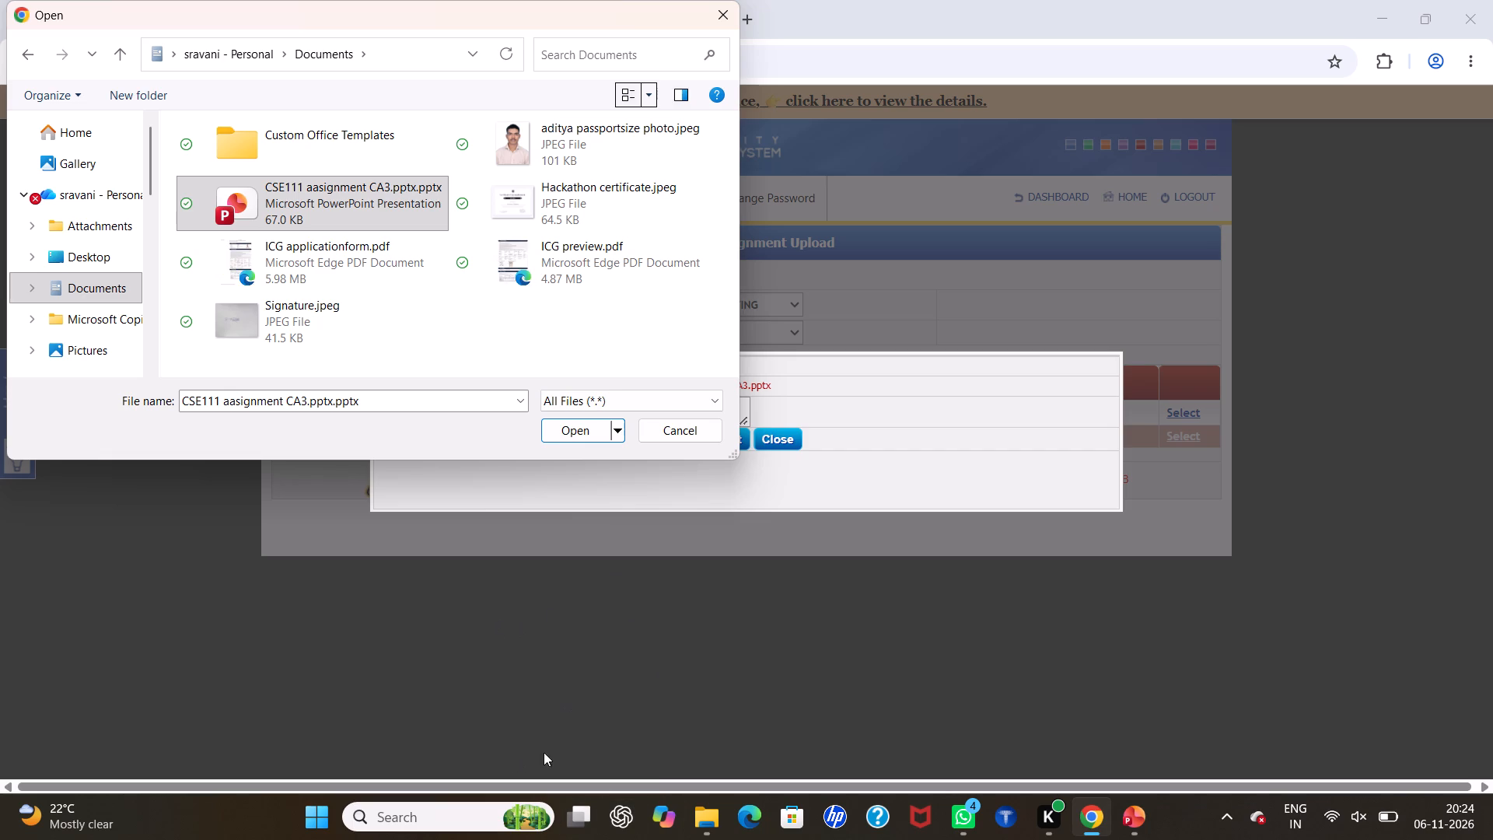
# Search the computer for Word with "msw" and launch it.
pyautogui.click(452, 817)
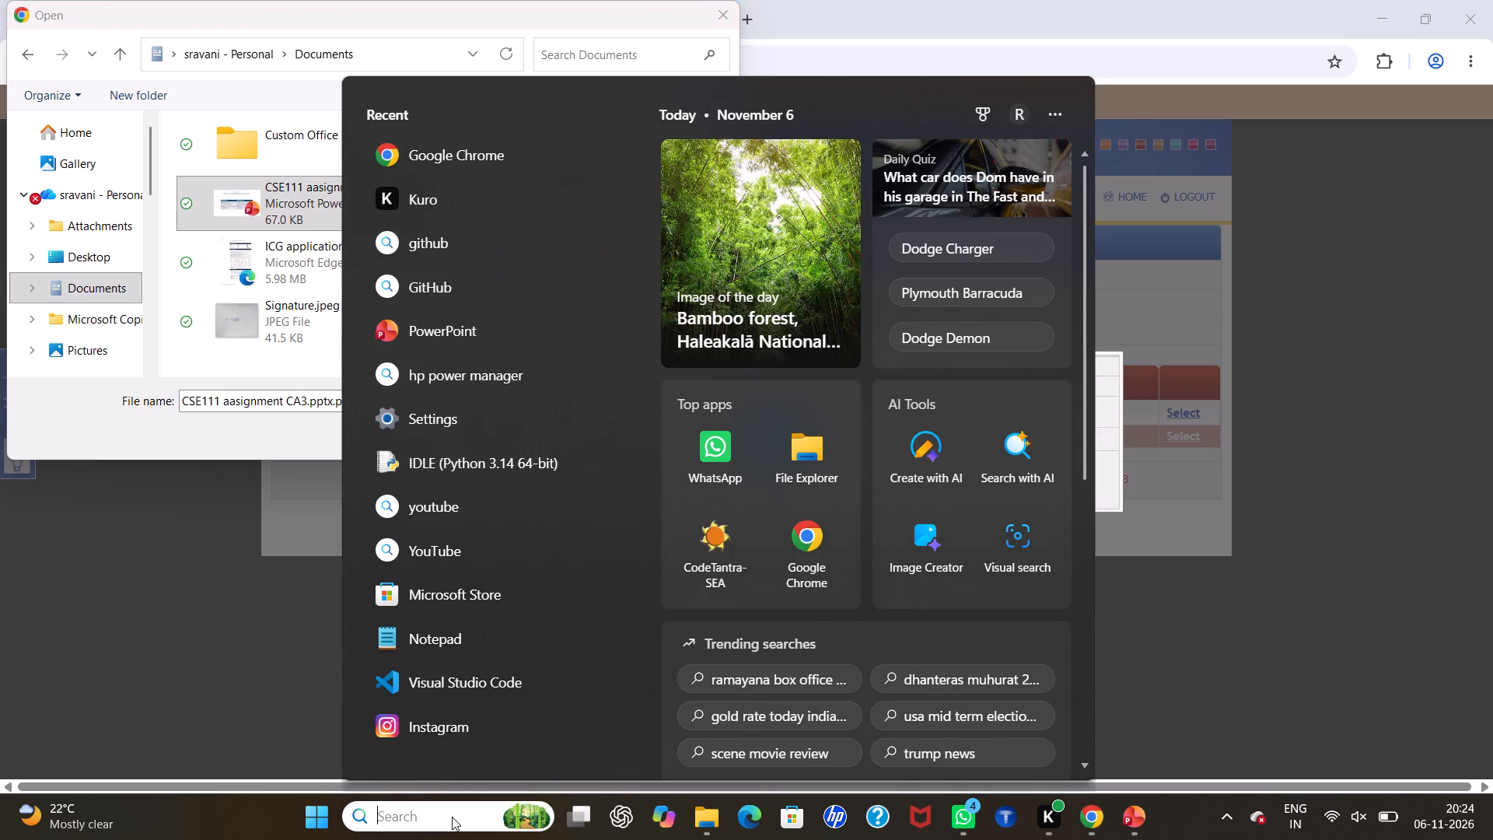
pyautogui.write('msw')
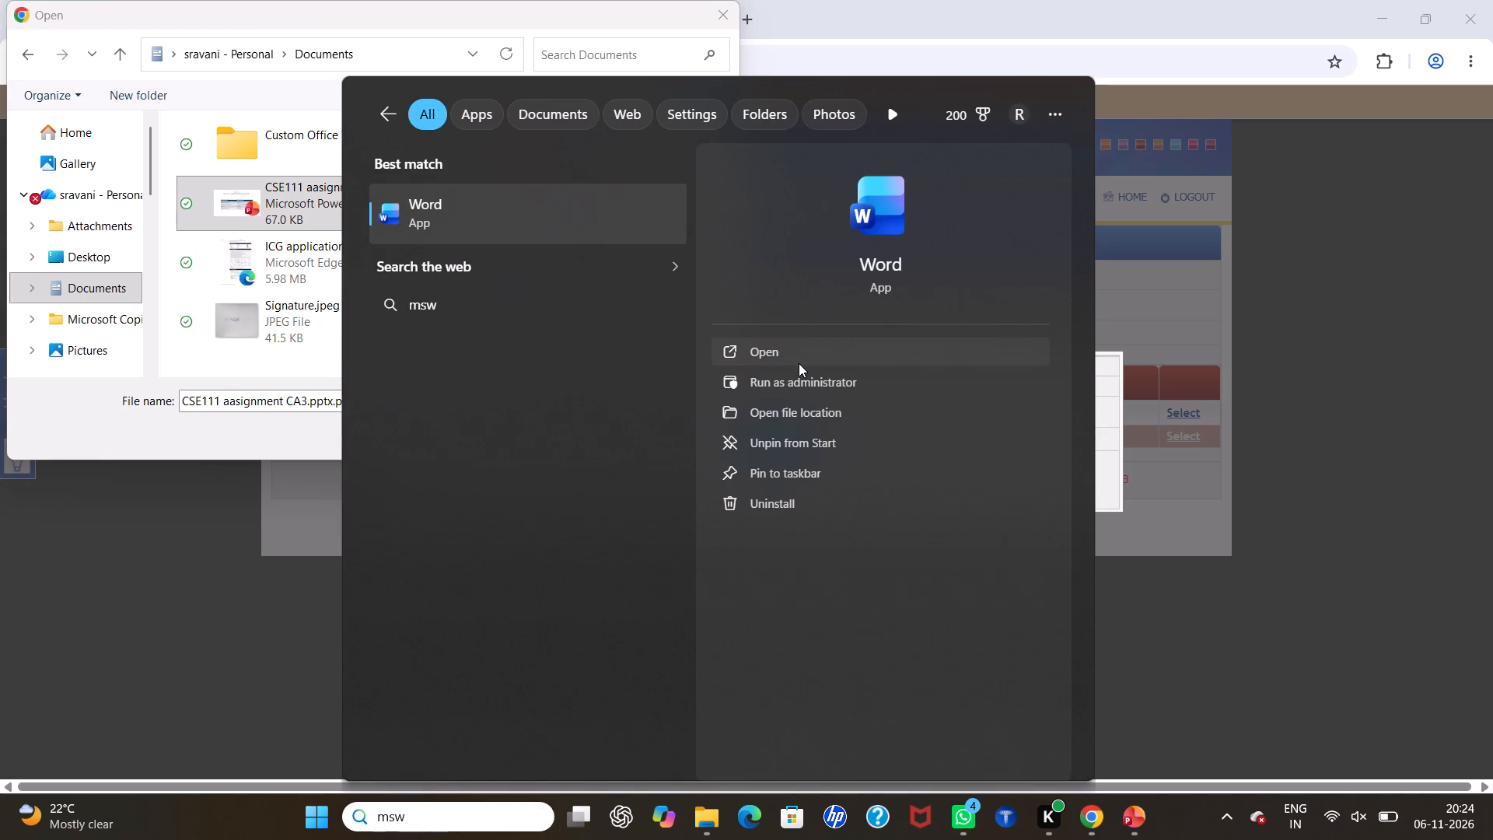
pyautogui.click(799, 363)
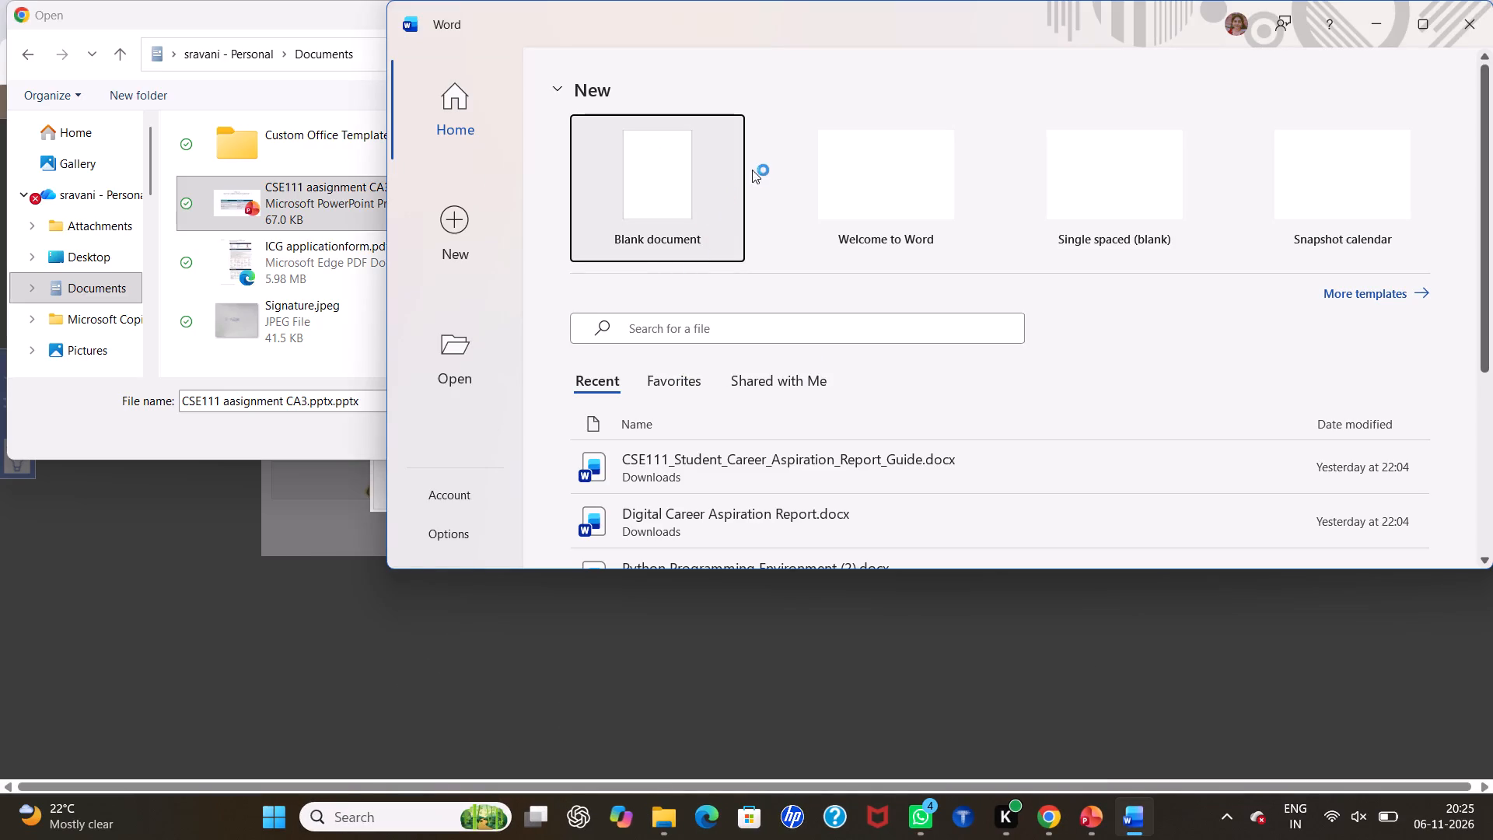
# Look for the assignment file among Word's openable files in the OneDrive Documents folder and the recent documents.
pyautogui.click(454, 361)
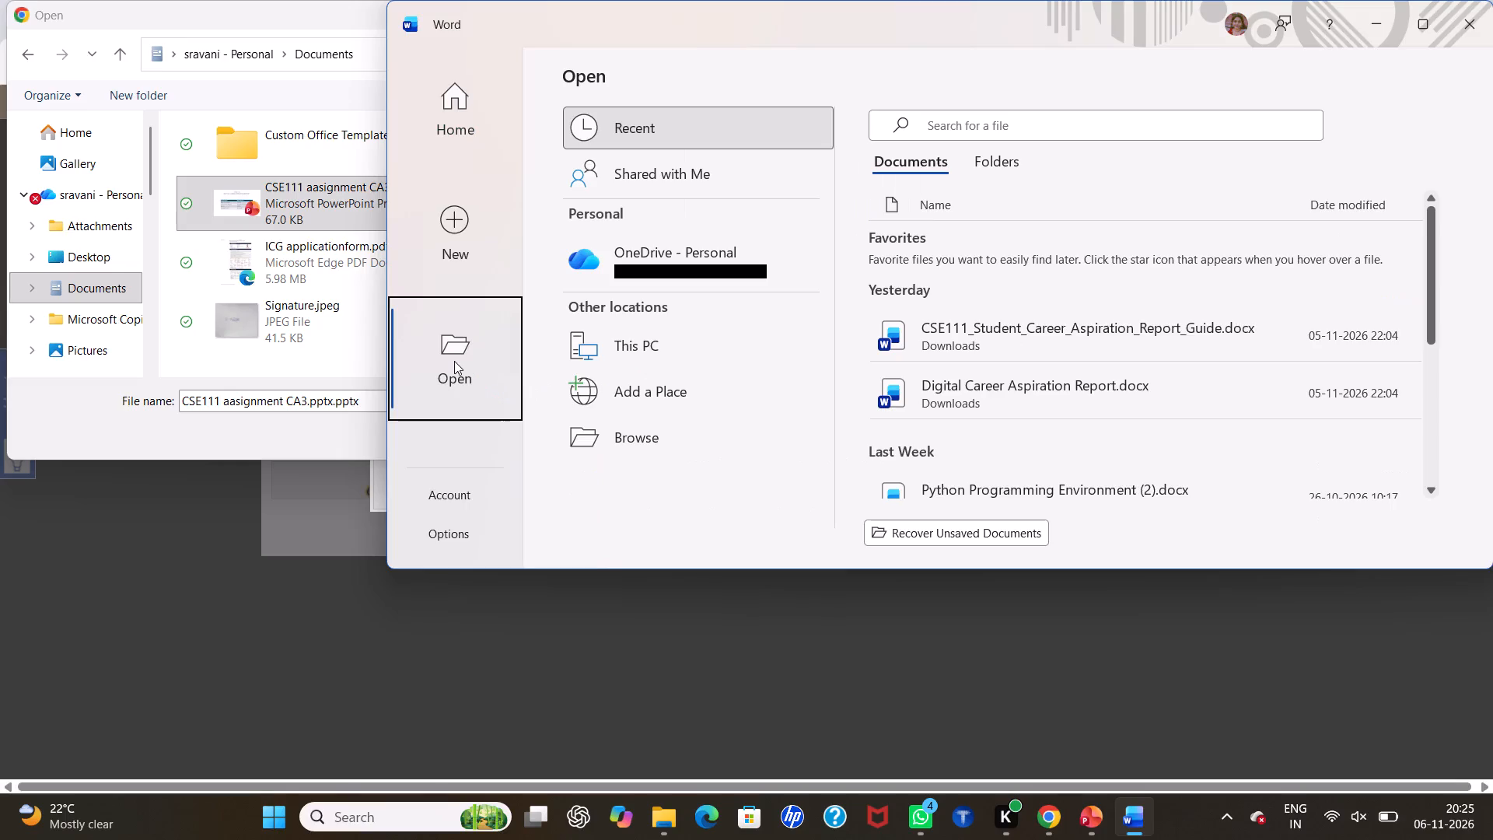
pyautogui.click(670, 247)
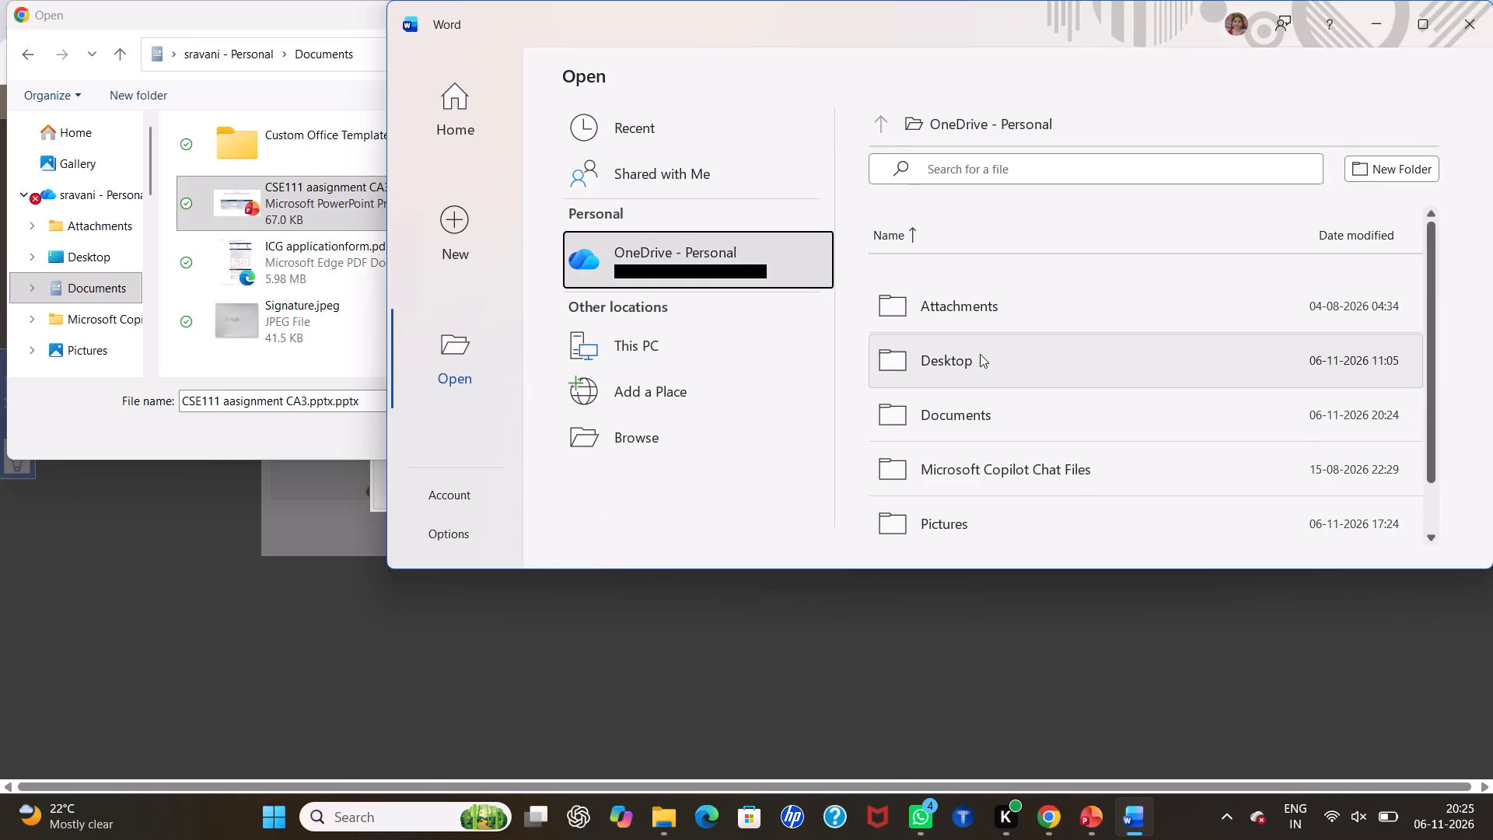
pyautogui.click(1004, 394)
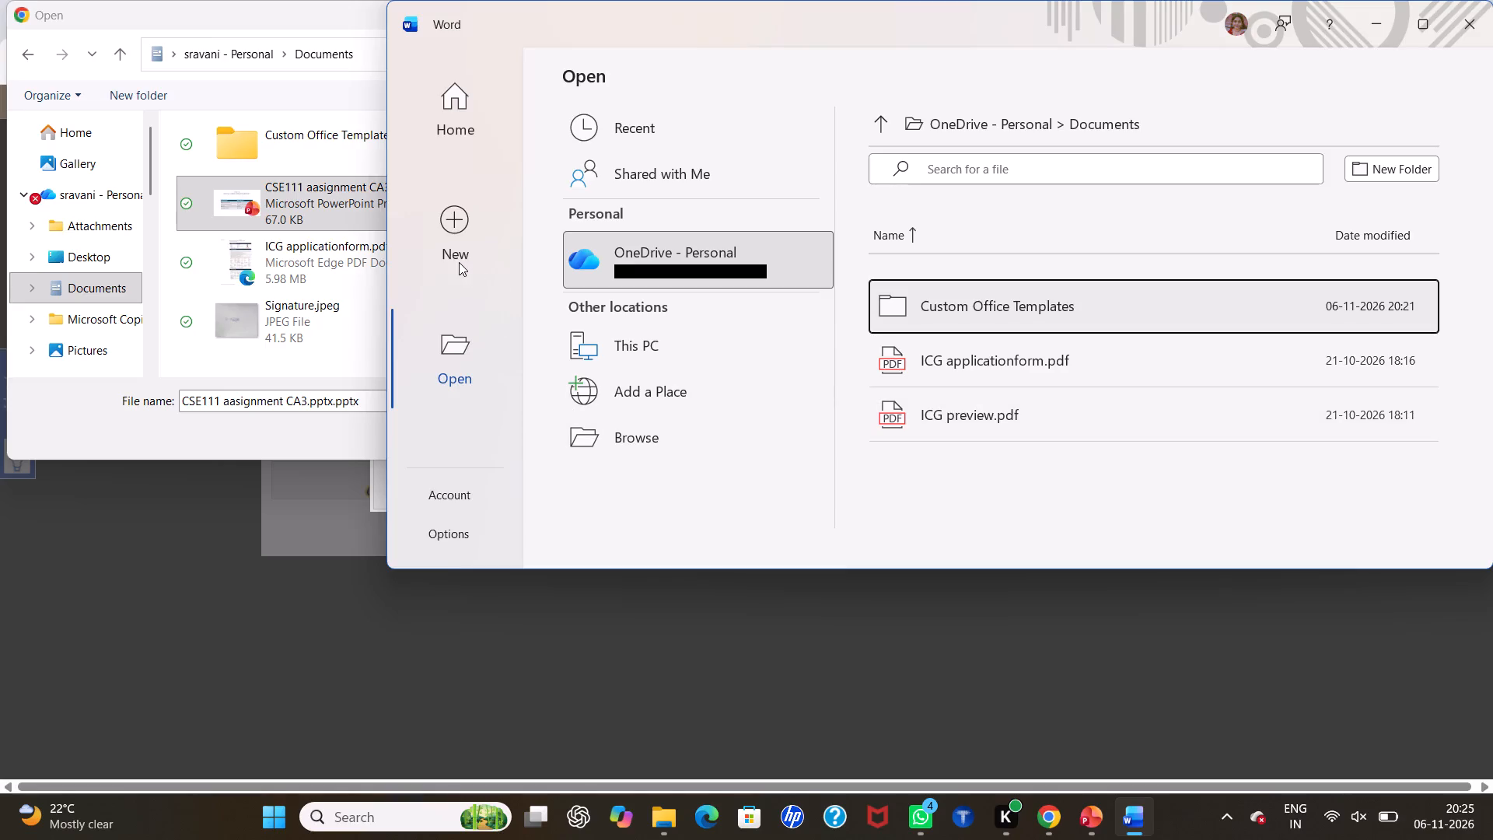
pyautogui.click(477, 370)
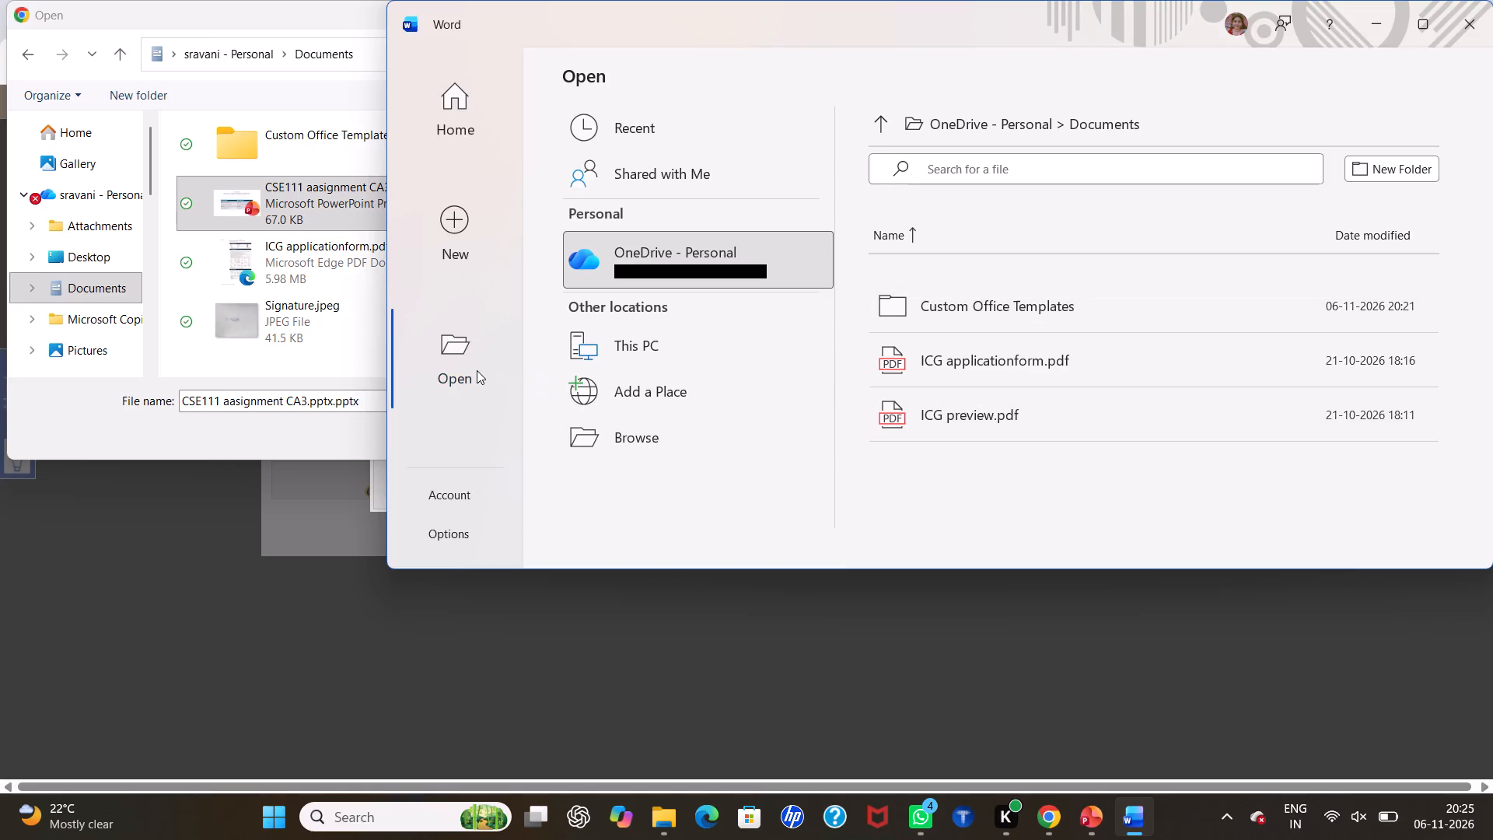
pyautogui.hscroll(1, 542, 312)
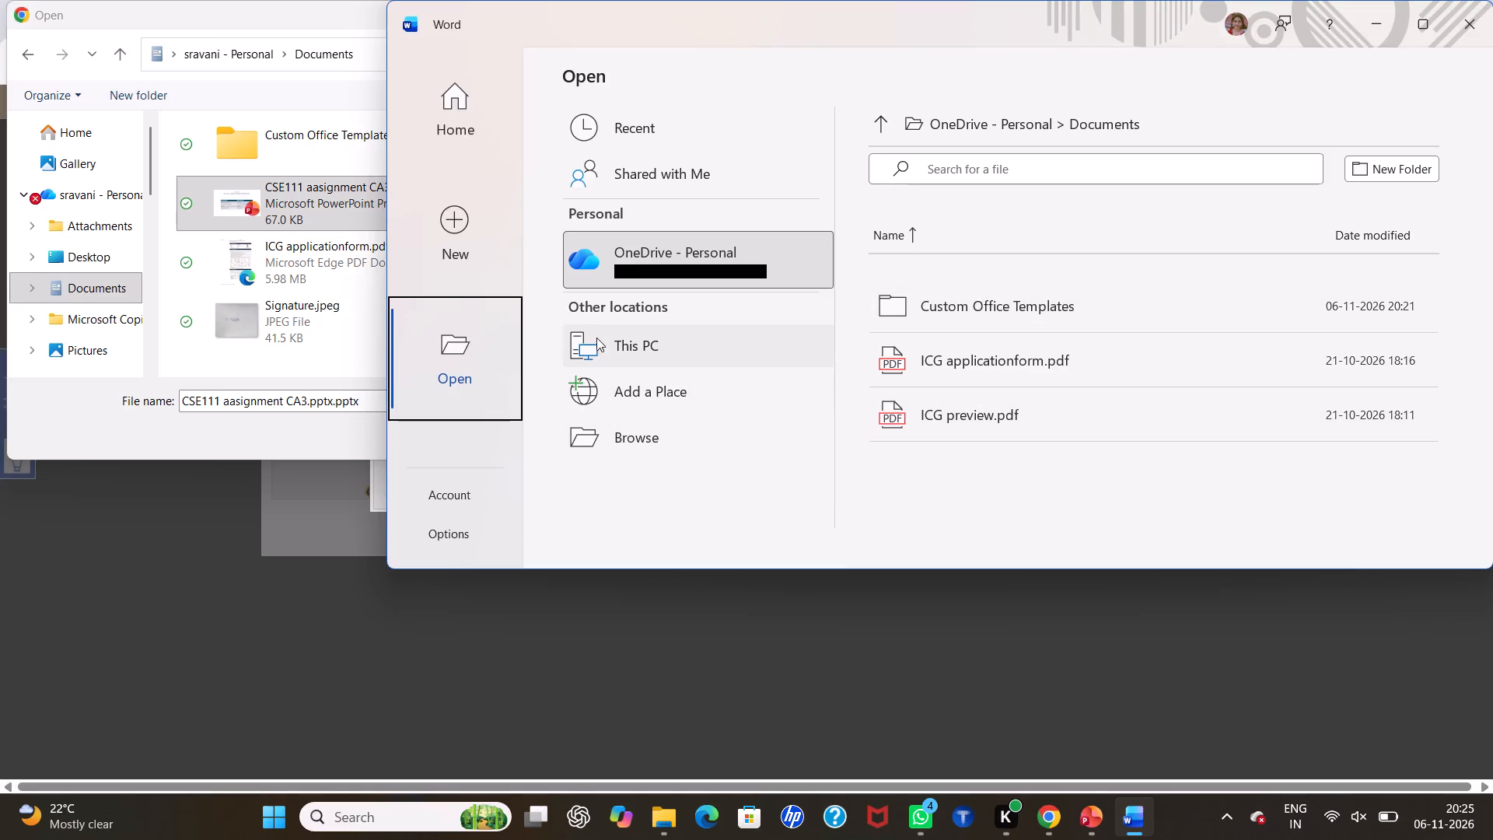
pyautogui.click(656, 123)
pyautogui.scroll(-6, 992, 352)
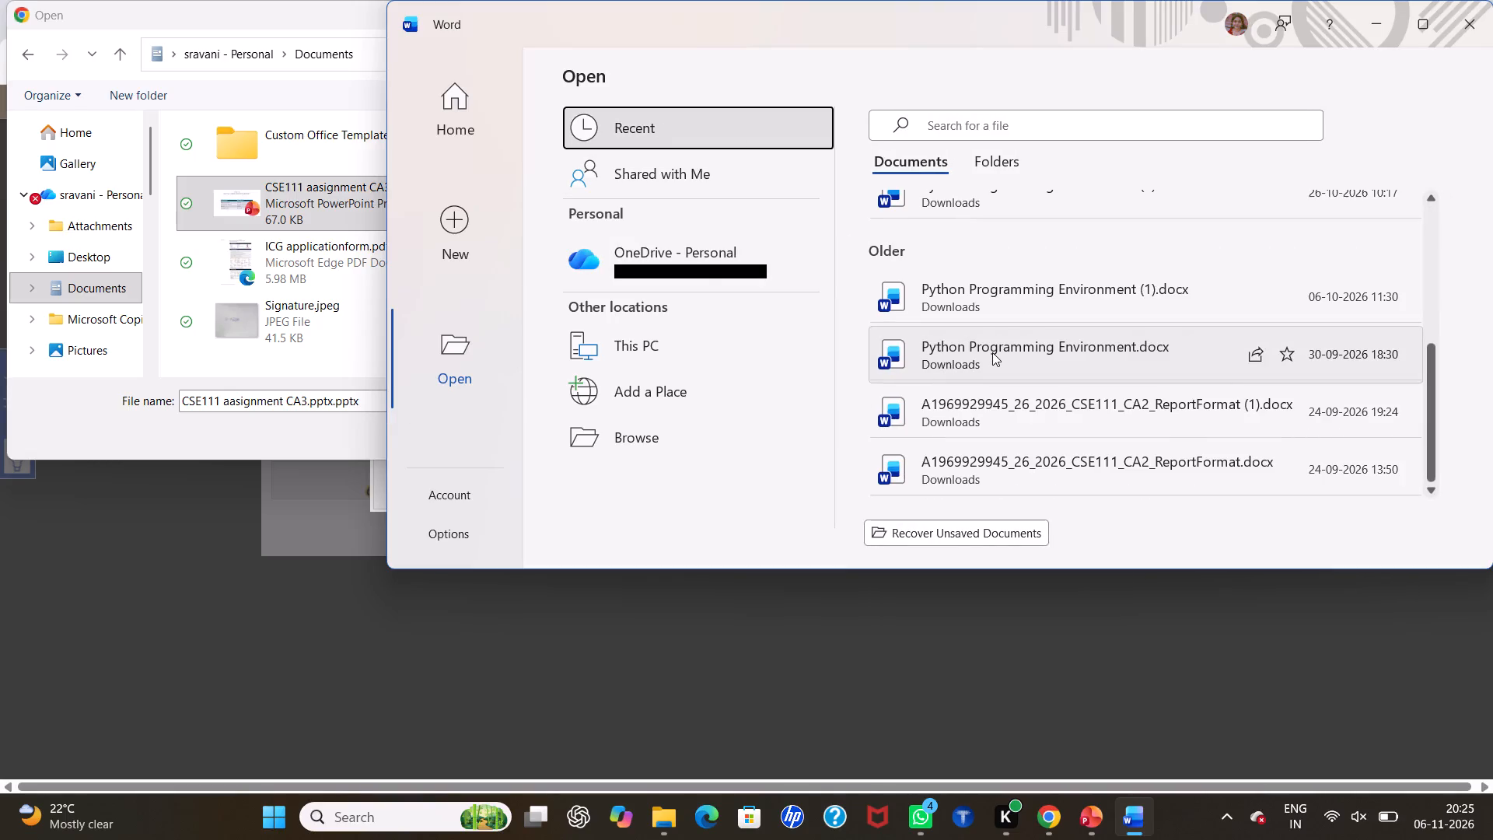
pyautogui.scroll(-3, 992, 352)
pyautogui.scroll(10, 992, 352)
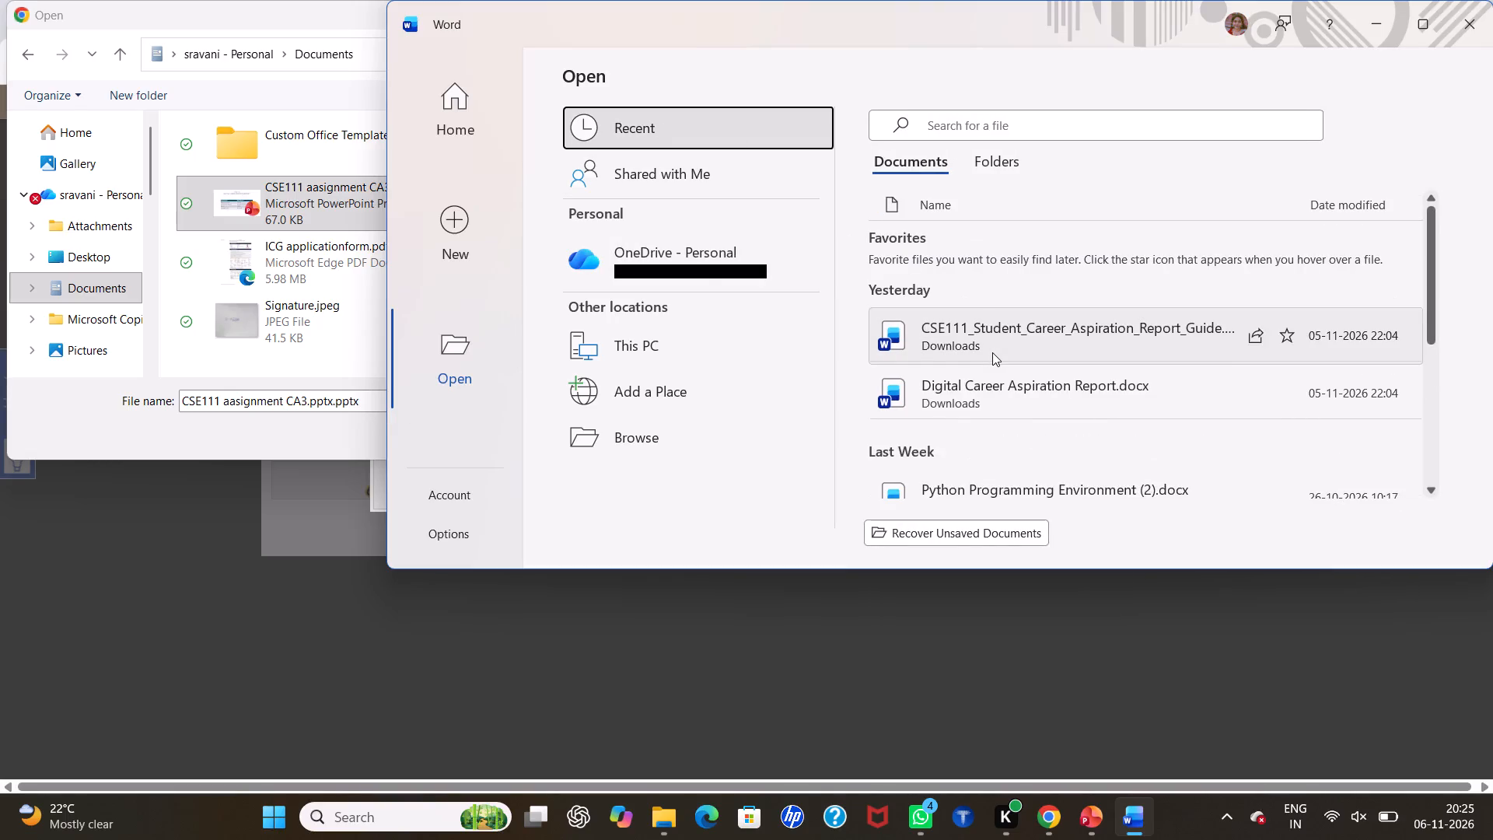
# Browse the Downloads folder from the recent folders and look through its files for the assignment file.
pyautogui.click(1002, 149)
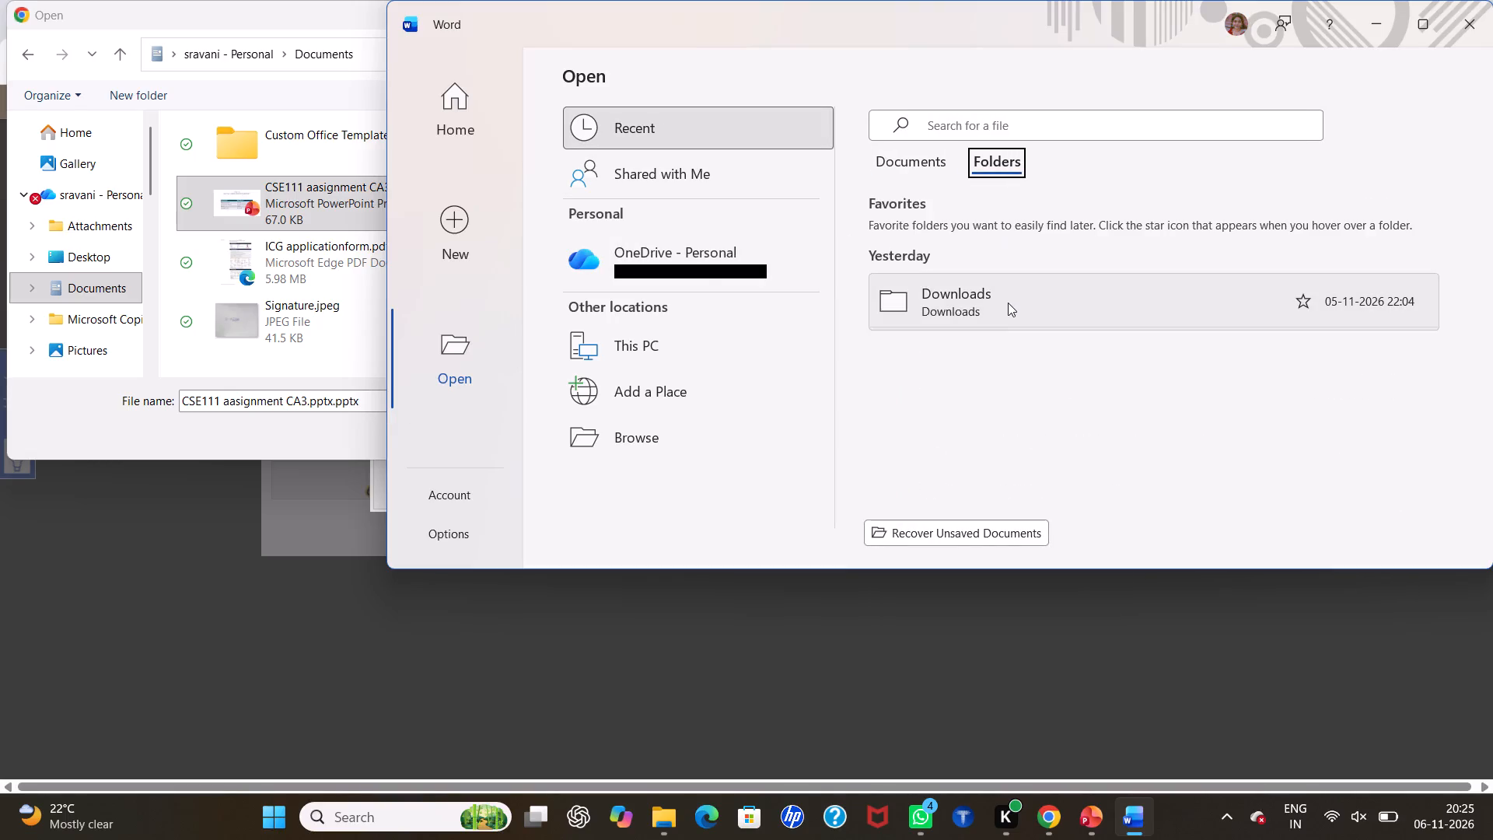
pyautogui.click(1008, 303)
pyautogui.scroll(-1, 1033, 404)
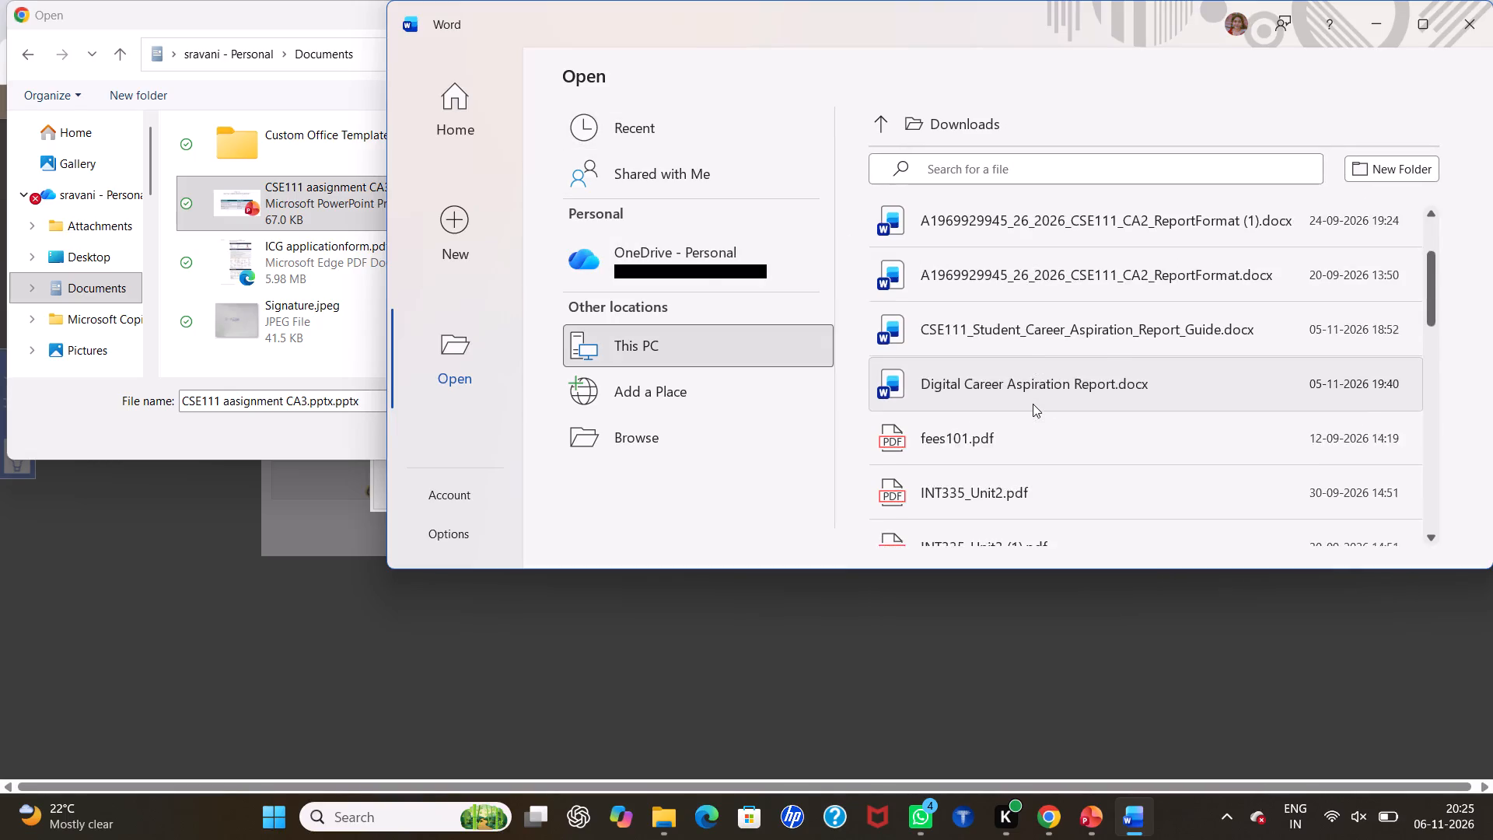
pyautogui.scroll(-6, 1033, 404)
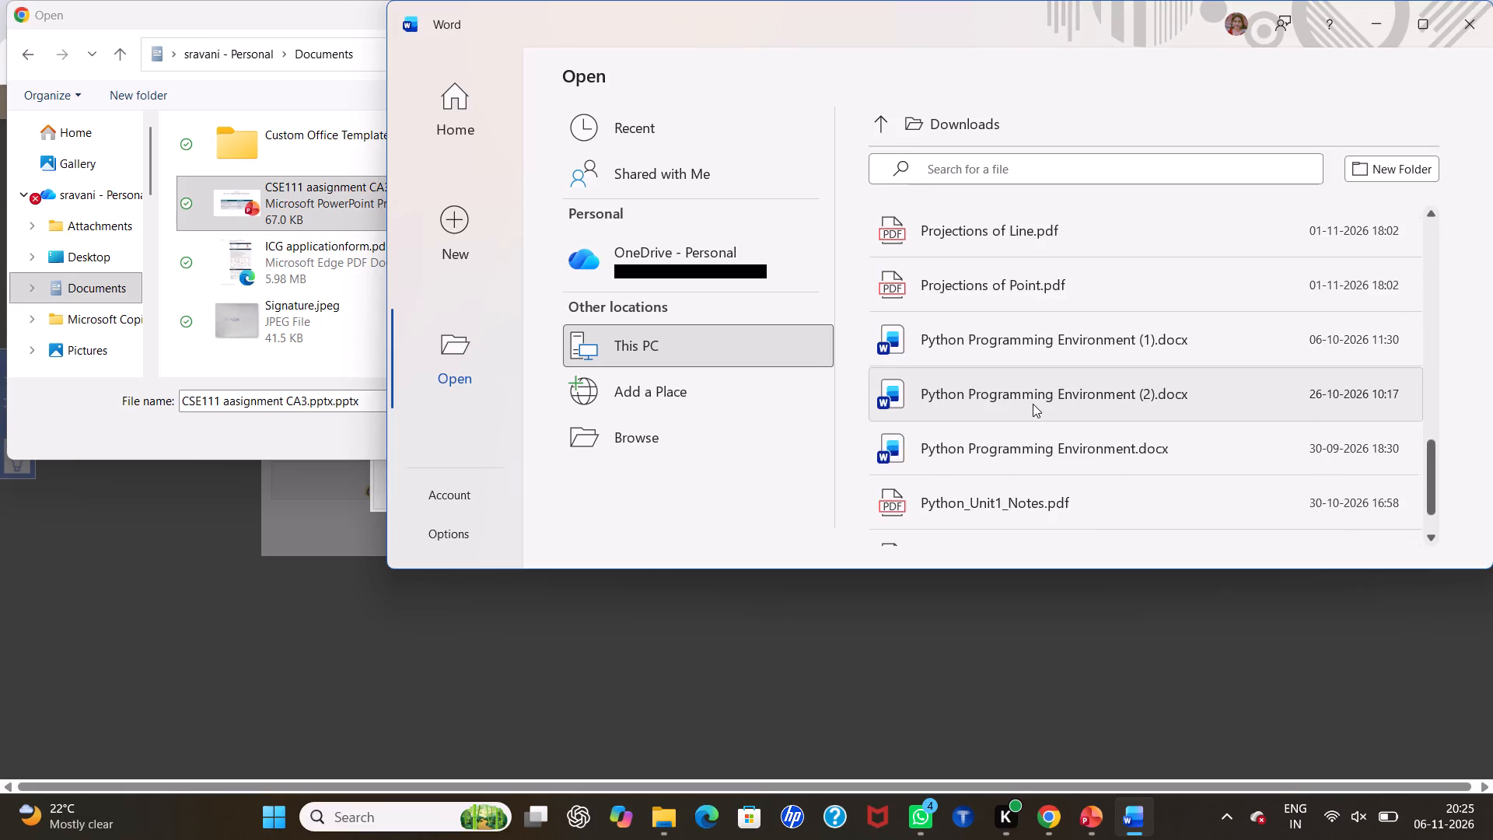
pyautogui.scroll(-2, 1033, 404)
pyautogui.scroll(4, 1033, 404)
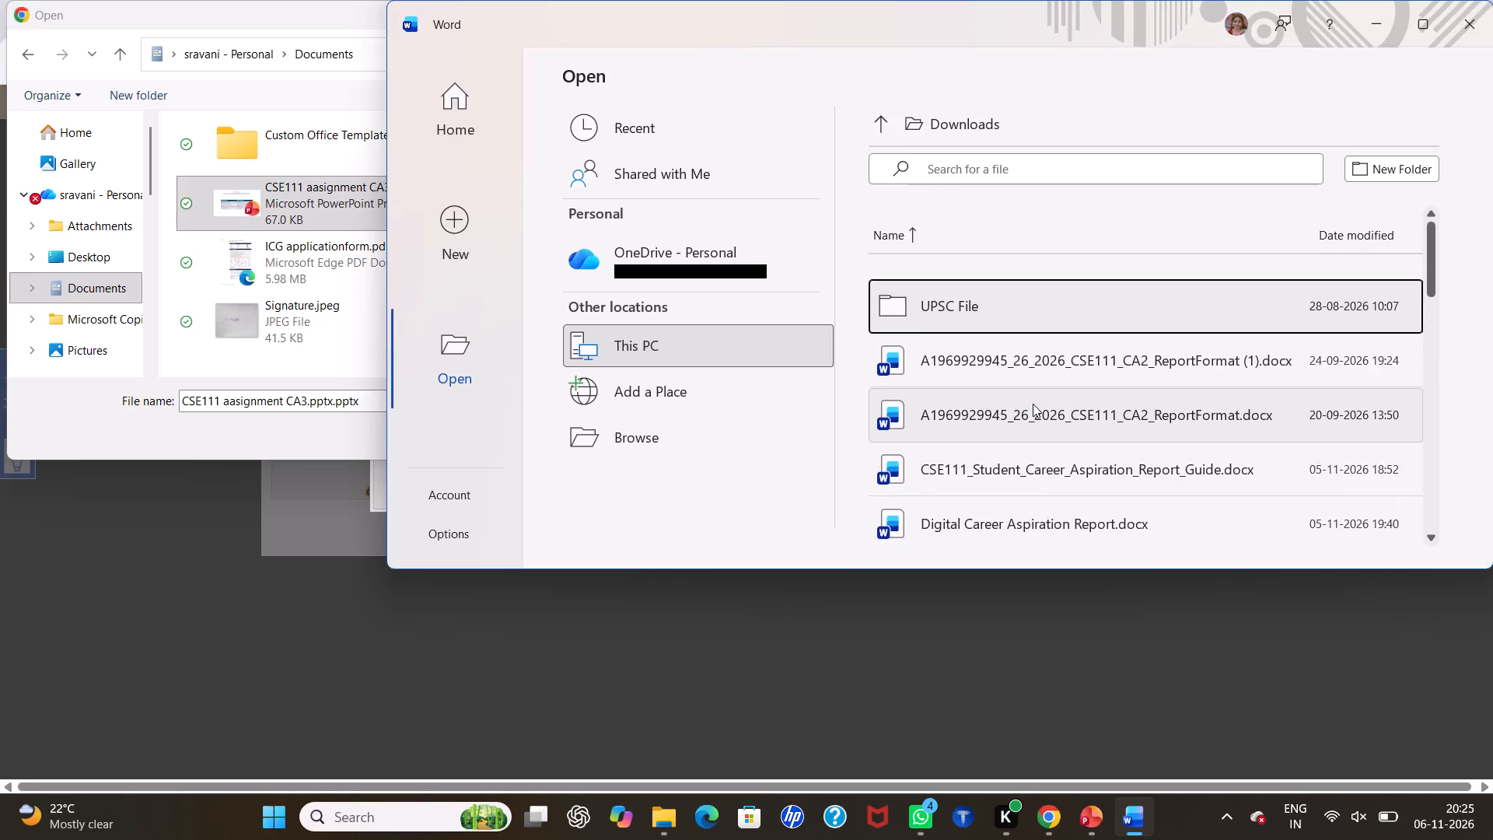
pyautogui.scroll(2, 1033, 404)
pyautogui.scroll(-16, 1080, 375)
pyautogui.scroll(1, 1080, 375)
pyautogui.scroll(-20, 1080, 375)
pyautogui.scroll(-20, 1080, 375)
pyautogui.scroll(-20, 1080, 375)
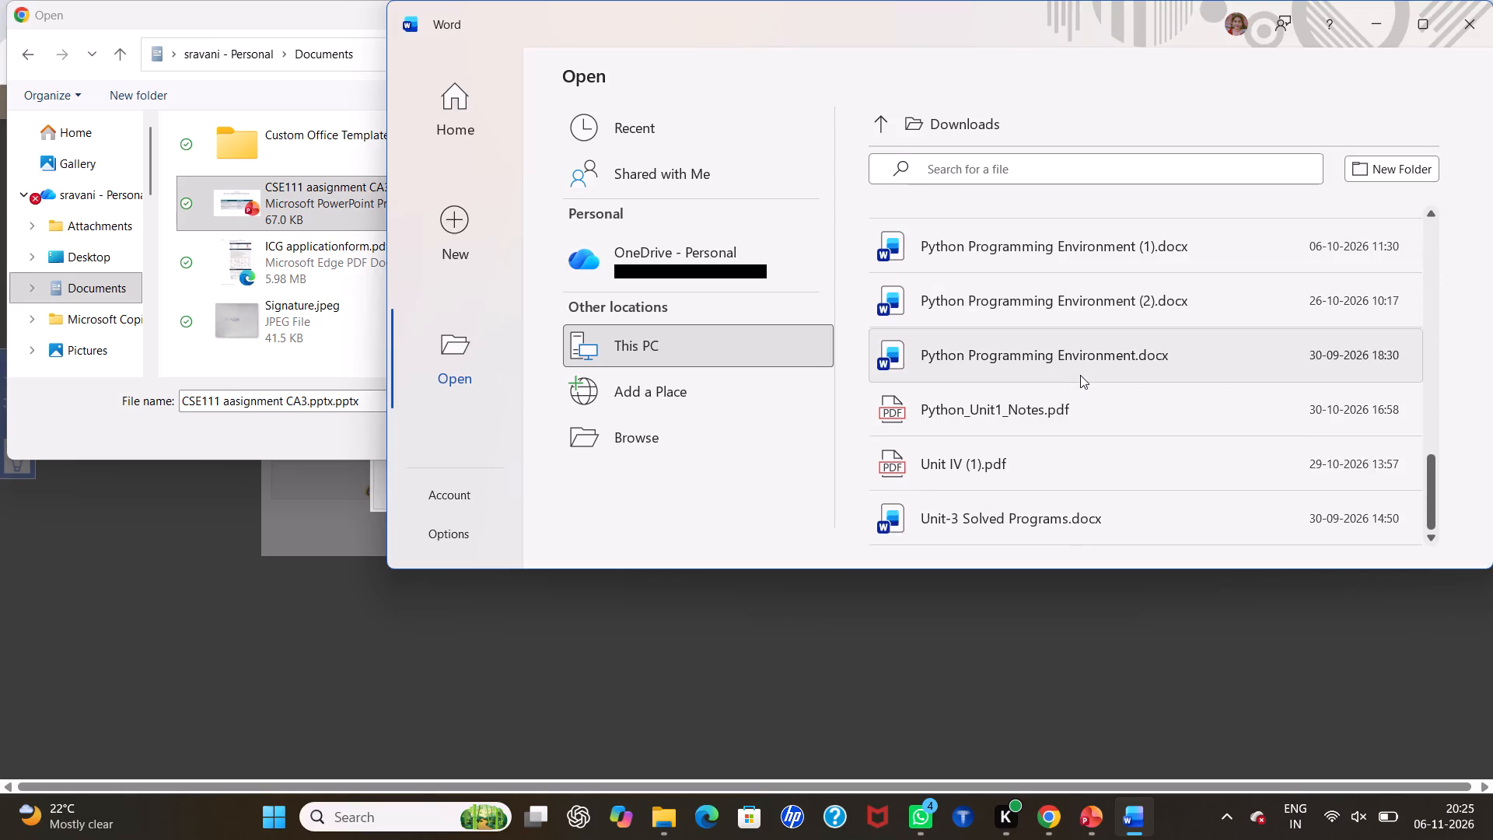
pyautogui.scroll(-20, 1080, 375)
pyautogui.scroll(-20, 1080, 375)
pyautogui.scroll(-20, 1080, 375)
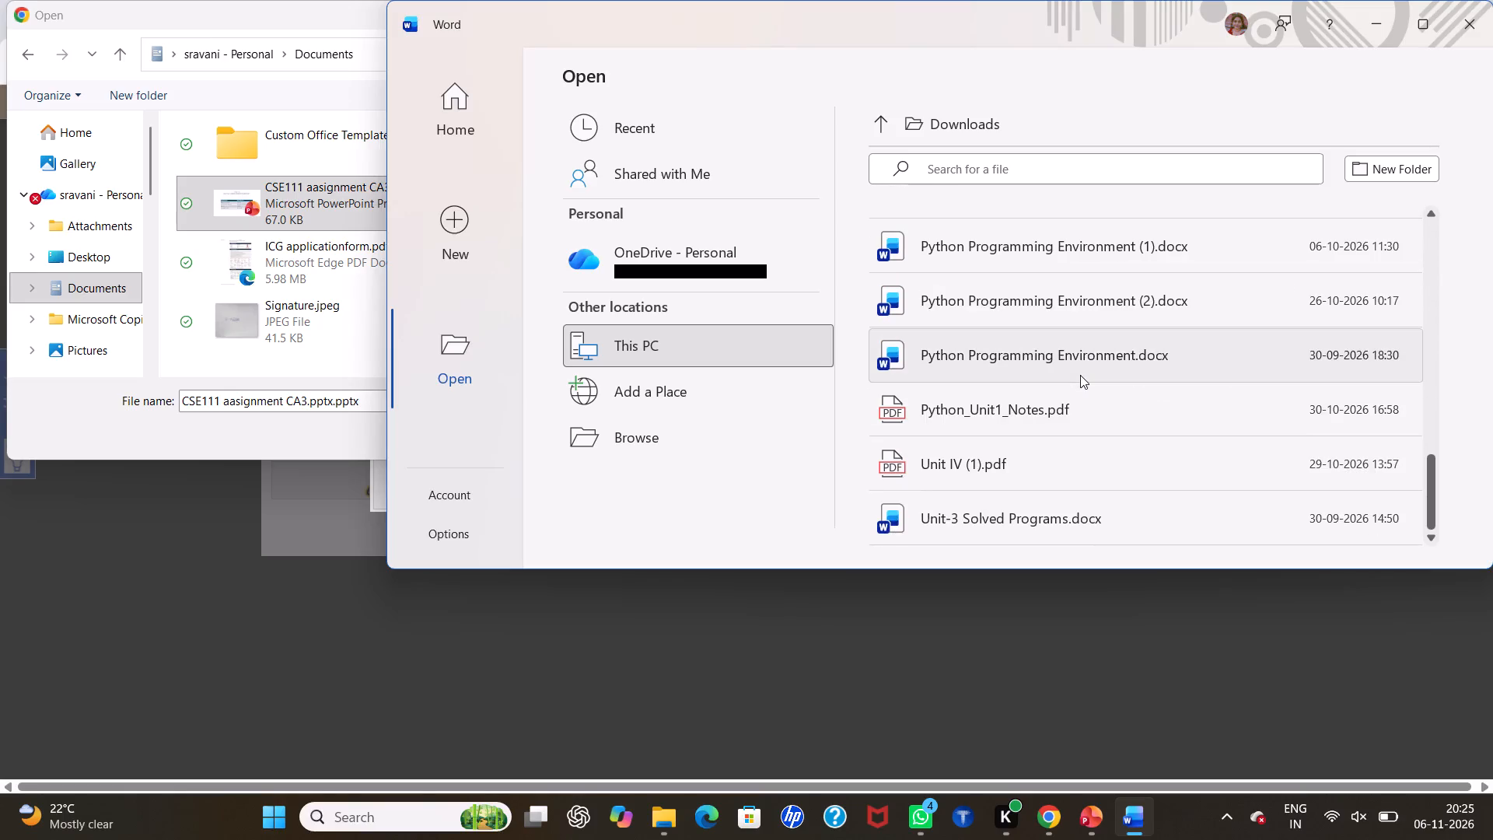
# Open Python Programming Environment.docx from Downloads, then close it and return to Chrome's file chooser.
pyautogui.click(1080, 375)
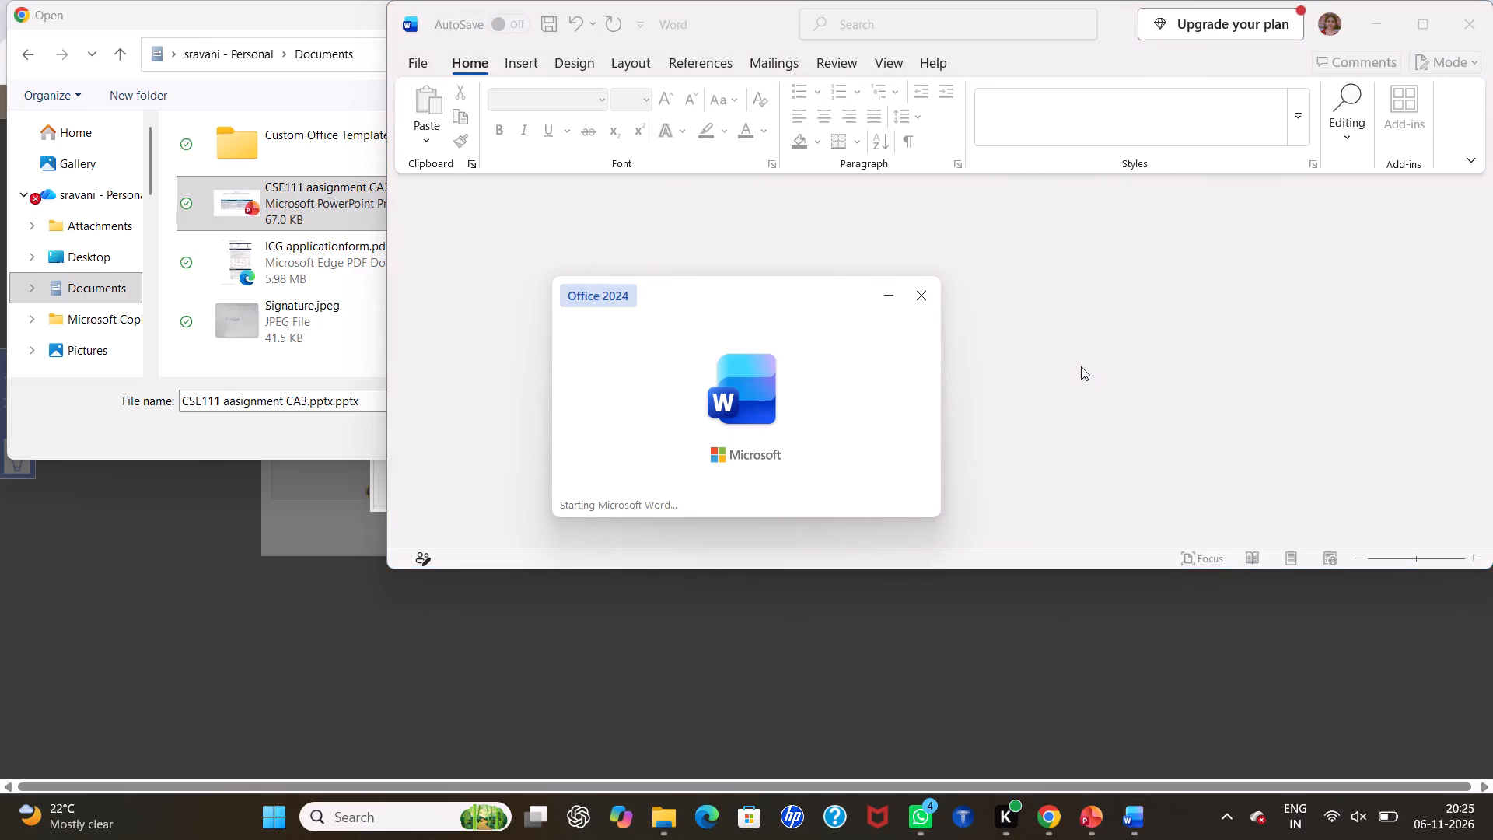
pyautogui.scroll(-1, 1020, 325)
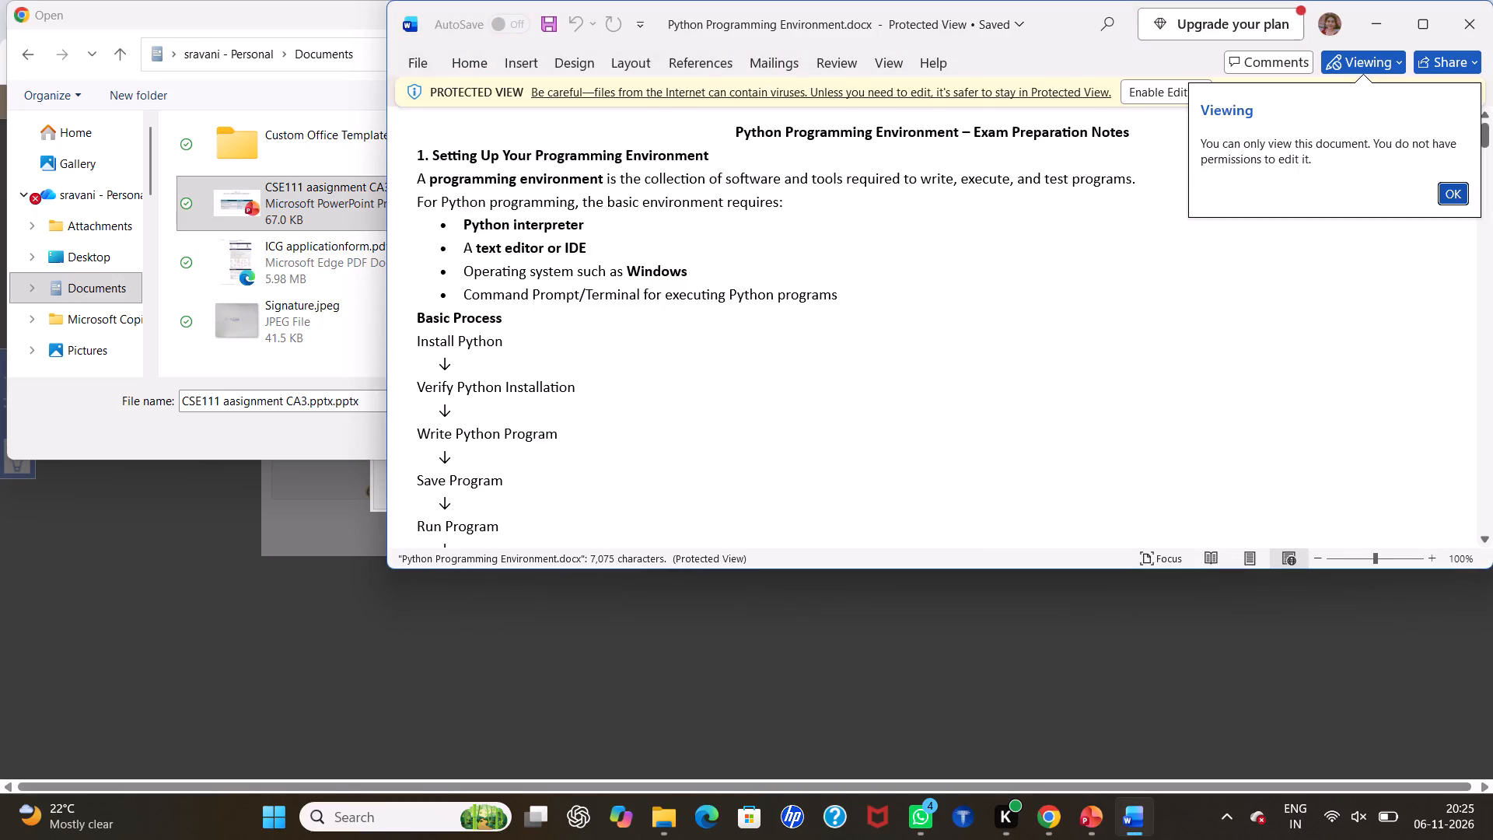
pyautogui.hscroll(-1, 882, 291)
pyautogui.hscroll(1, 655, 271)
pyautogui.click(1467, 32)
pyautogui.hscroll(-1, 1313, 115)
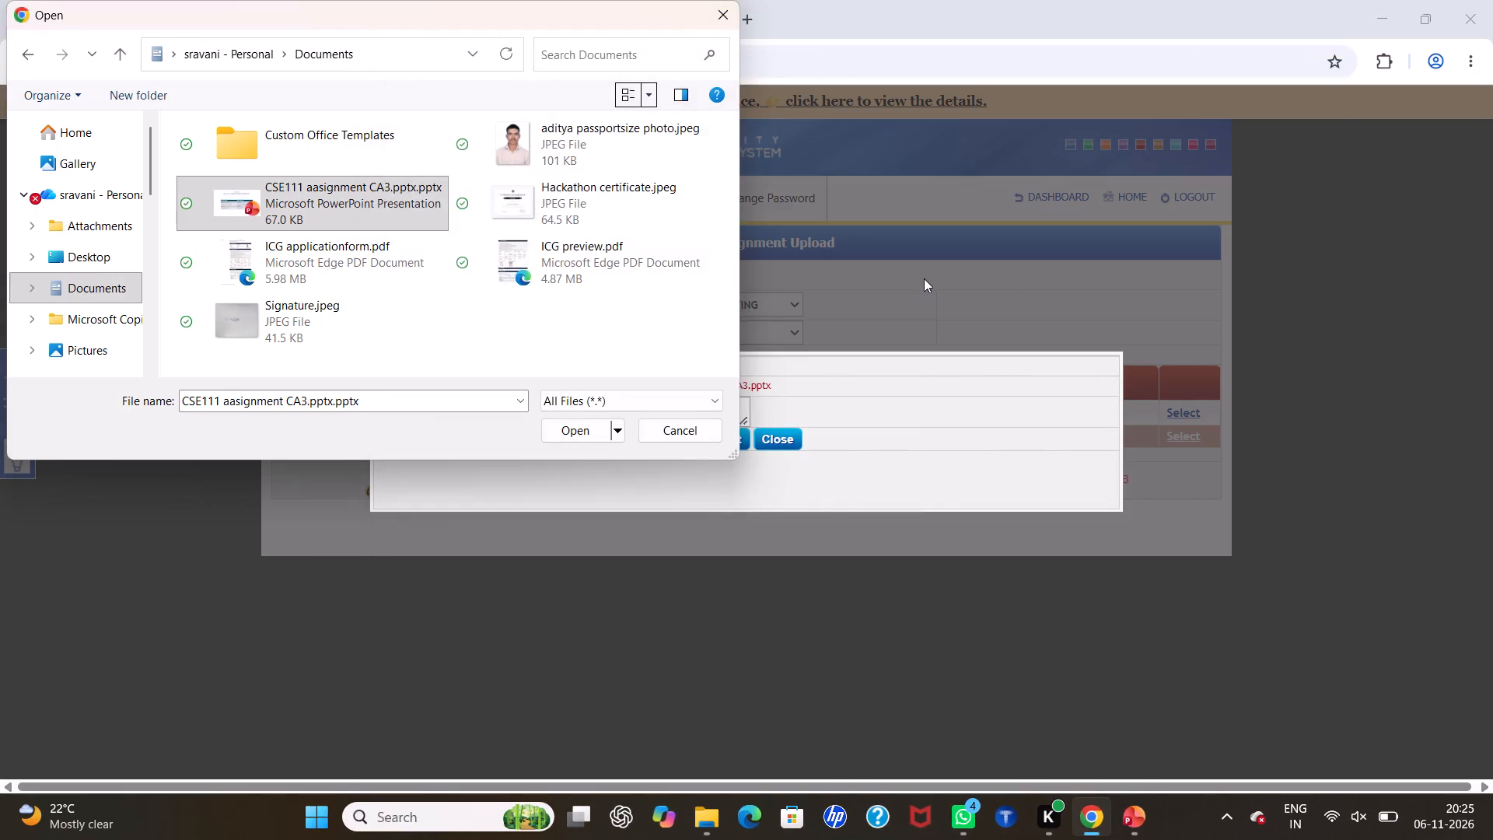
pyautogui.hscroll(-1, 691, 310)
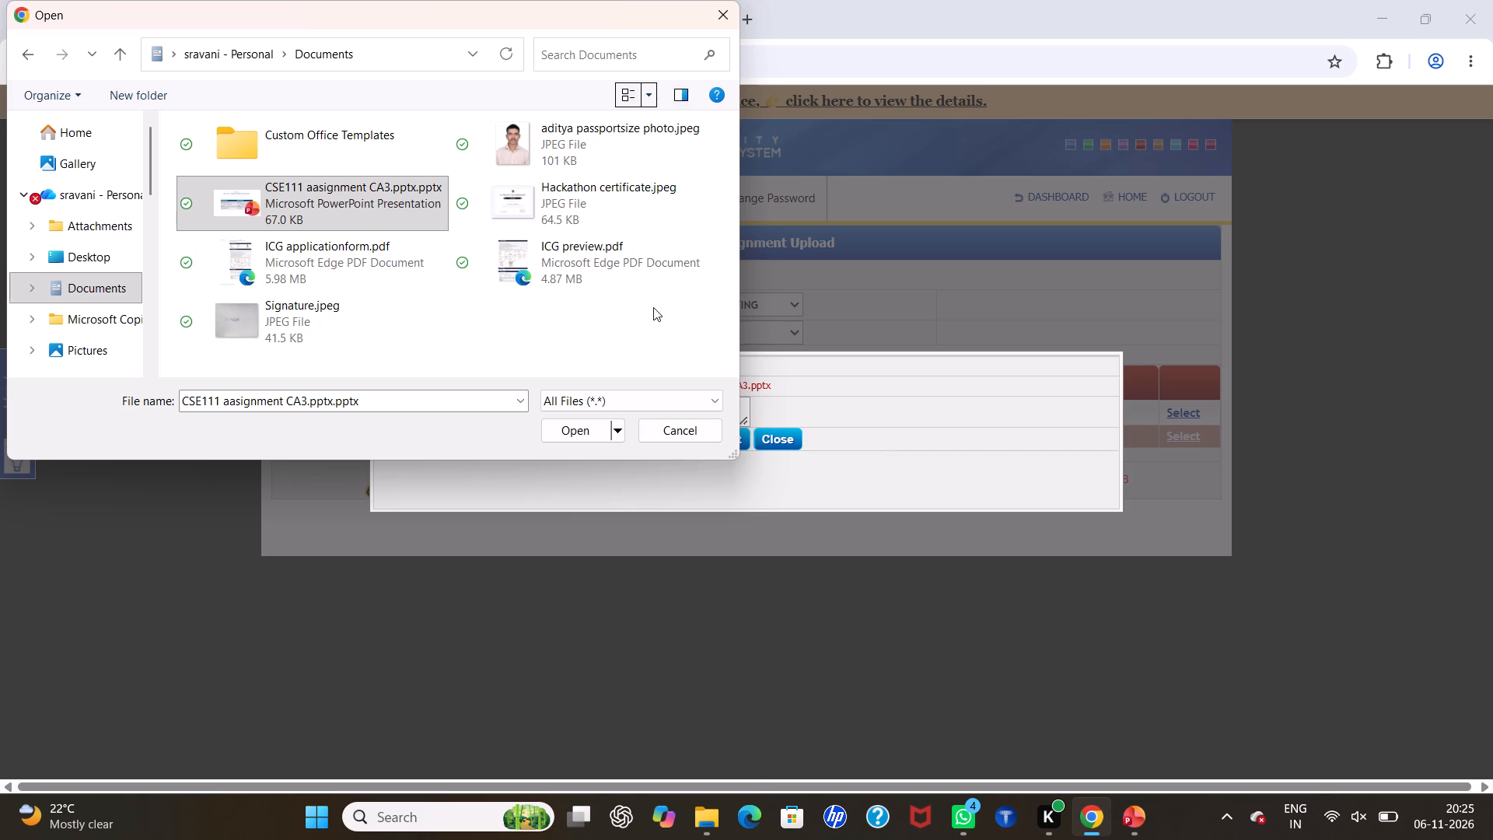
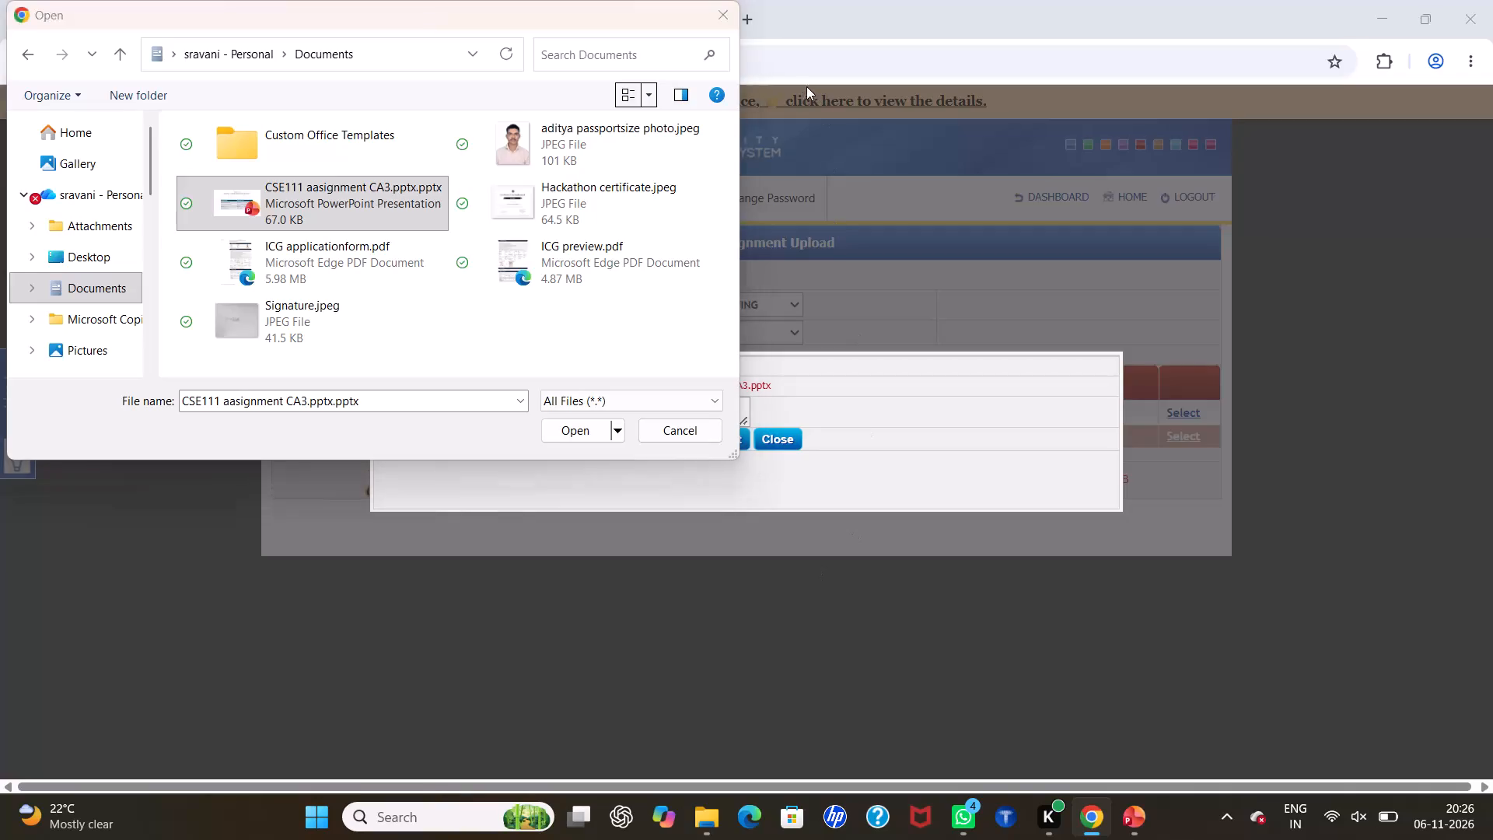
# Abandon the upload by closing the portal's assignment upload tab, and switch to the open CSE111 assignment presentation in PowerPoint.
pyautogui.click(719, 16)
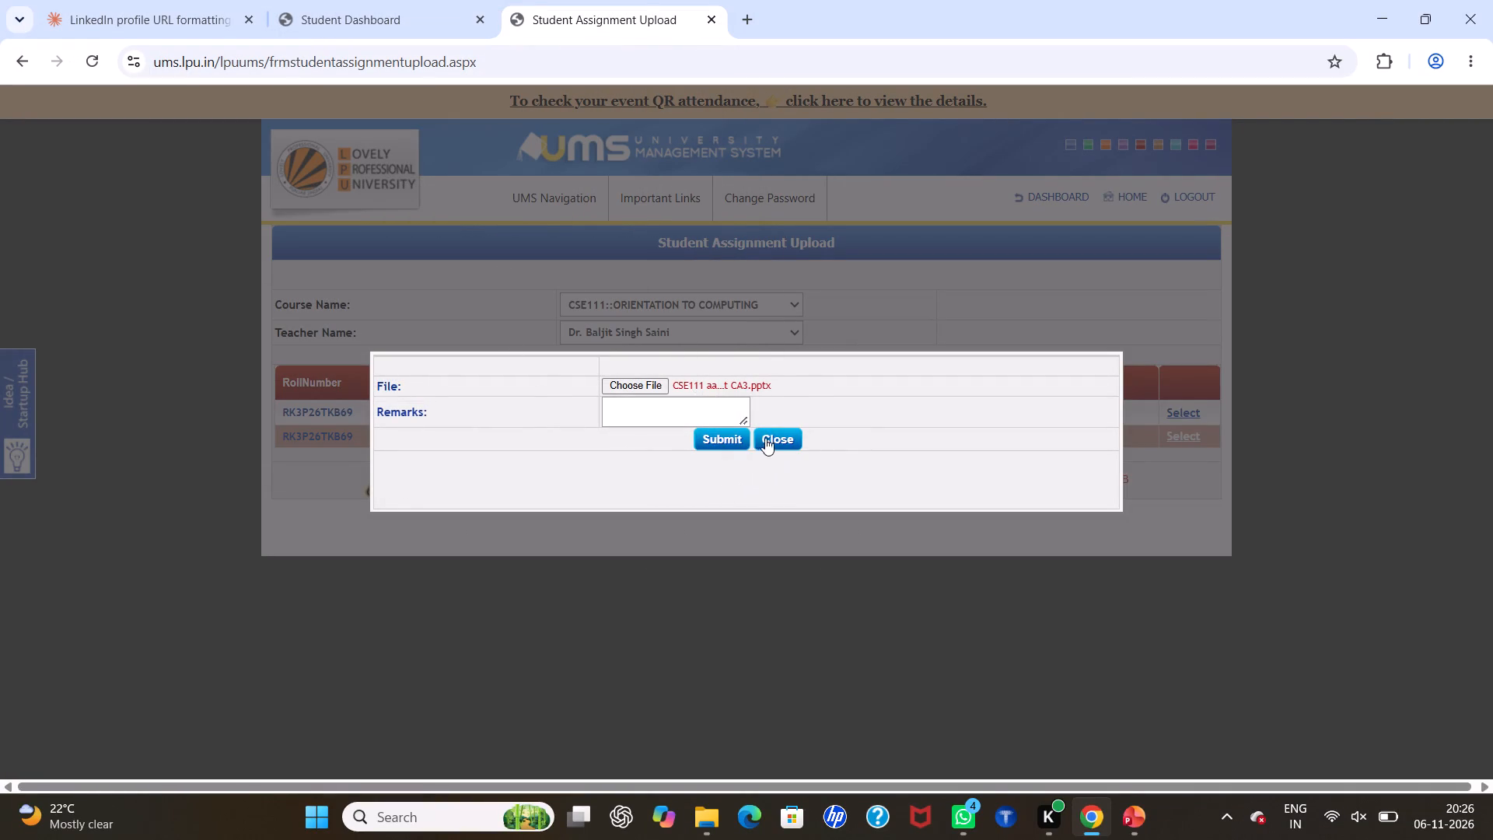
pyautogui.click(774, 438)
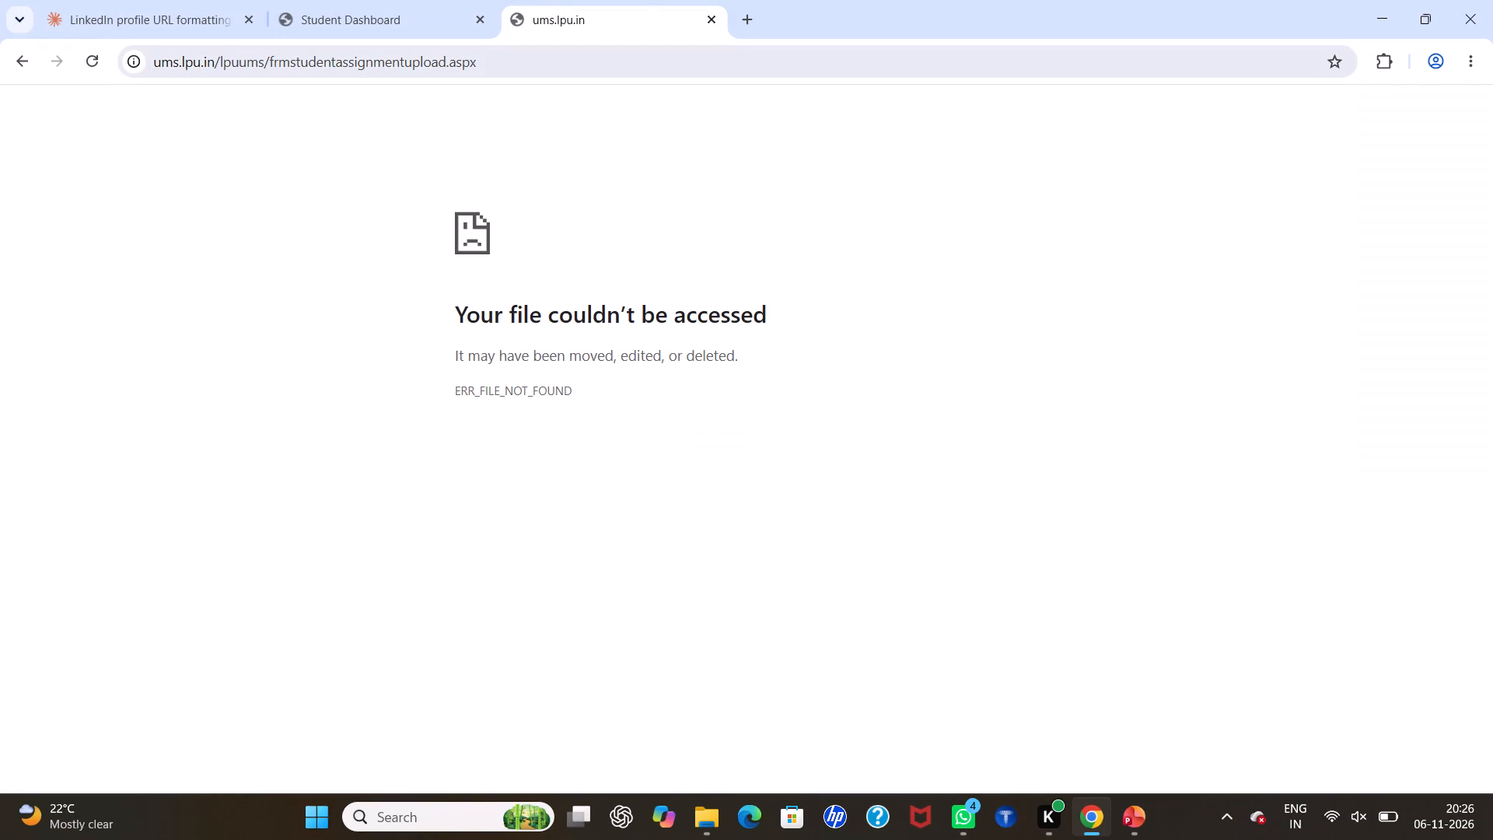
pyautogui.click(711, 6)
pyautogui.click(707, 17)
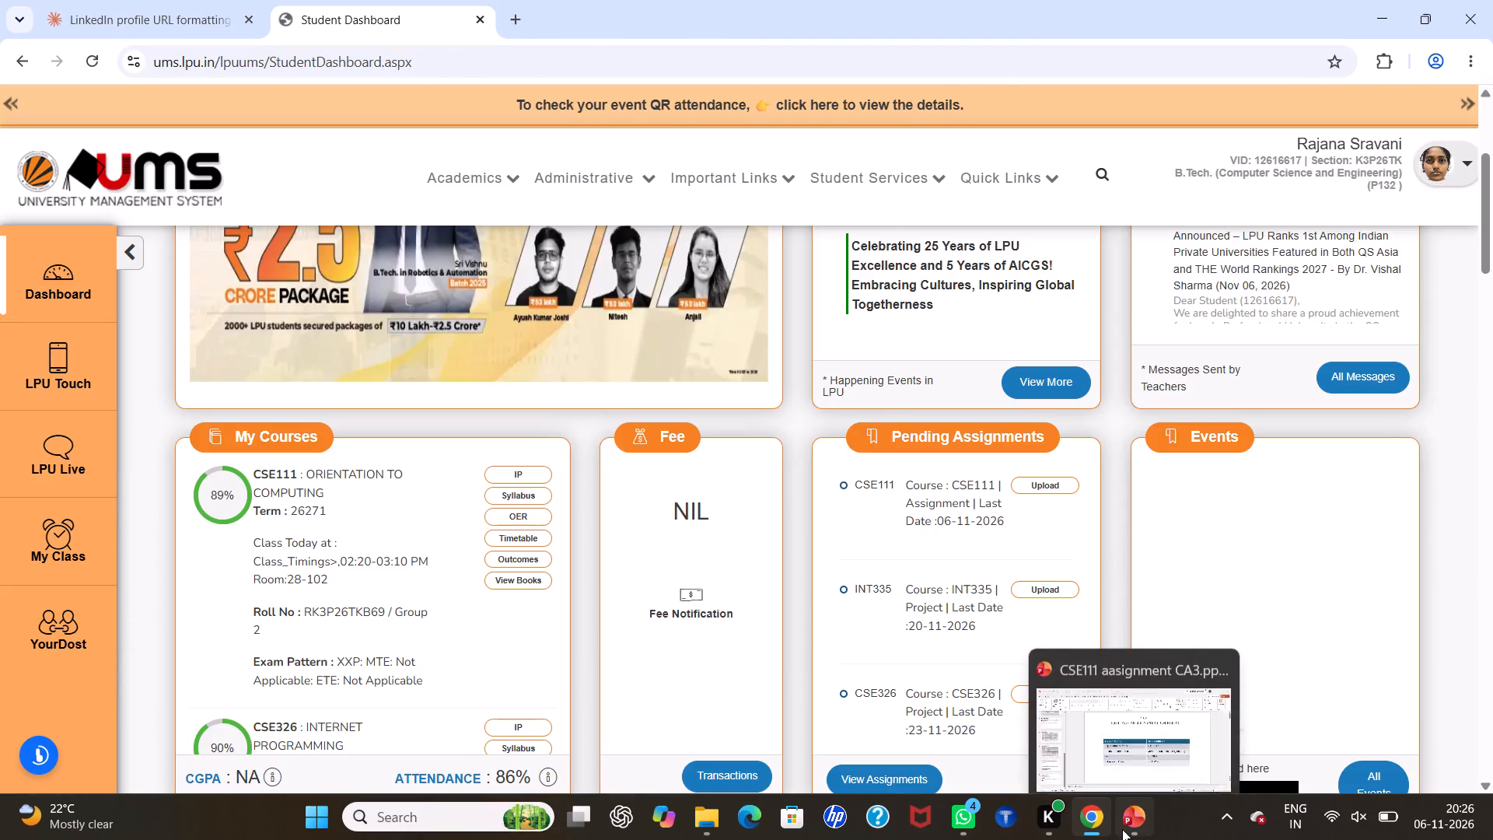
pyautogui.click(1122, 829)
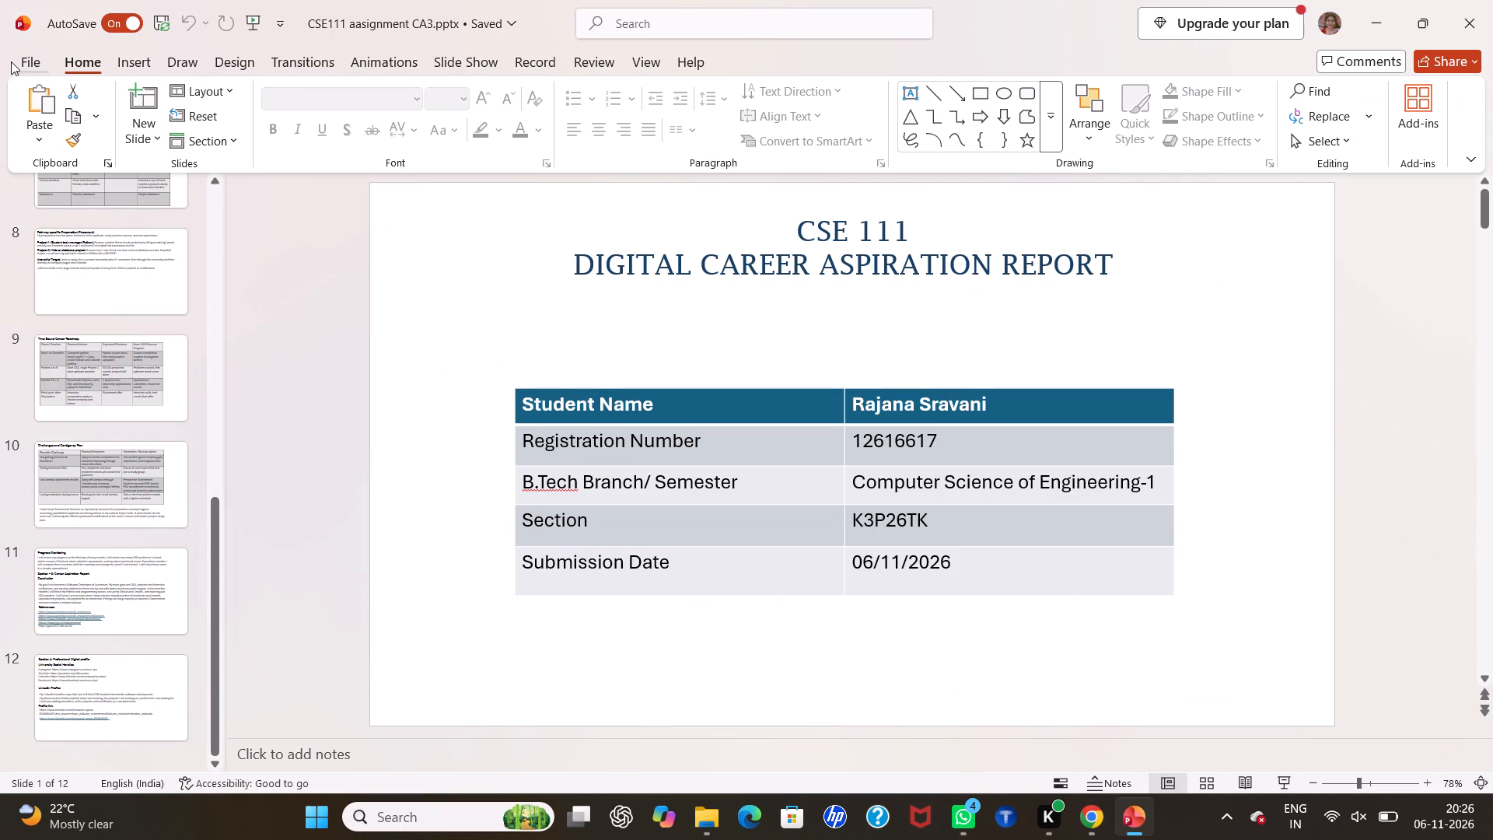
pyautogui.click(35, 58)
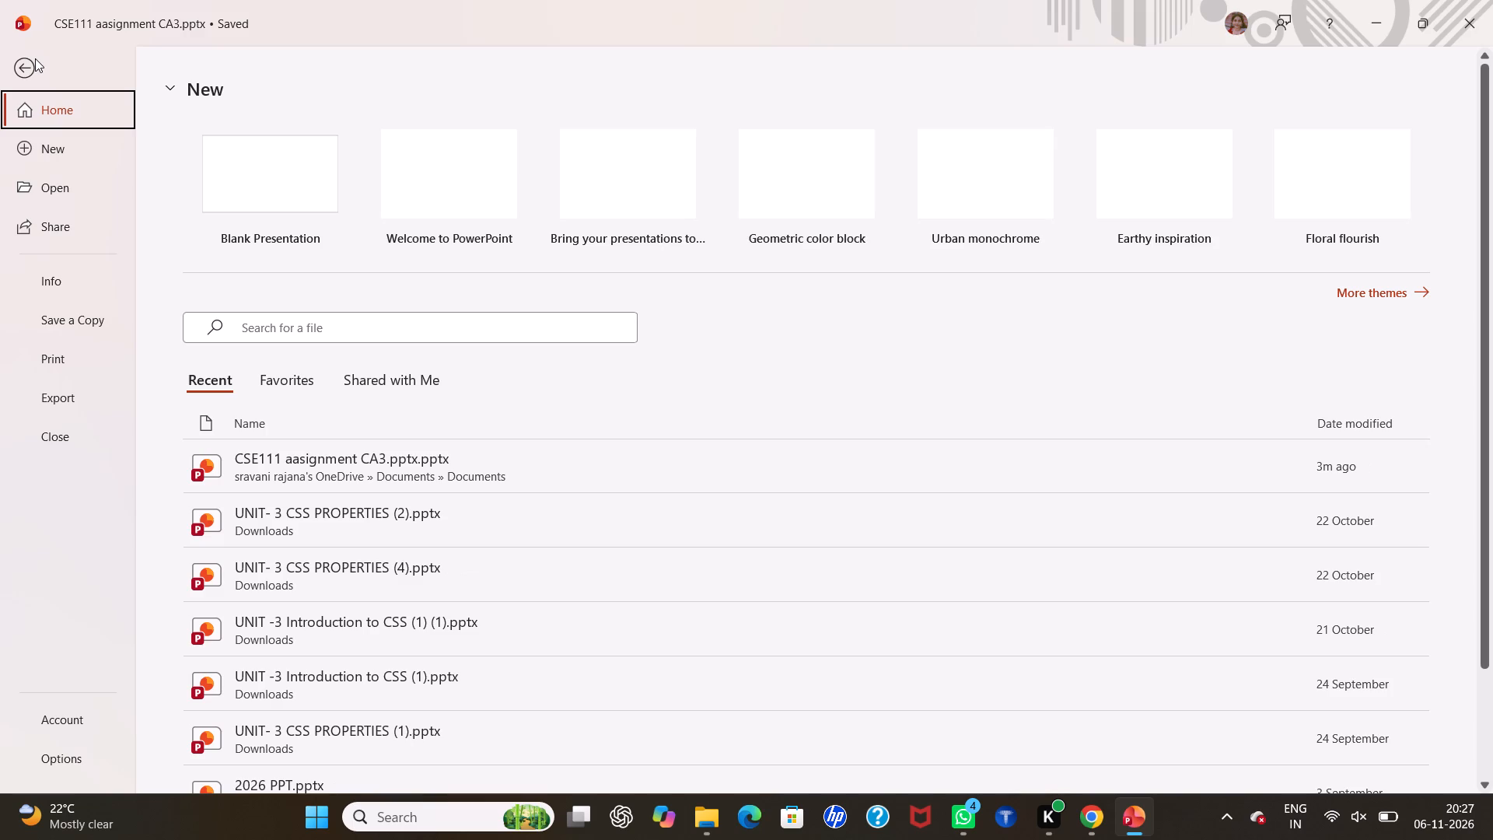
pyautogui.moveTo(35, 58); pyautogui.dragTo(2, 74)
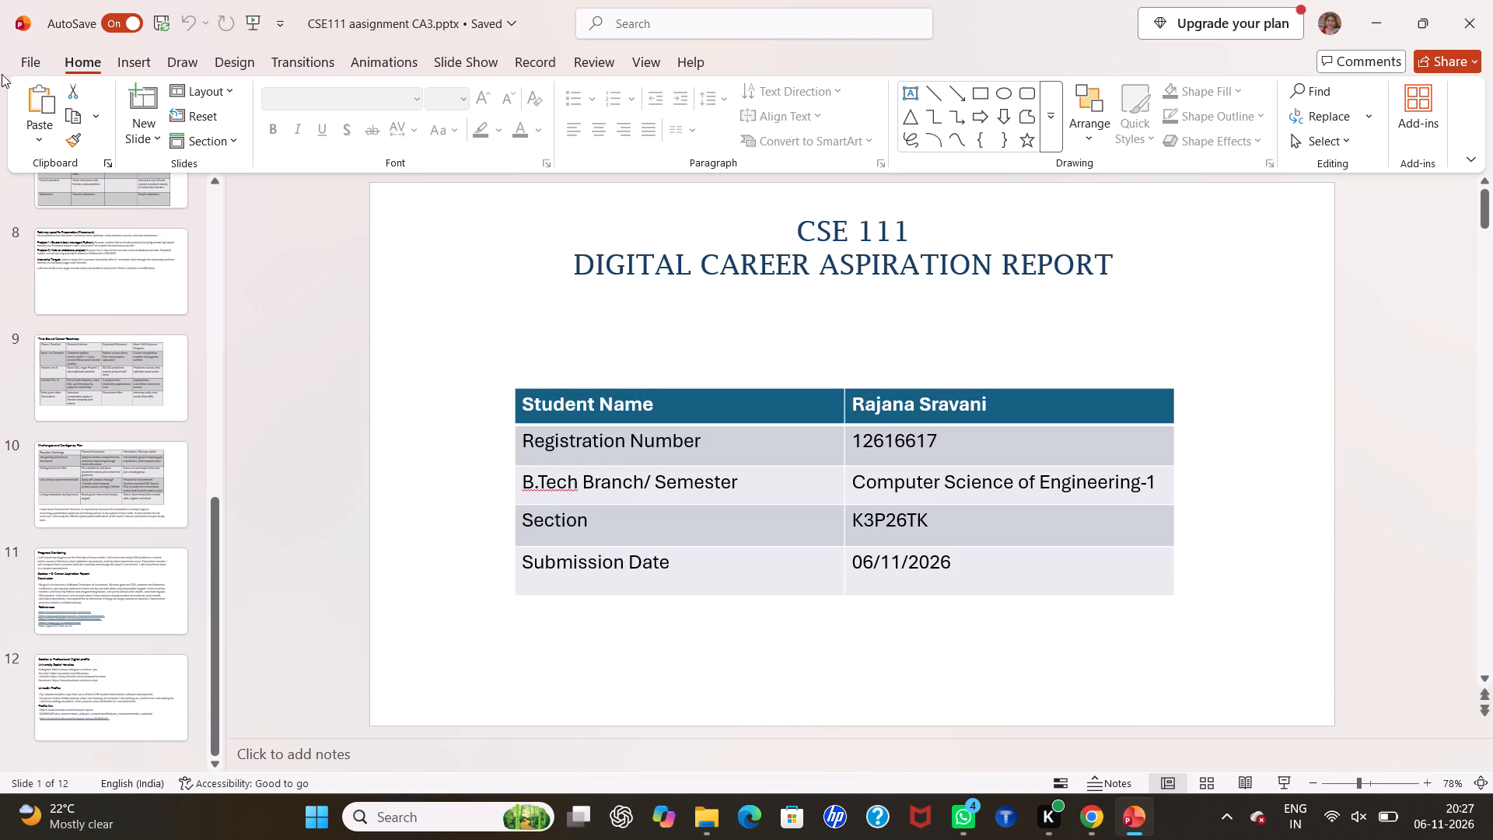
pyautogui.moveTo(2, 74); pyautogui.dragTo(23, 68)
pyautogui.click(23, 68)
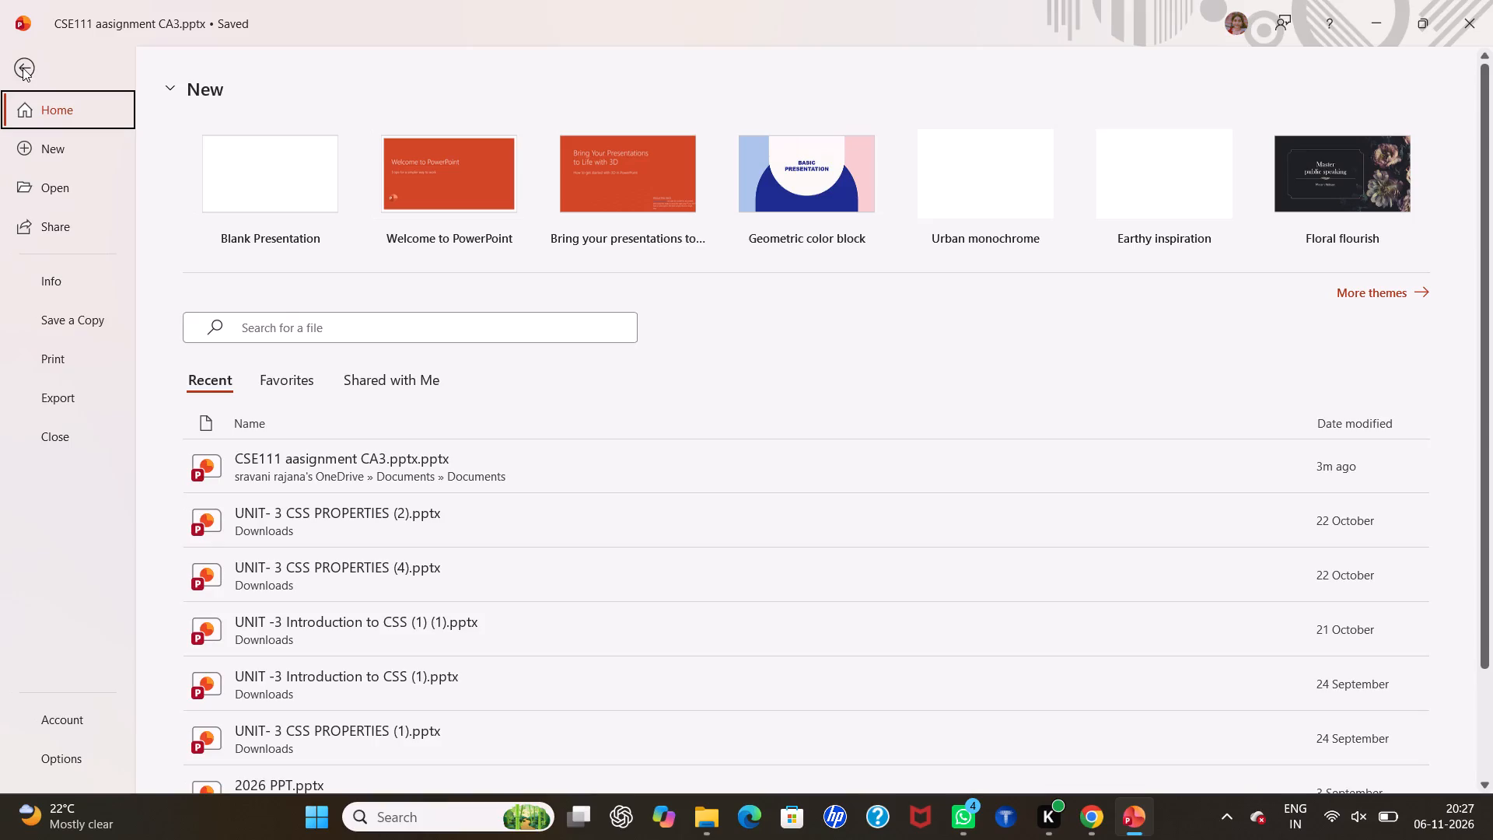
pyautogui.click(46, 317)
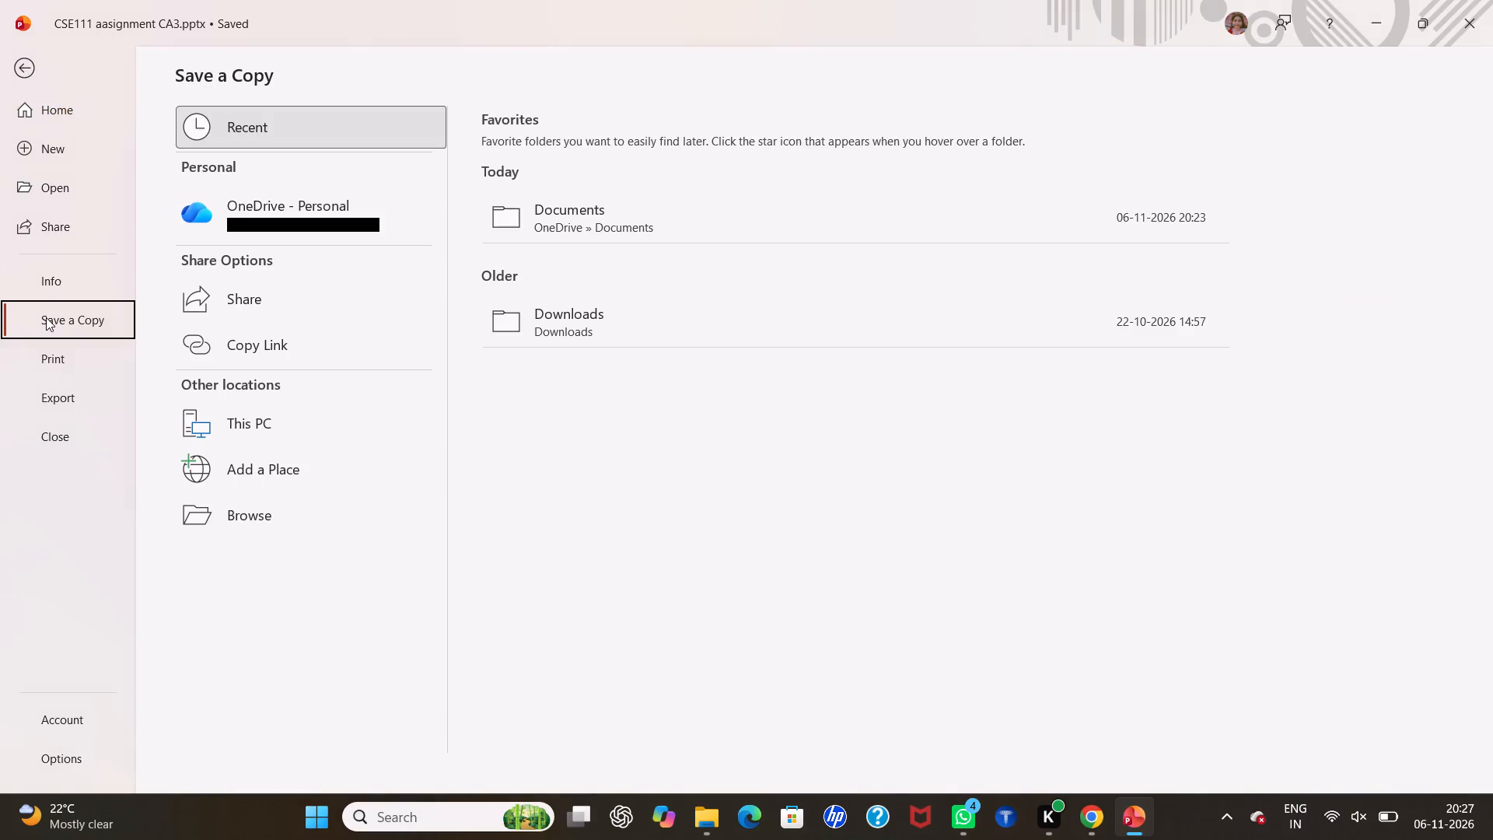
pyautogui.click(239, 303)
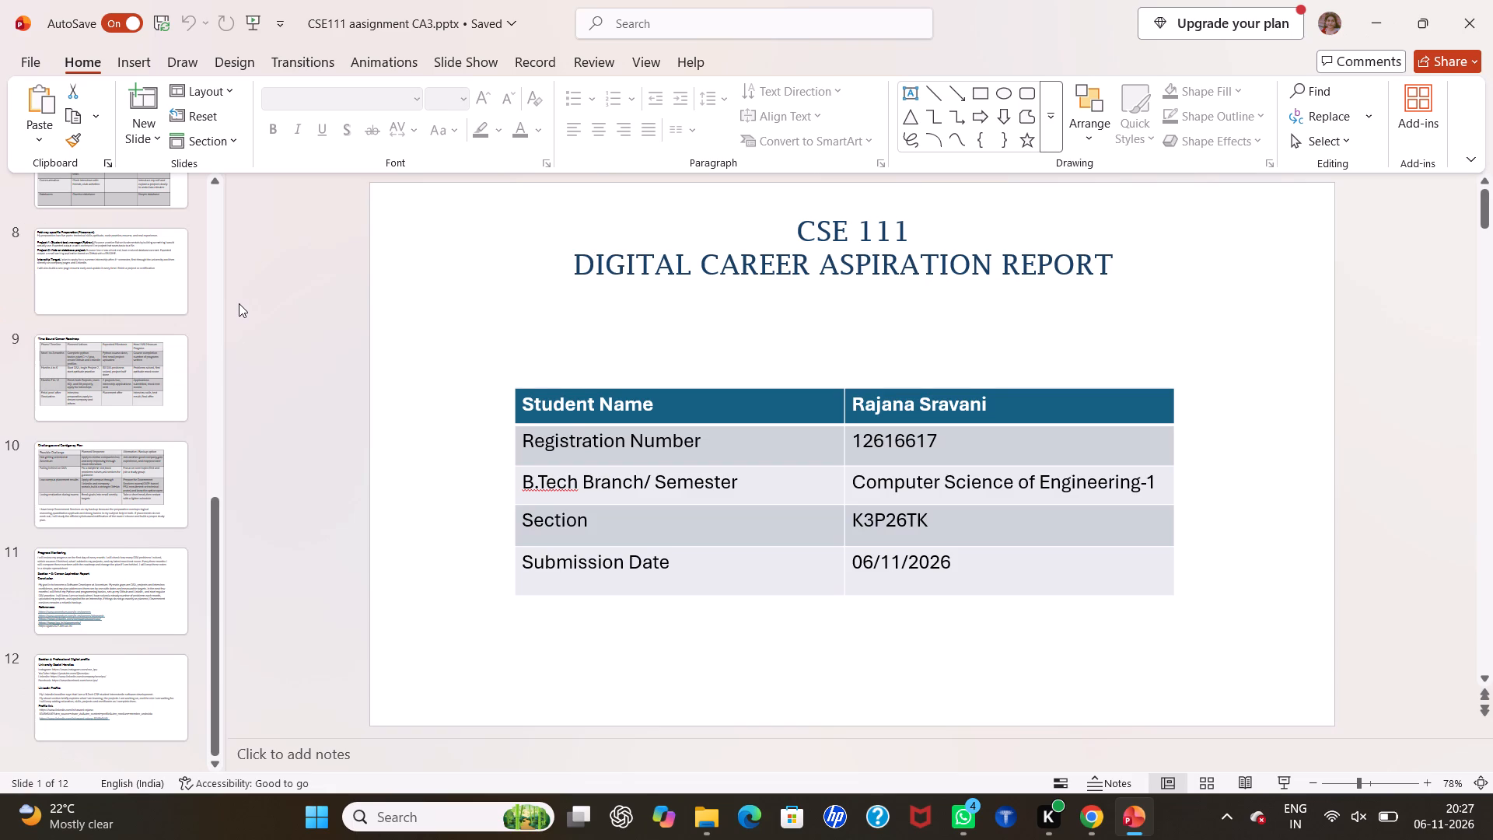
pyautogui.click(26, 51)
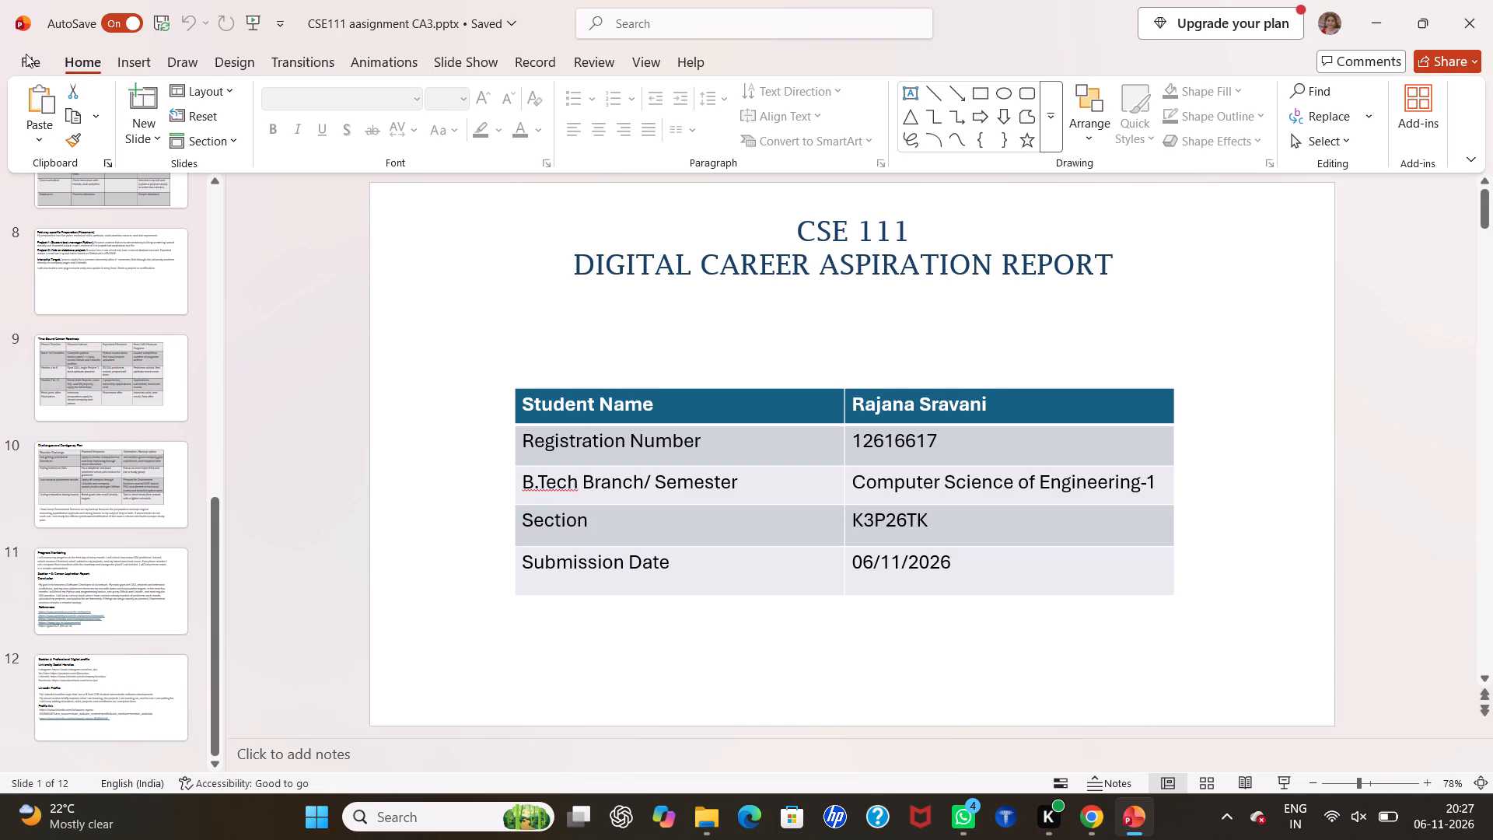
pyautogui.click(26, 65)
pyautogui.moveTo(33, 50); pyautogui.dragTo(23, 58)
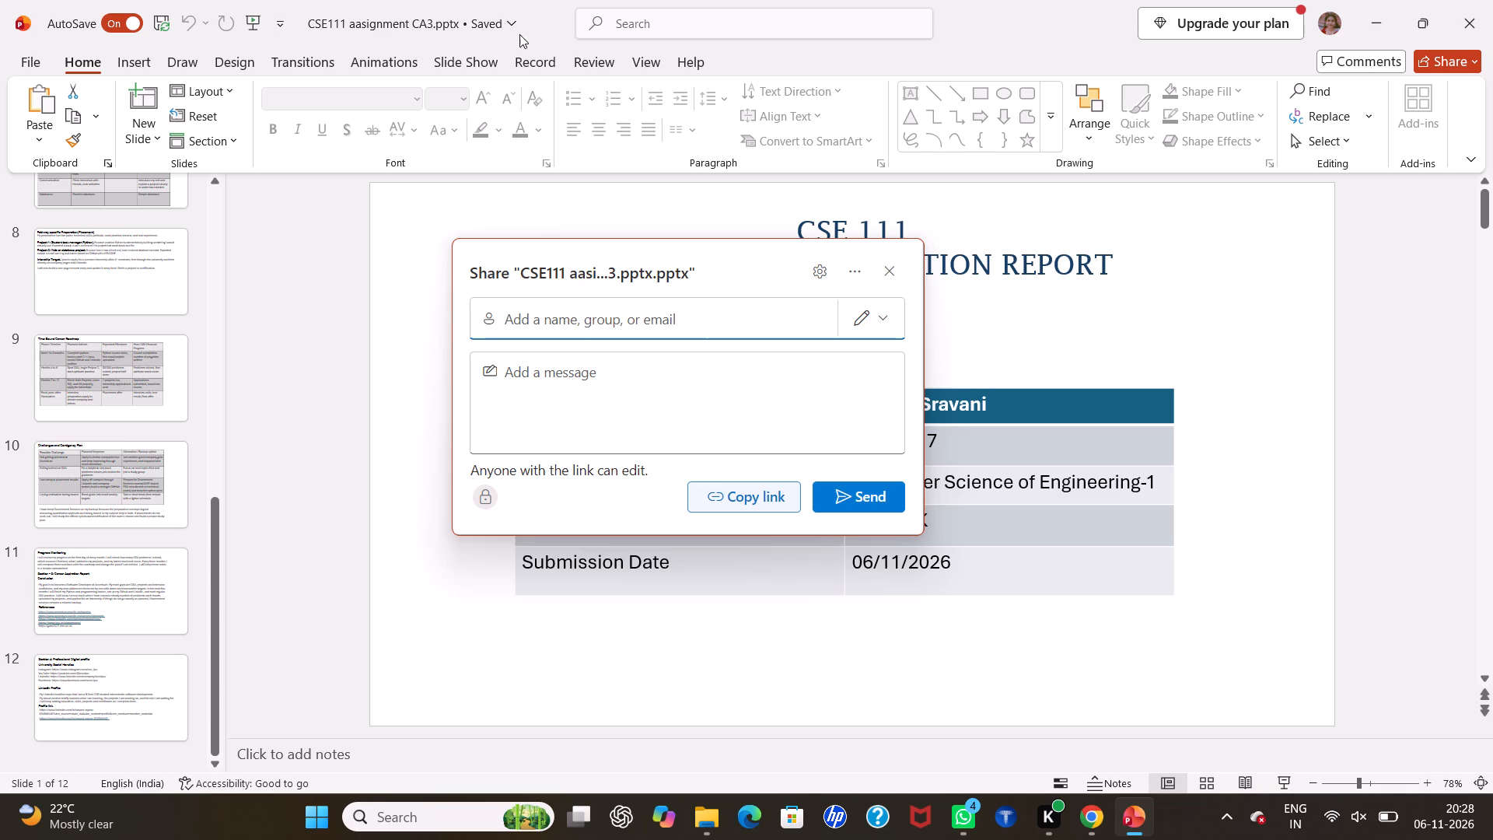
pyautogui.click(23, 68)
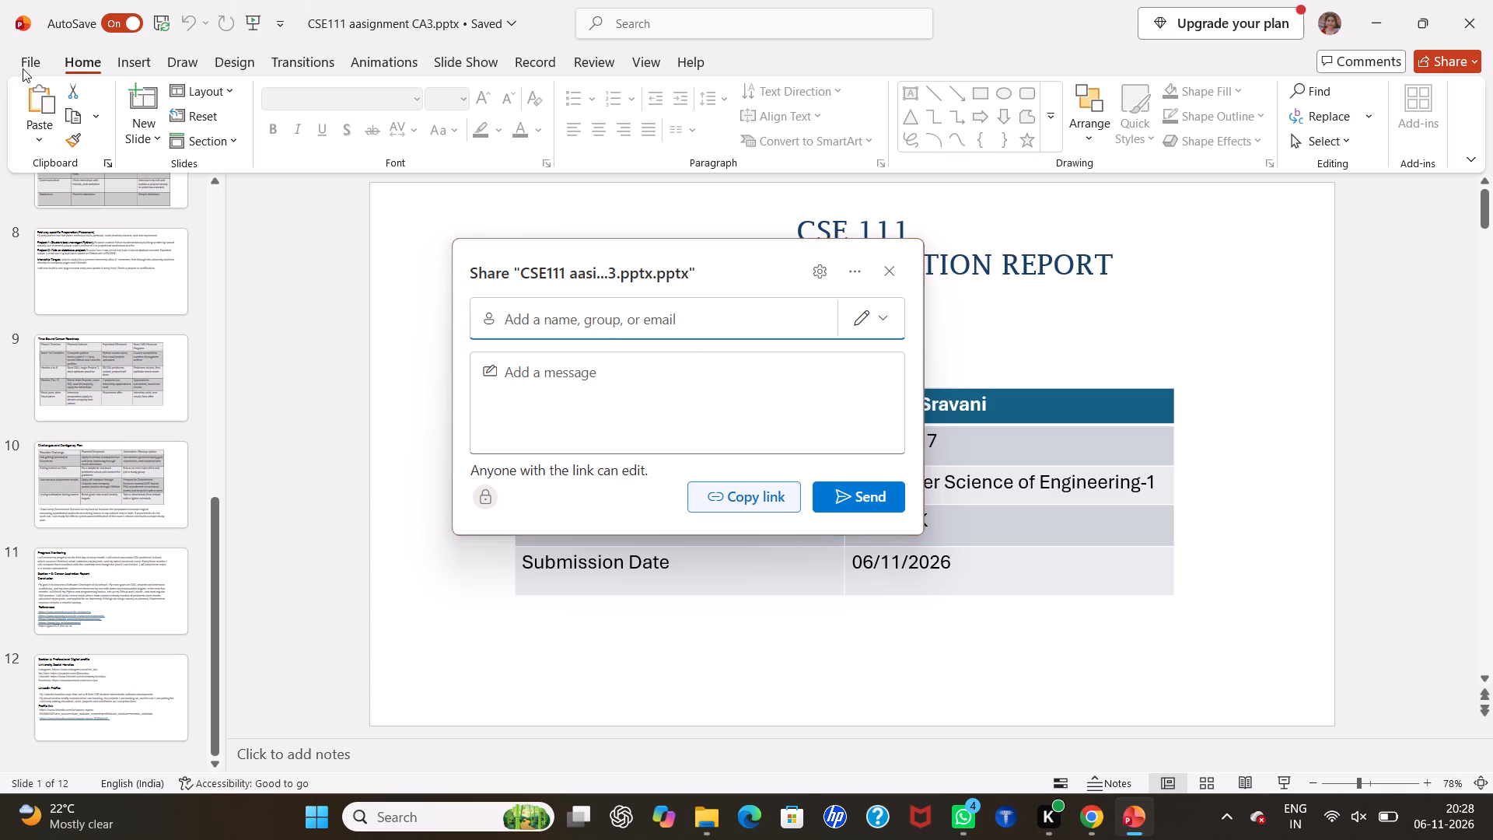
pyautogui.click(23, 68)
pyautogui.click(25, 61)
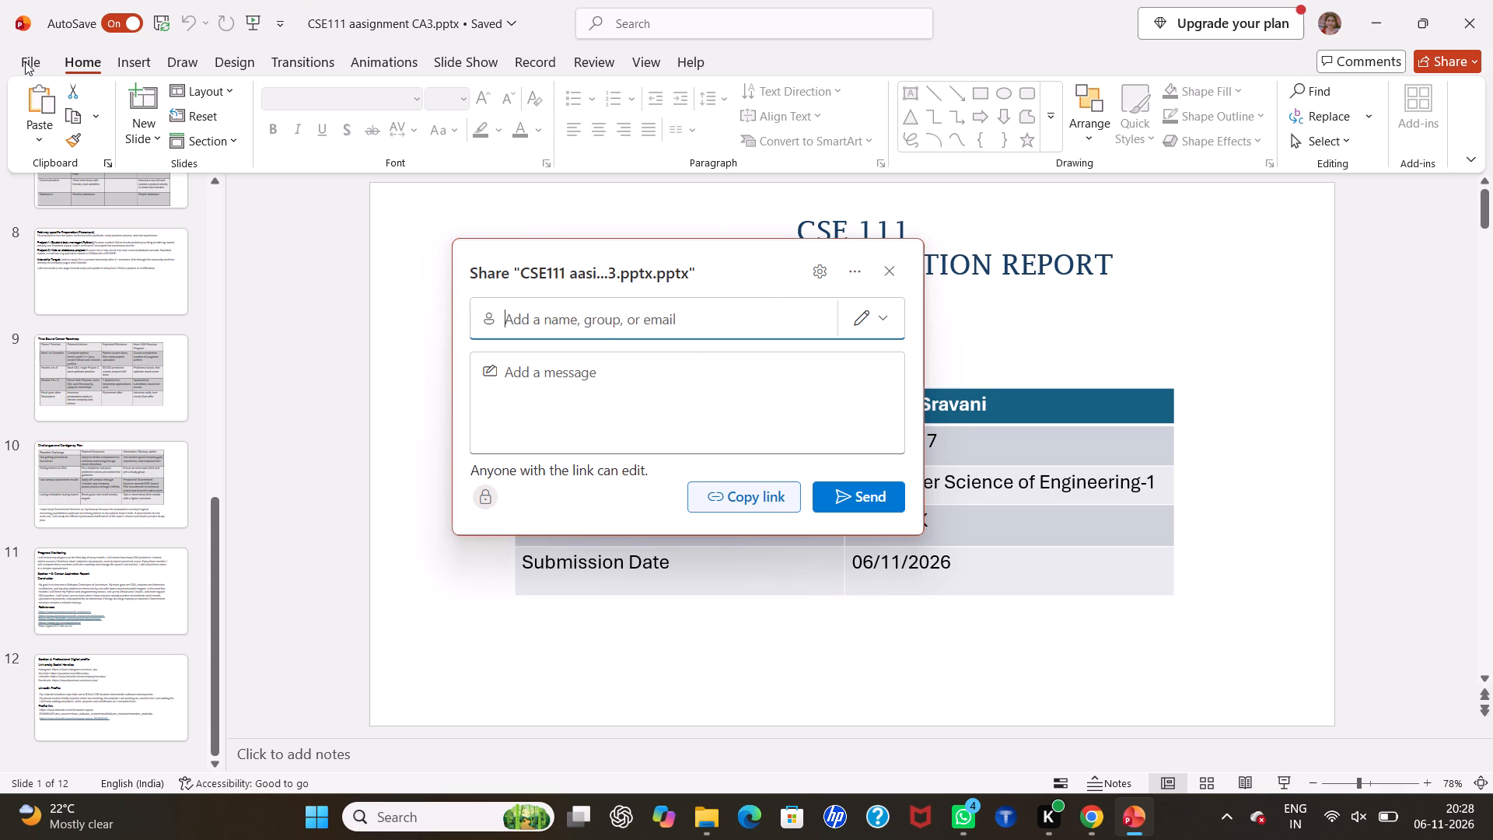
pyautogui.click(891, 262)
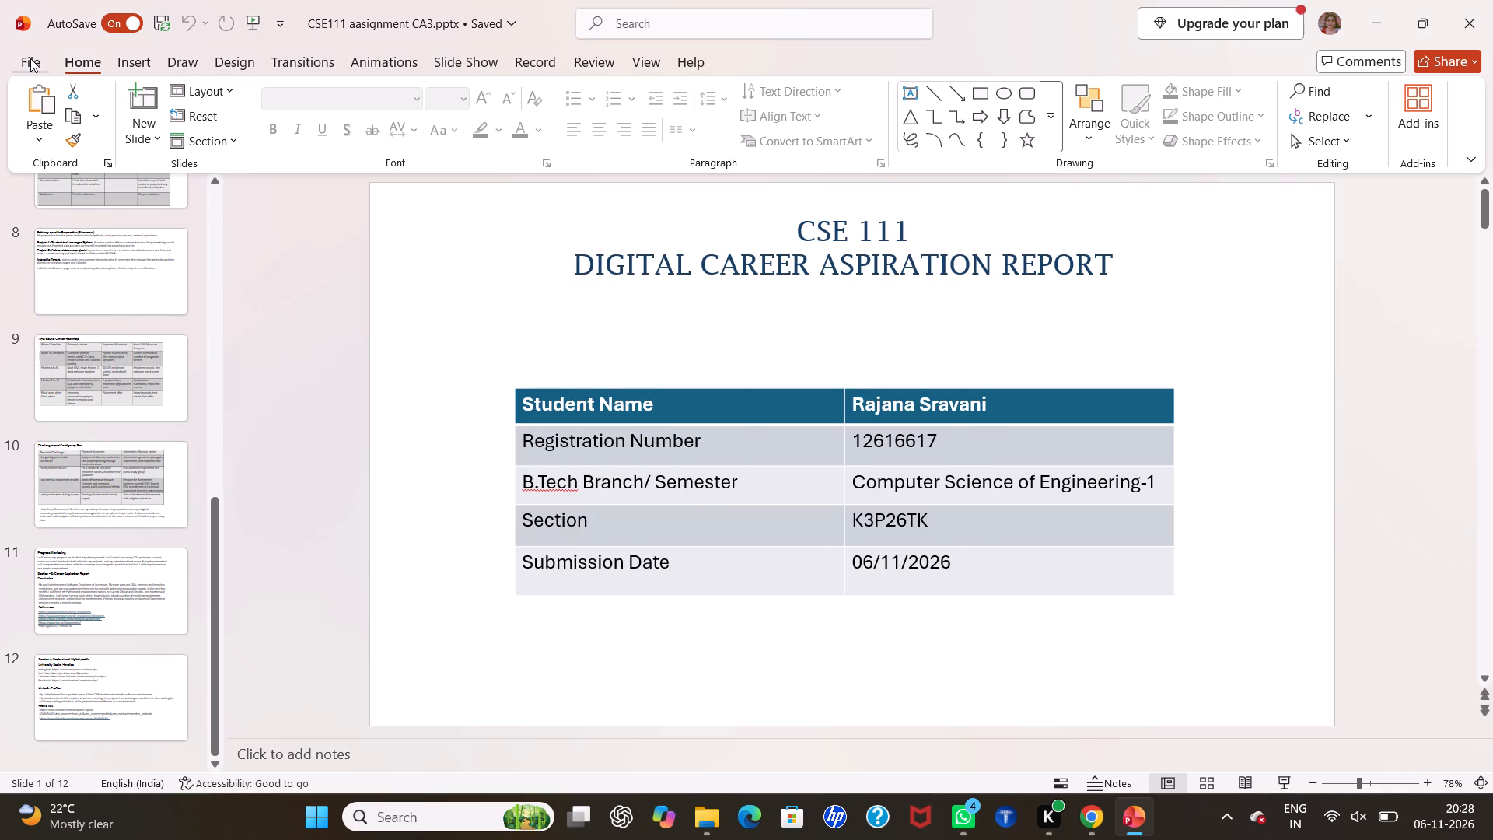
# Export the CSE 111 Digital Career Aspiration Report presentation as a PDF/XPS document.
pyautogui.click(30, 58)
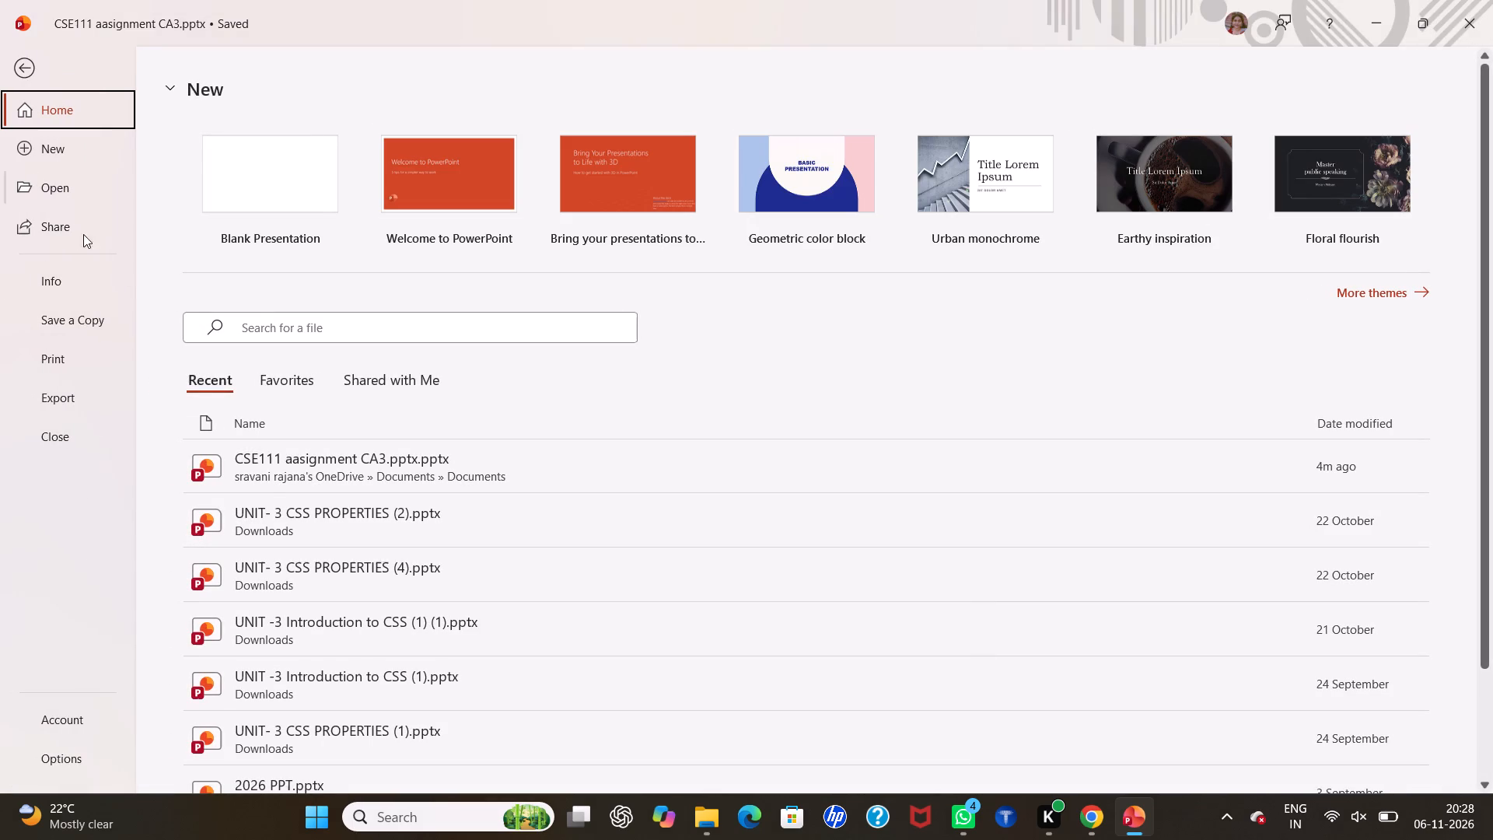
pyautogui.click(78, 403)
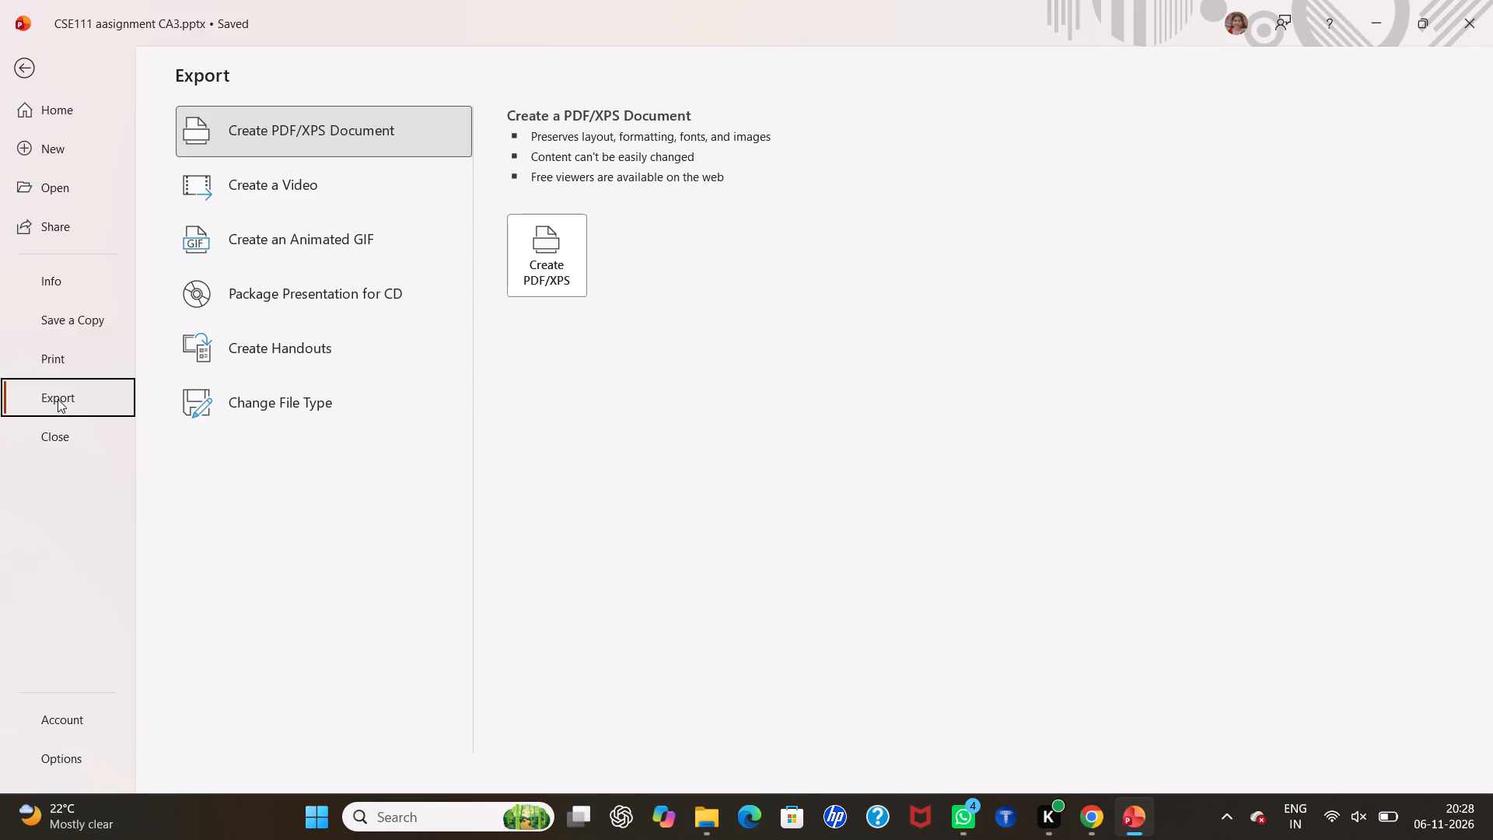
pyautogui.click(530, 267)
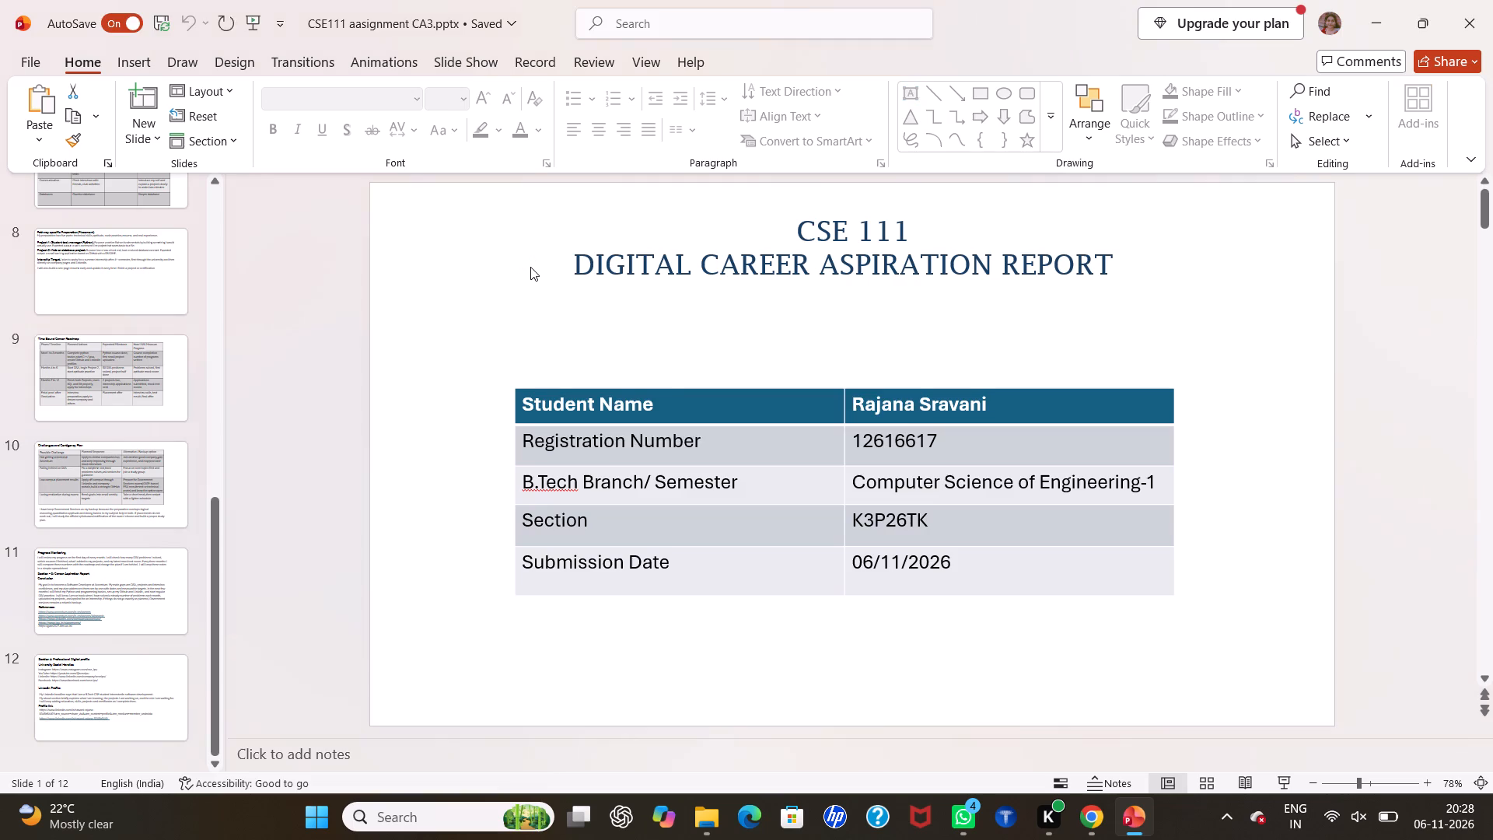
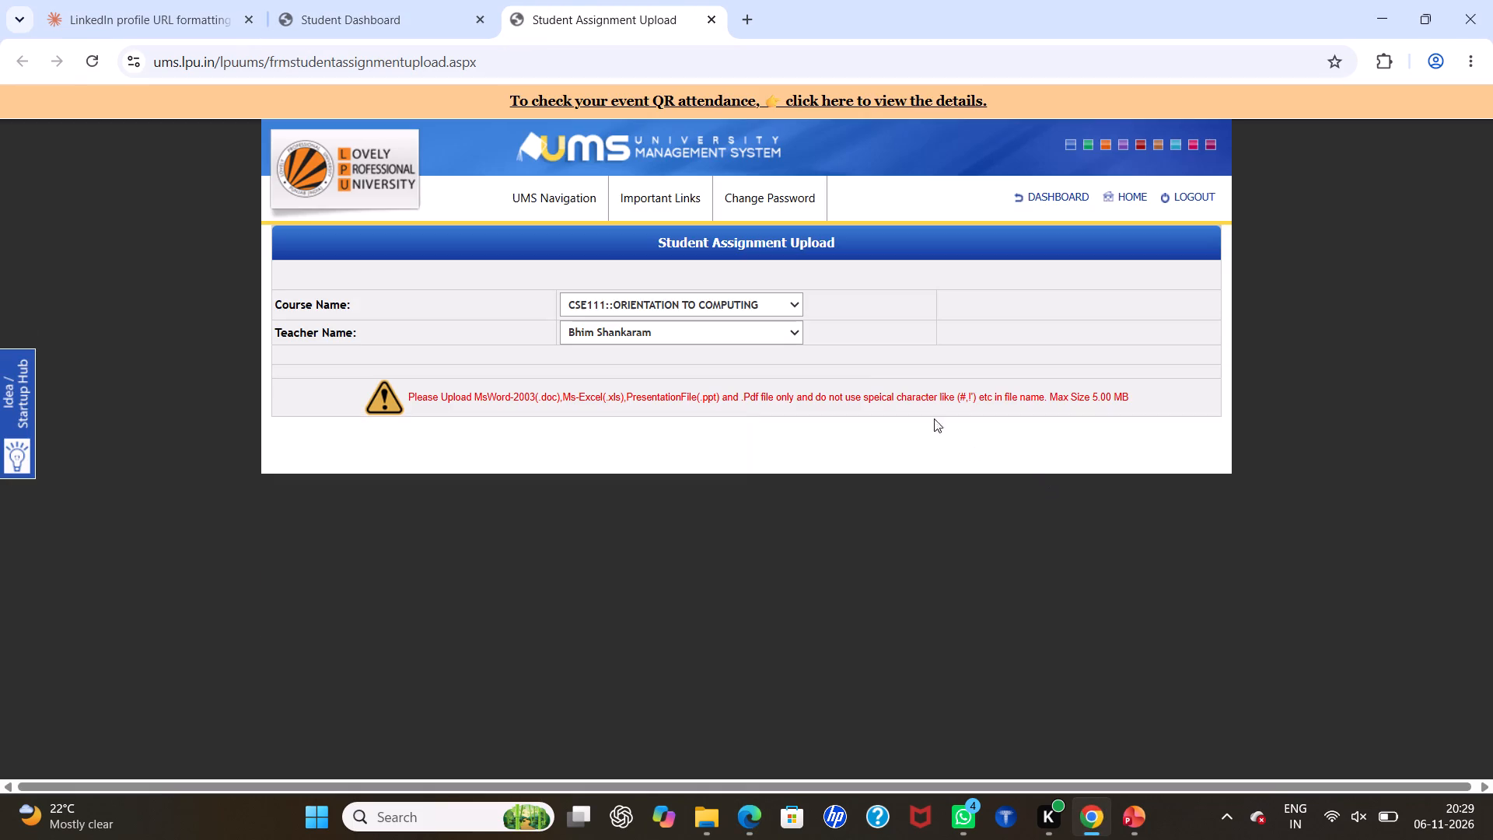
# Set the teacher for CSE111::ORIENTATION TO COMPUTING to the second teacher listed, directly after the current one.
pyautogui.click(796, 331)
pyautogui.click(730, 372)
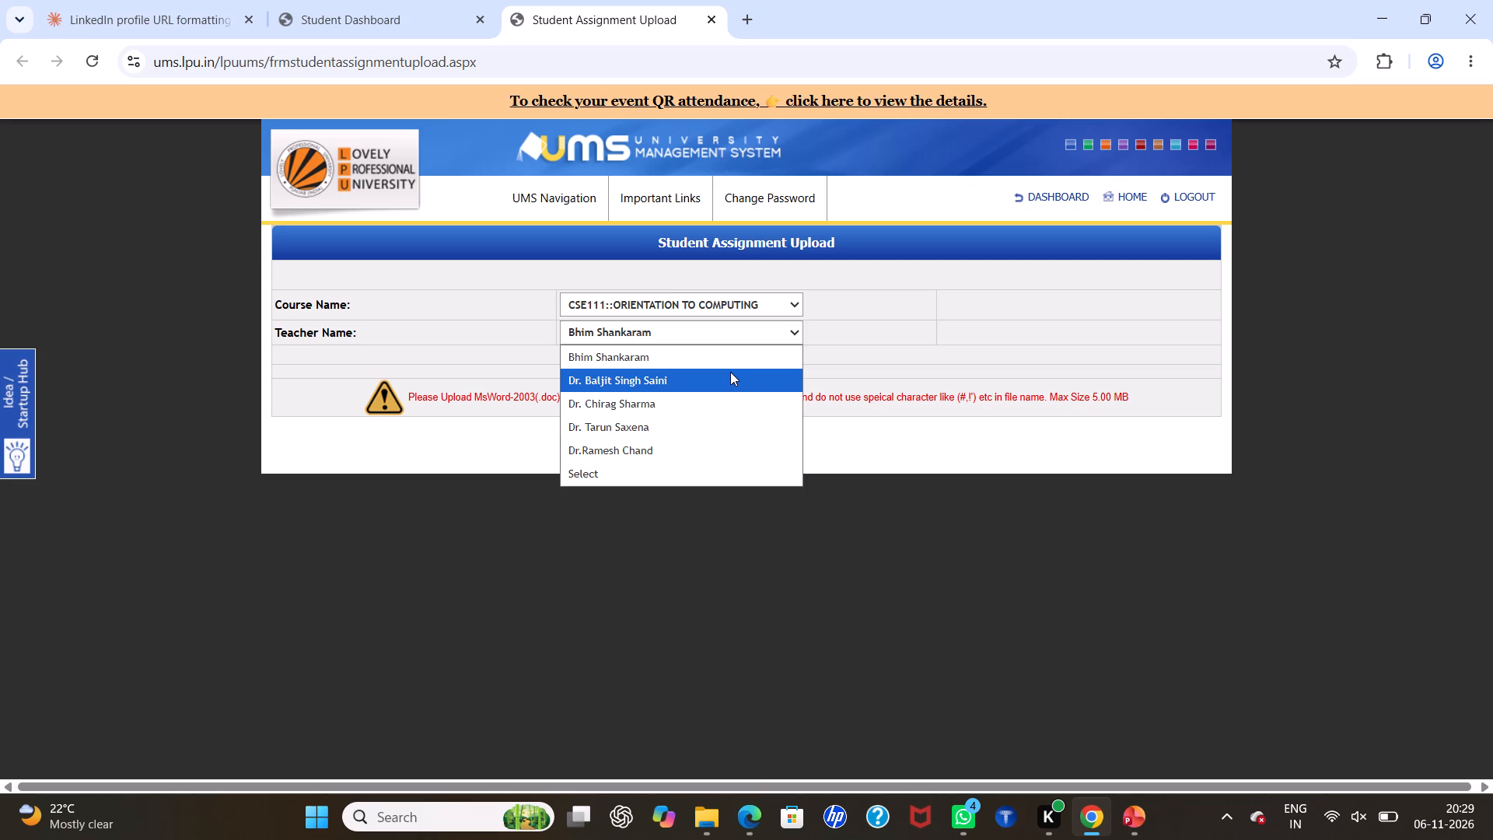
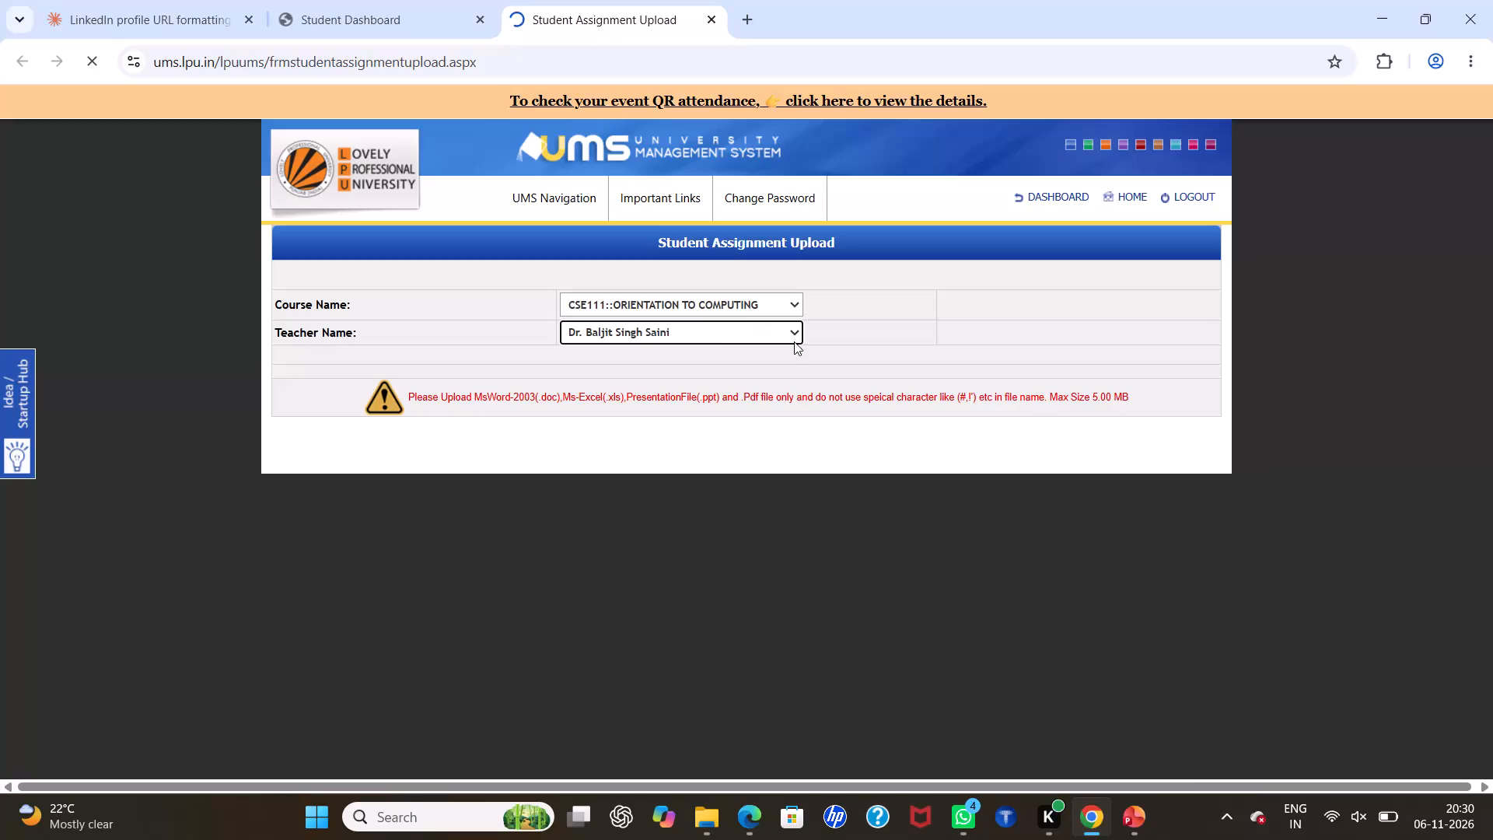
# Reselect the currently chosen teacher for CSE111::ORIENTATION TO COMPUTING on the student assignment upload form.
pyautogui.click(634, 335)
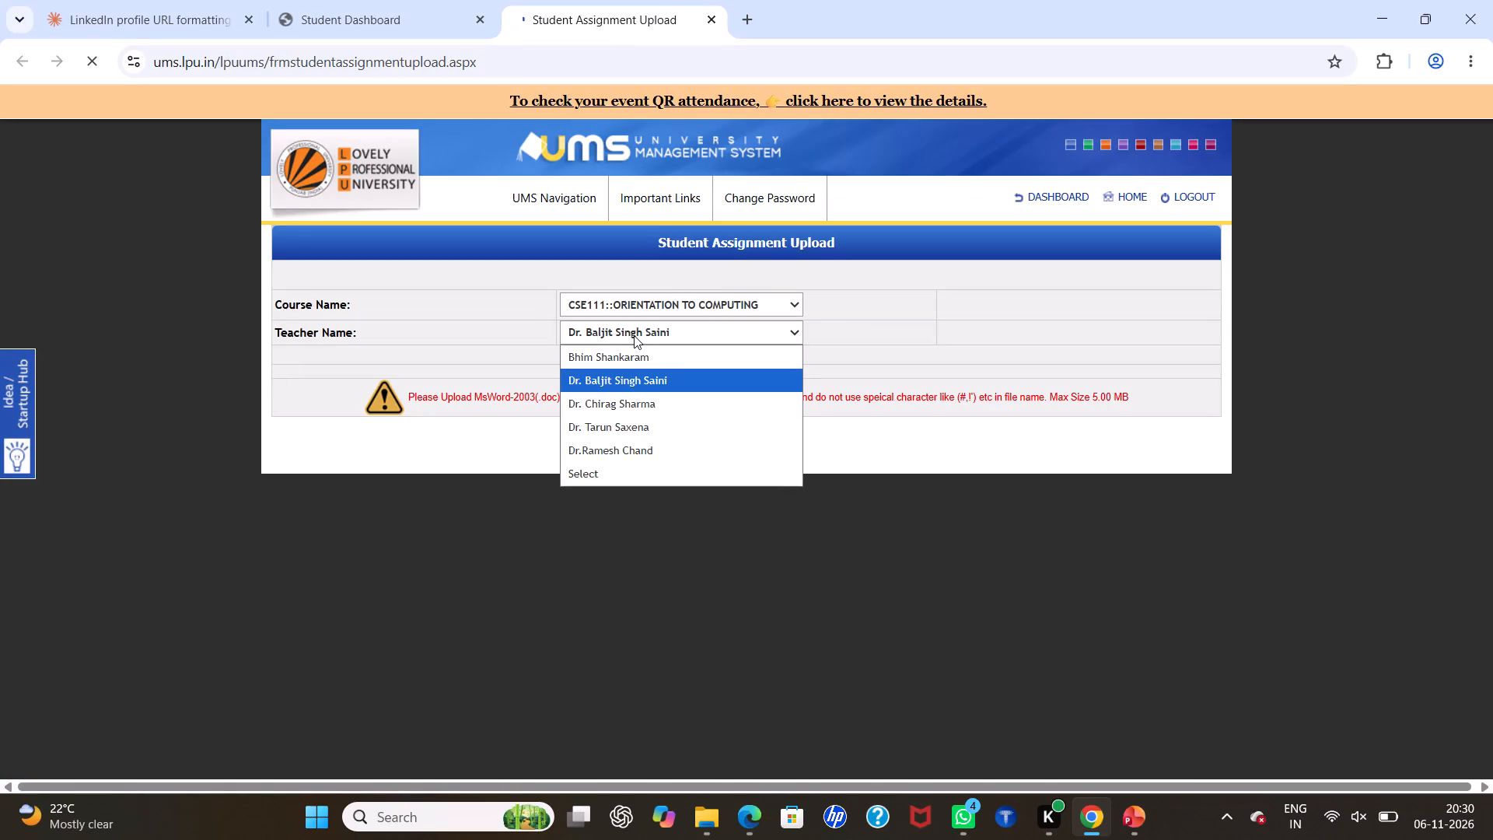
pyautogui.click(639, 379)
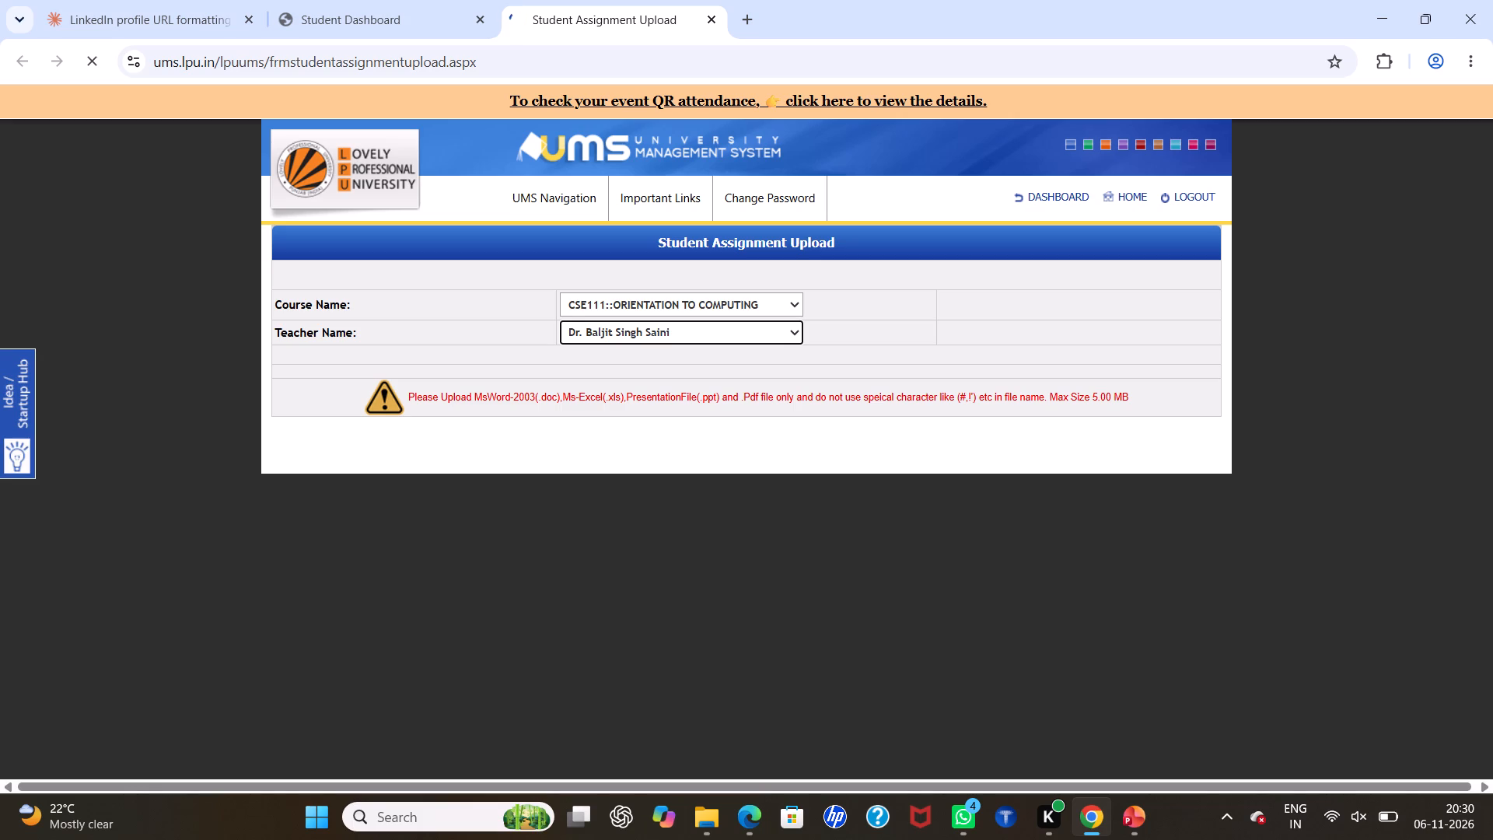
pyautogui.click(630, 392)
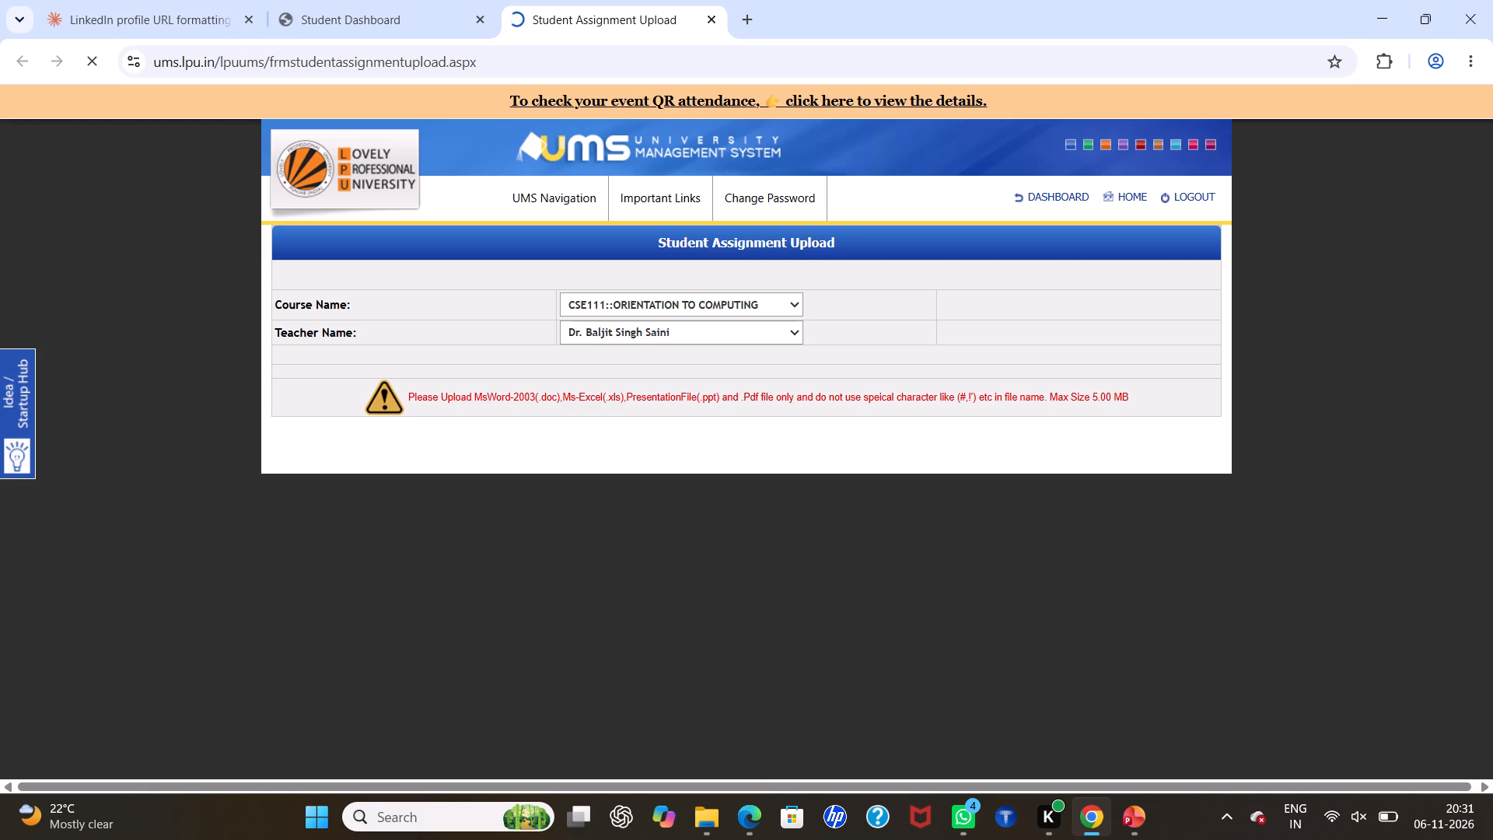
pyautogui.click(630, 392)
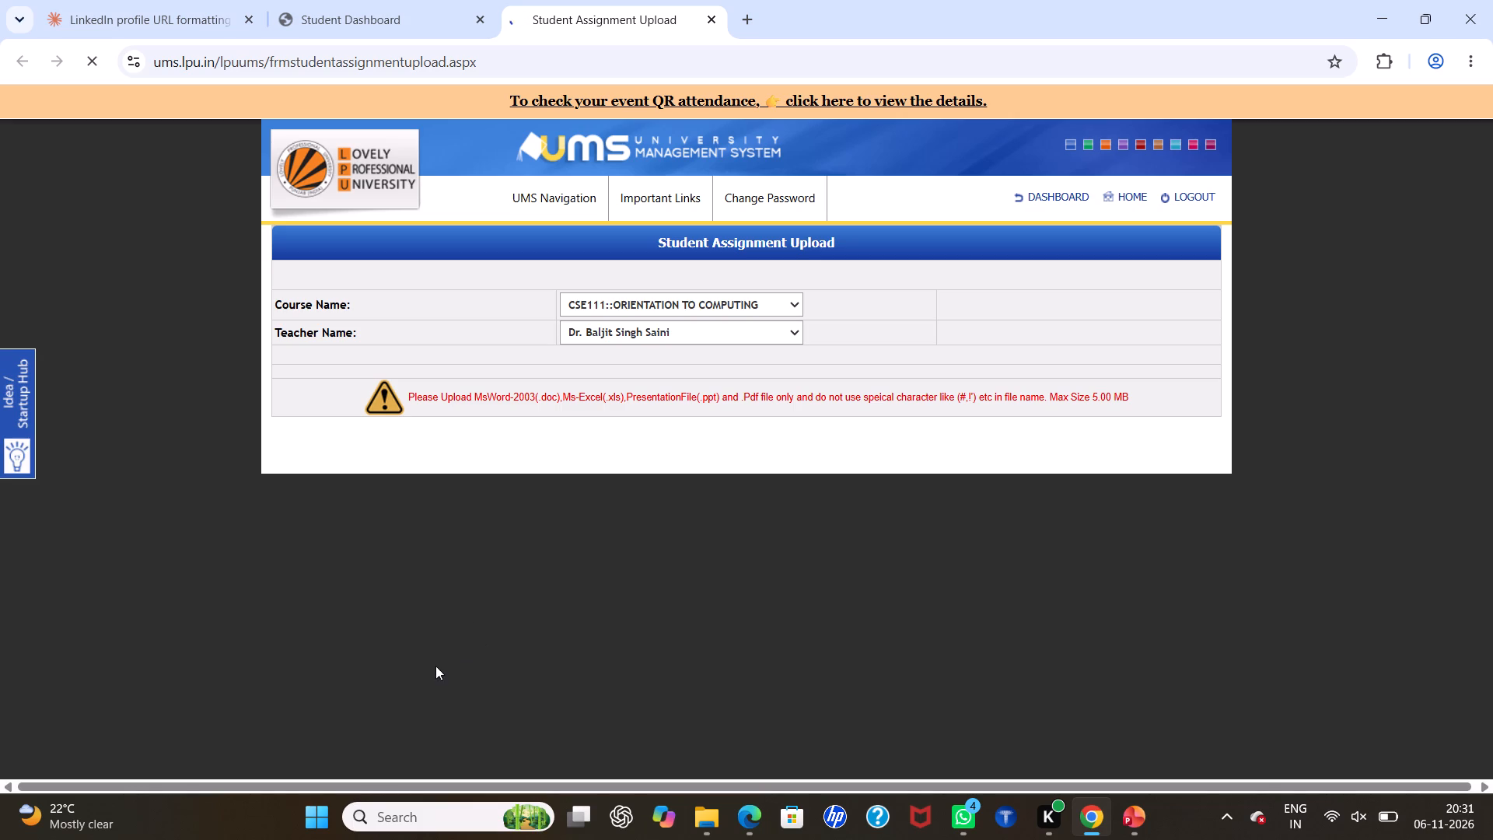